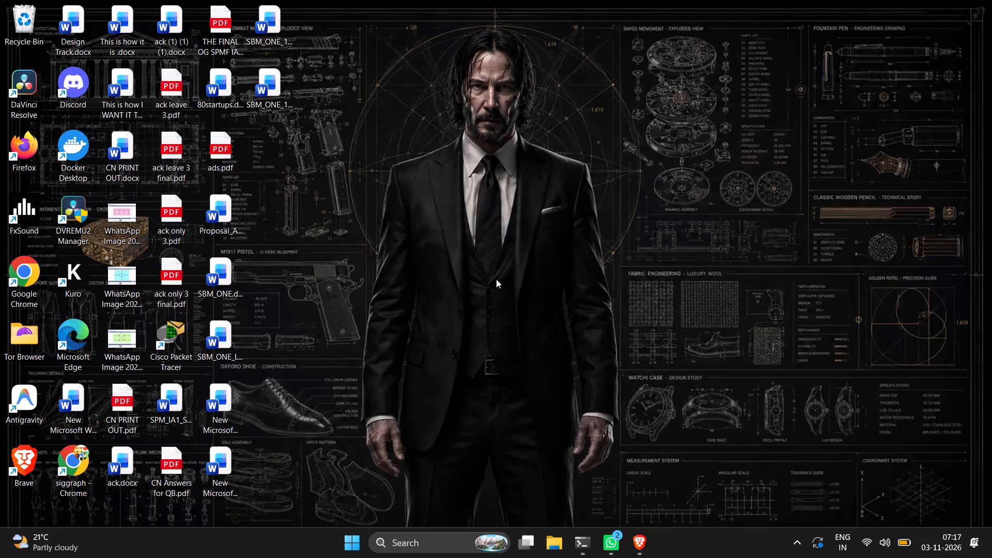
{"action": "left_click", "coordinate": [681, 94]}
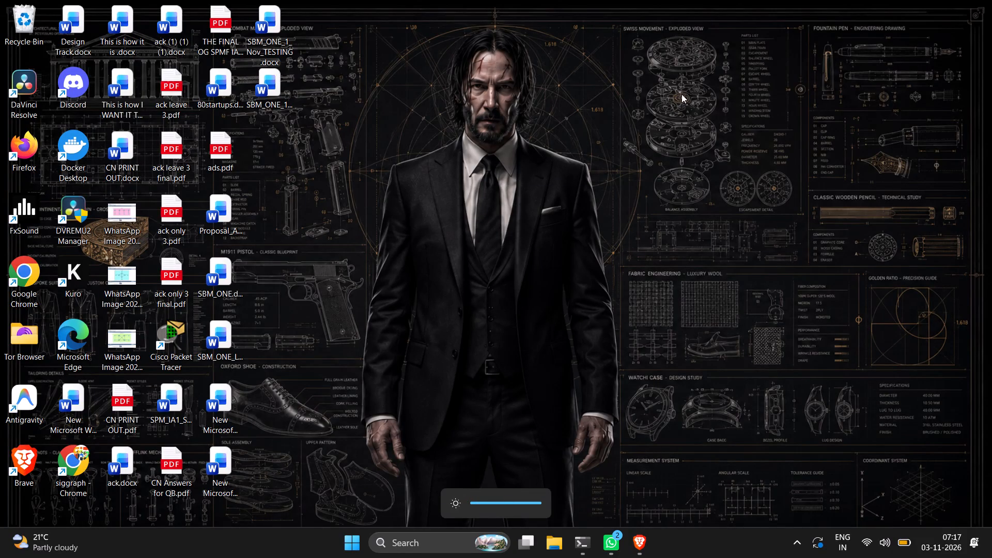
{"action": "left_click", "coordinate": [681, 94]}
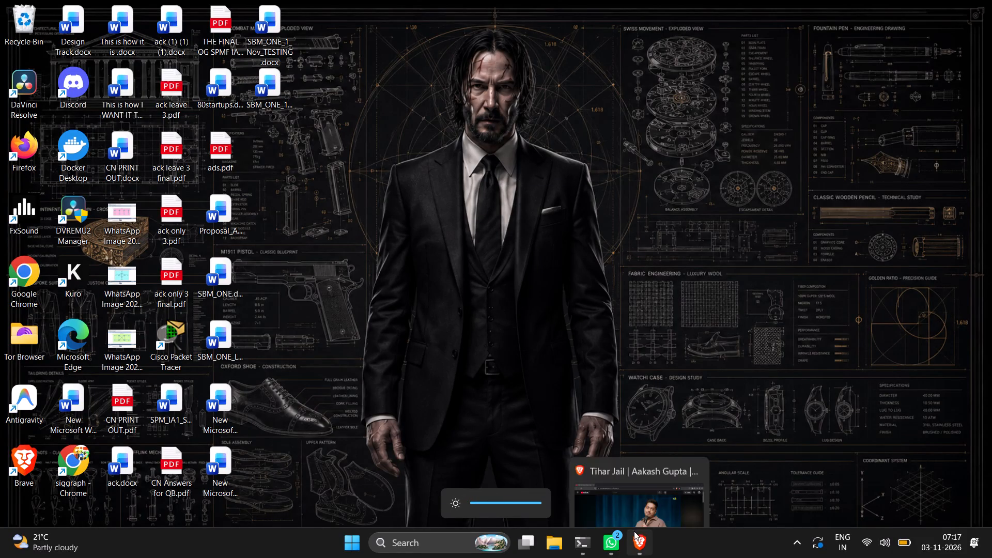
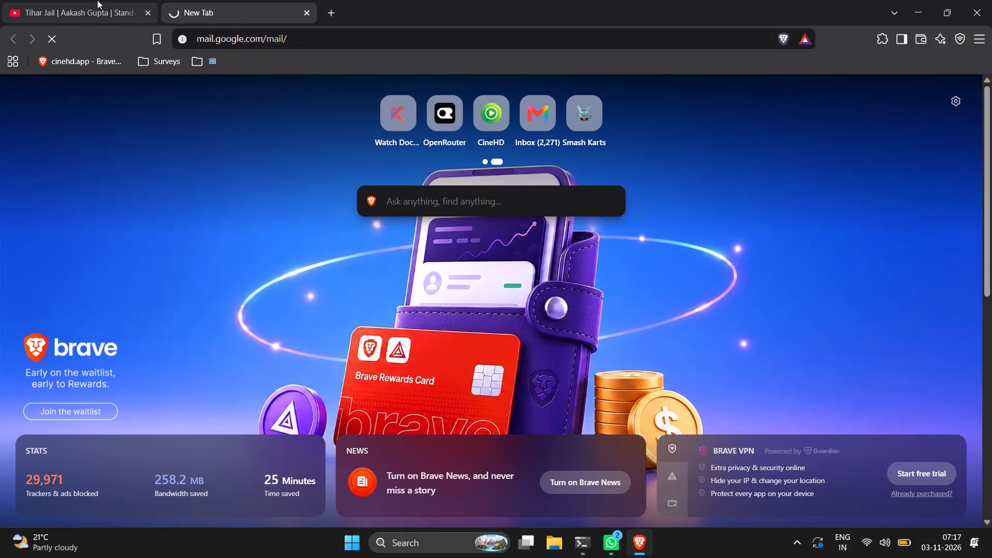
Close the YouTube stand-up video tab, leaving only the tab that is loading Gmail.
{"action": "middle_click", "coordinate": [97, 0]}
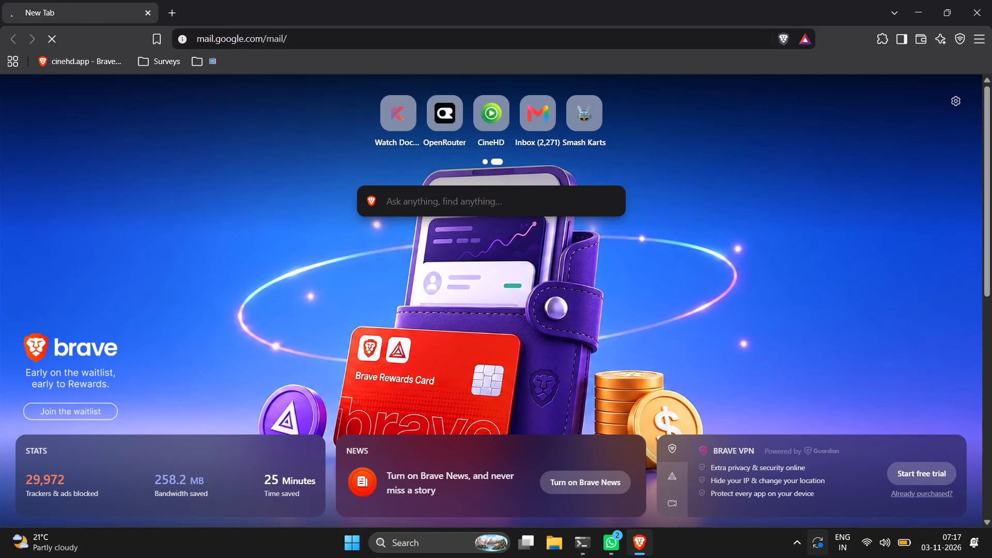
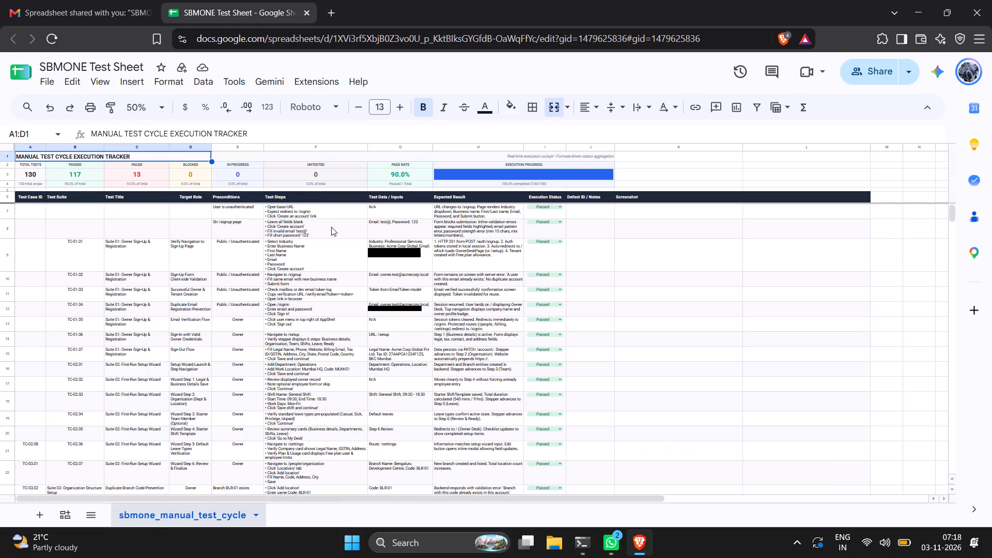
{"action": "scroll", "coordinate": [346, 320], "scroll_direction": "down", "scroll_amount": 2}
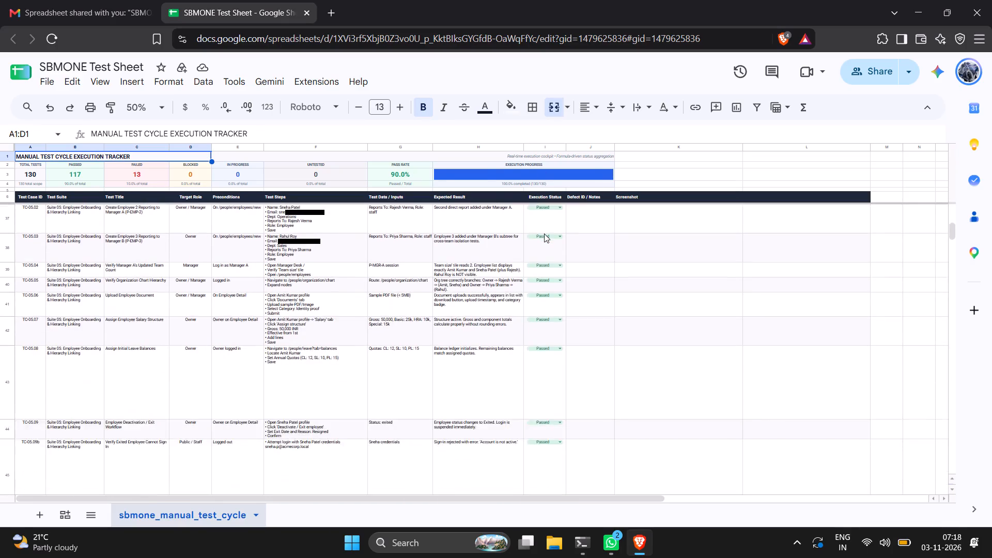
{"action": "scroll", "coordinate": [544, 234], "scroll_direction": "down", "scroll_amount": 12}
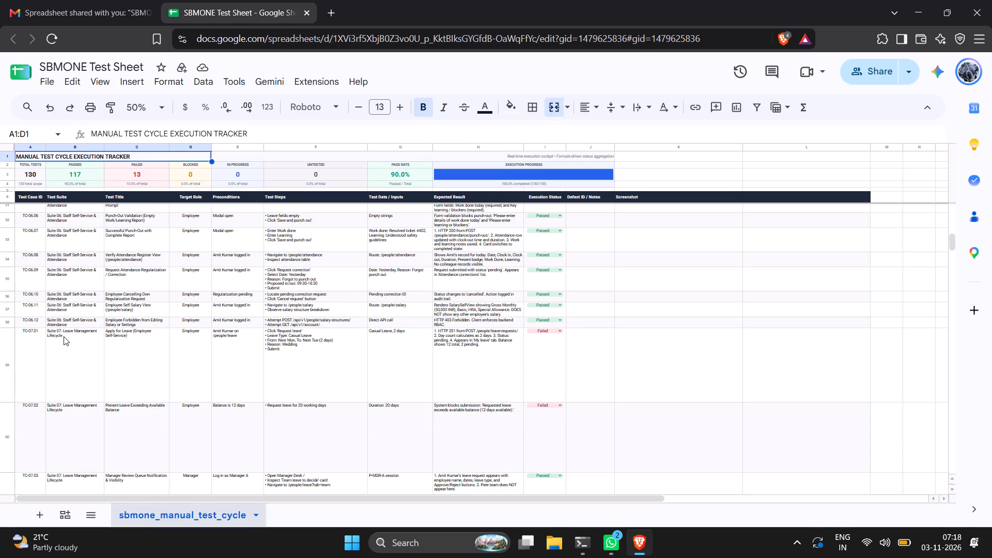
{"action": "scroll", "coordinate": [63, 336], "scroll_direction": "down", "scroll_amount": 5}
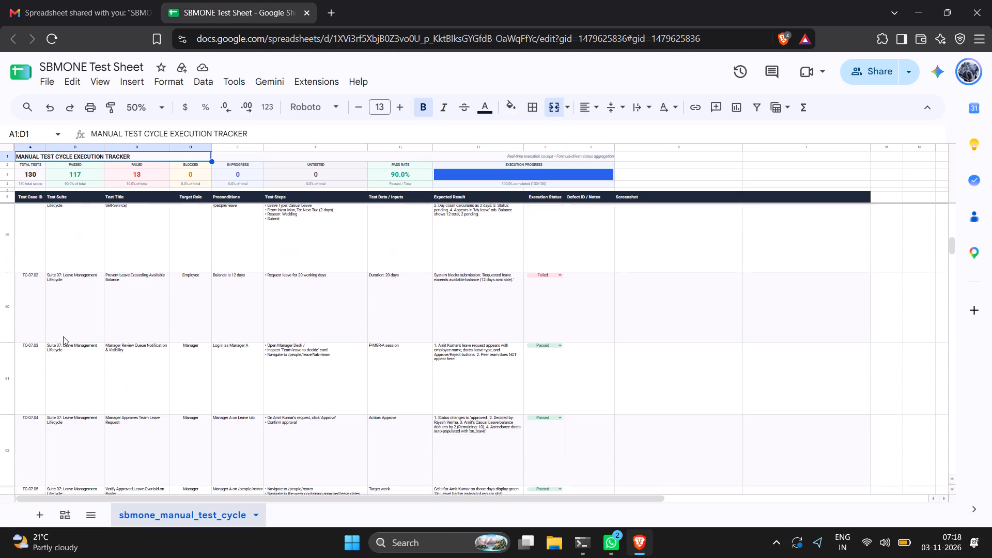
{"action": "scroll", "coordinate": [63, 336], "scroll_direction": "down", "scroll_amount": 15}
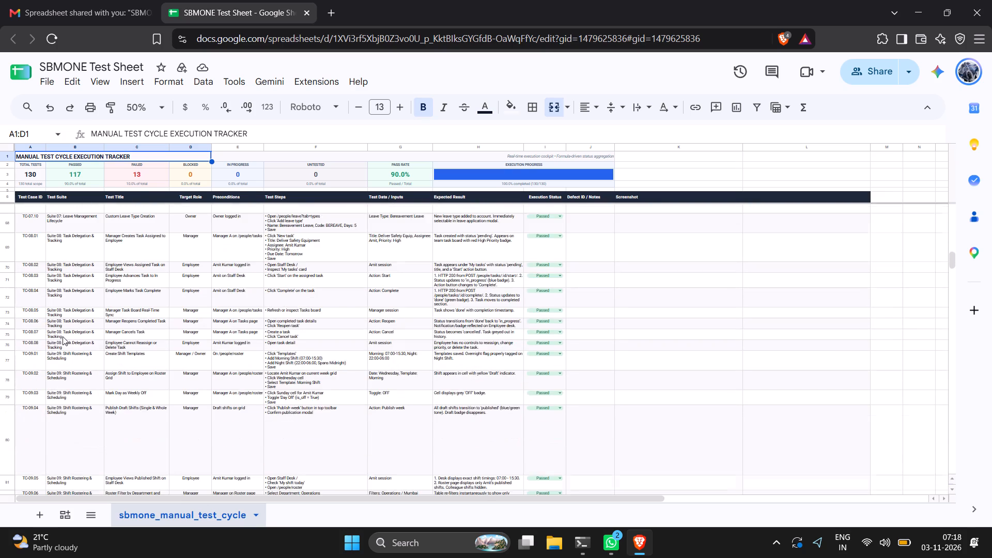
{"action": "scroll", "coordinate": [63, 336], "scroll_direction": "down", "scroll_amount": 13}
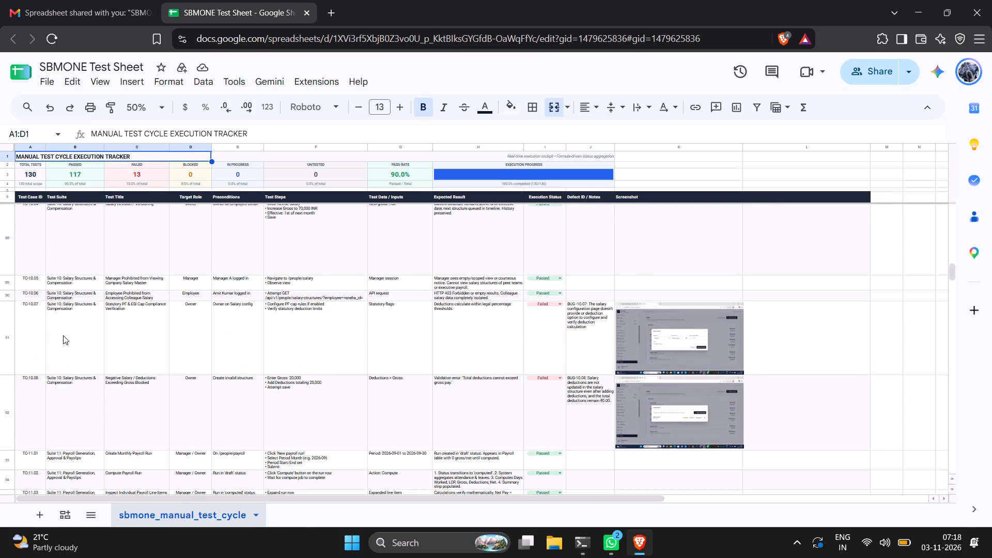
{"action": "scroll", "coordinate": [63, 335], "scroll_direction": "down", "scroll_amount": 6}
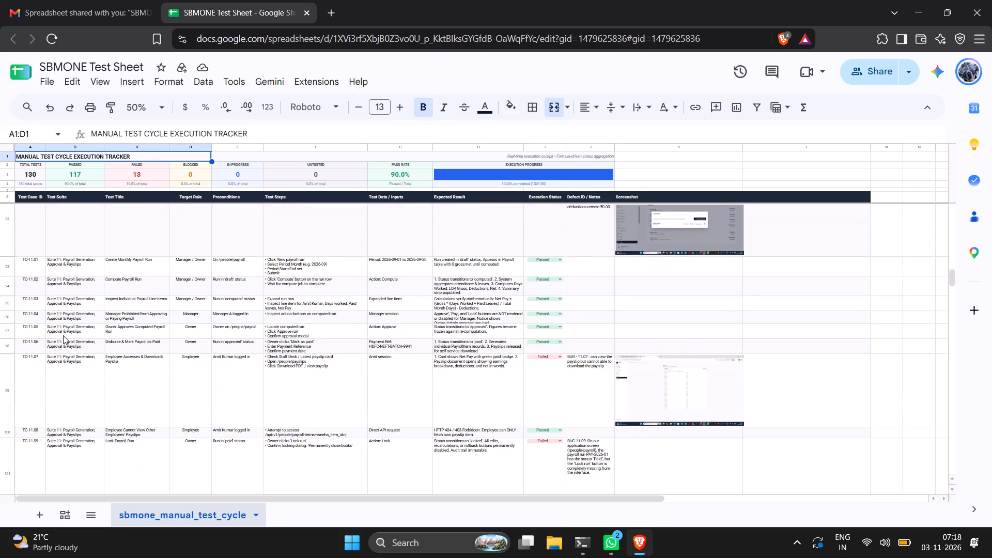
{"action": "scroll", "coordinate": [63, 335], "scroll_direction": "down", "scroll_amount": 1}
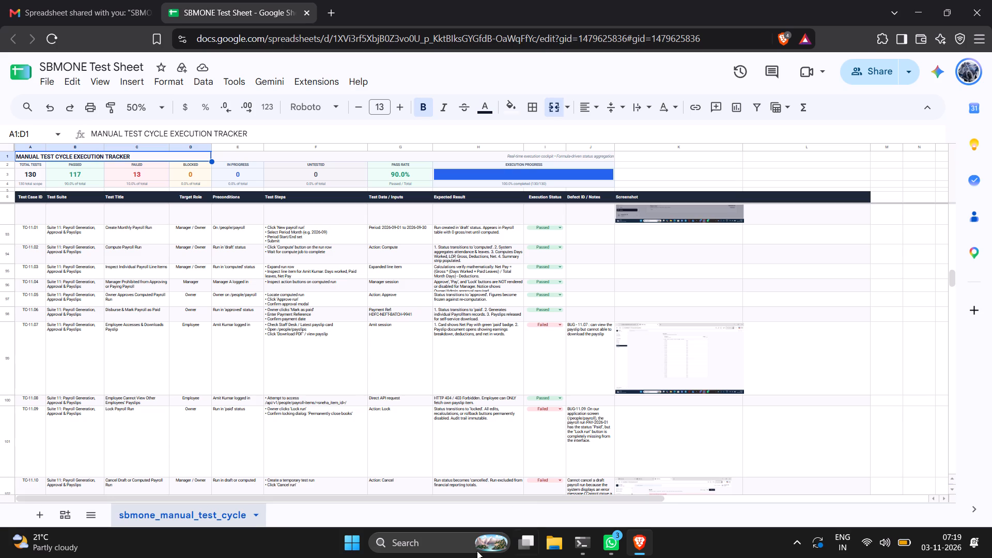
Find Google Chrome through the system search and launch it.
{"action": "left_click", "coordinate": [455, 539]}
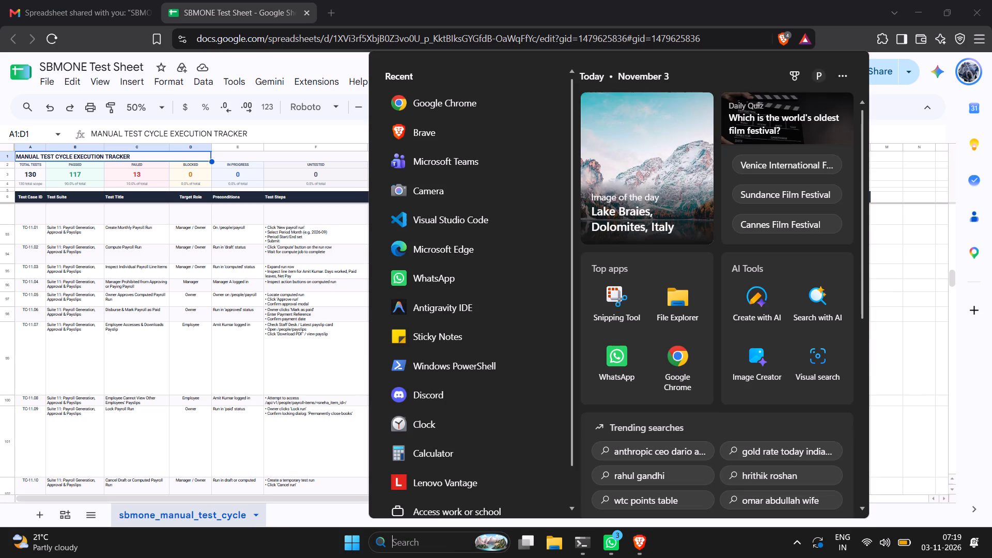
{"action": "type", "text": "ch"}
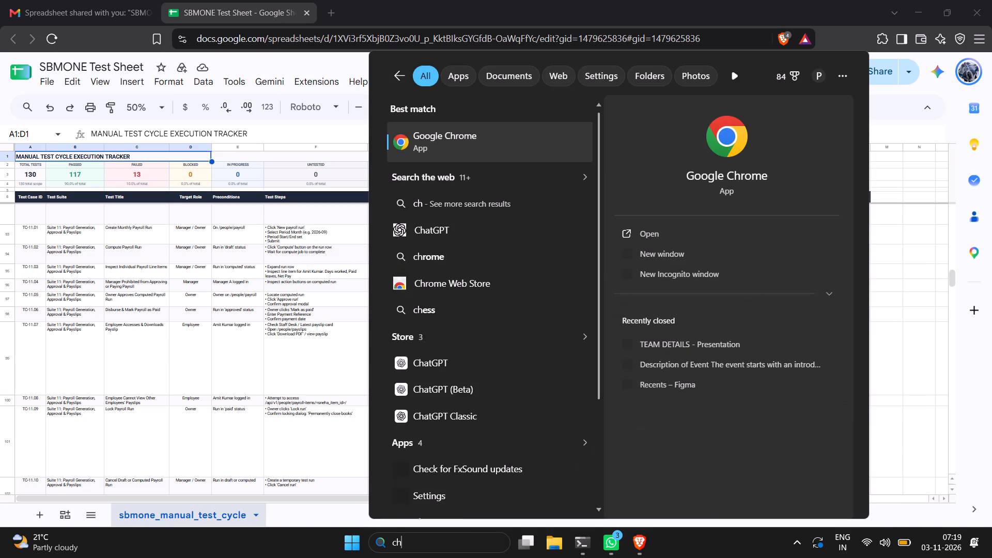
{"action": "key", "text": "Return"}
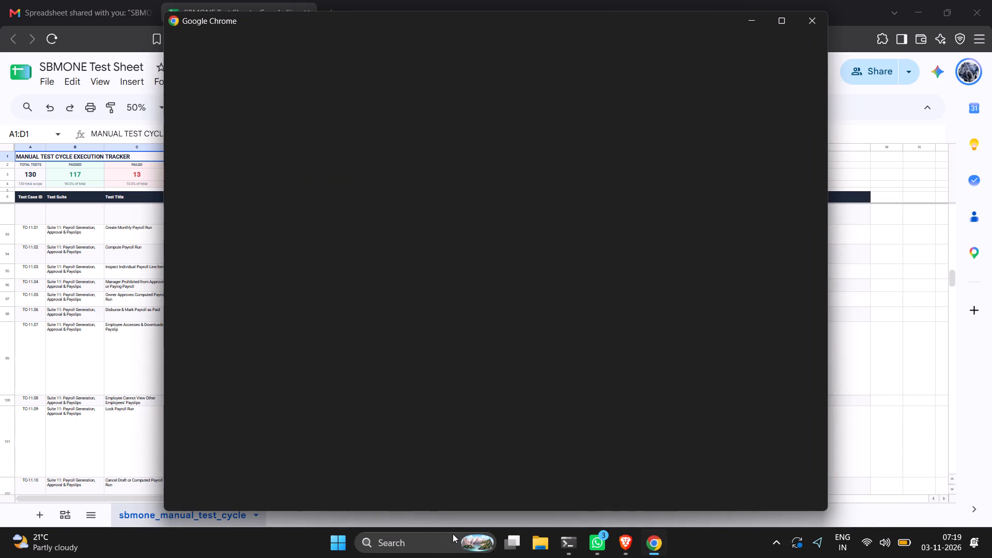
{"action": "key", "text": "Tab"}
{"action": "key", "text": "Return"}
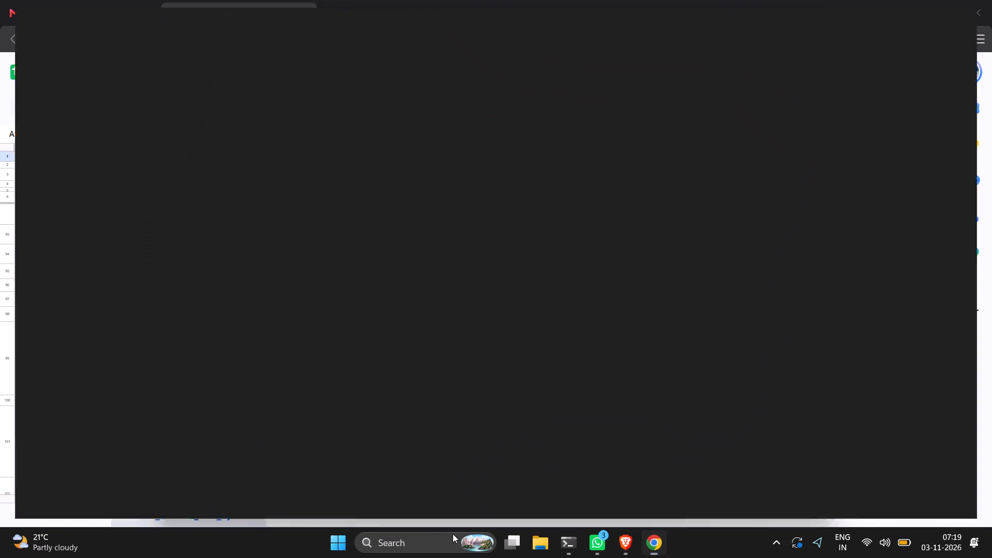
Find Microsoft Edge through the system search and launch it.
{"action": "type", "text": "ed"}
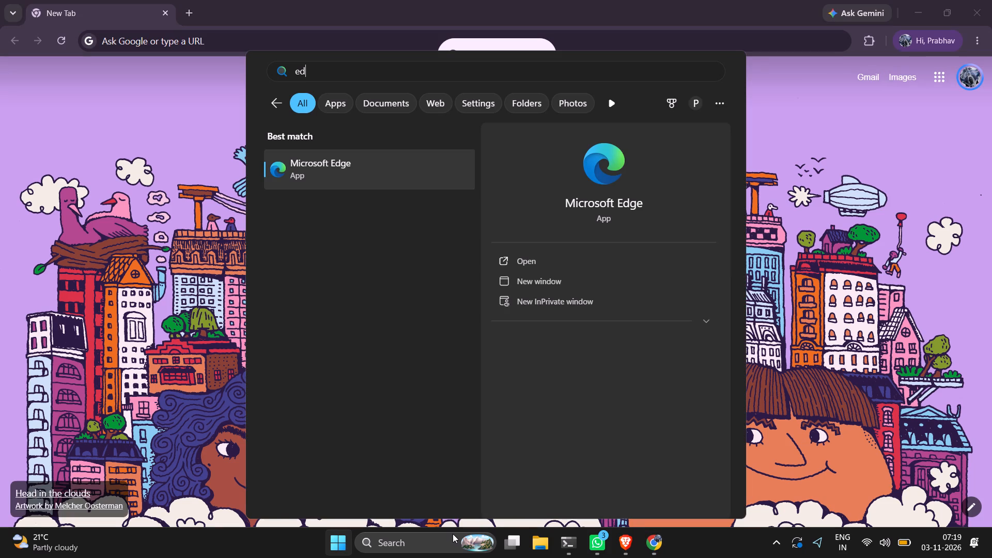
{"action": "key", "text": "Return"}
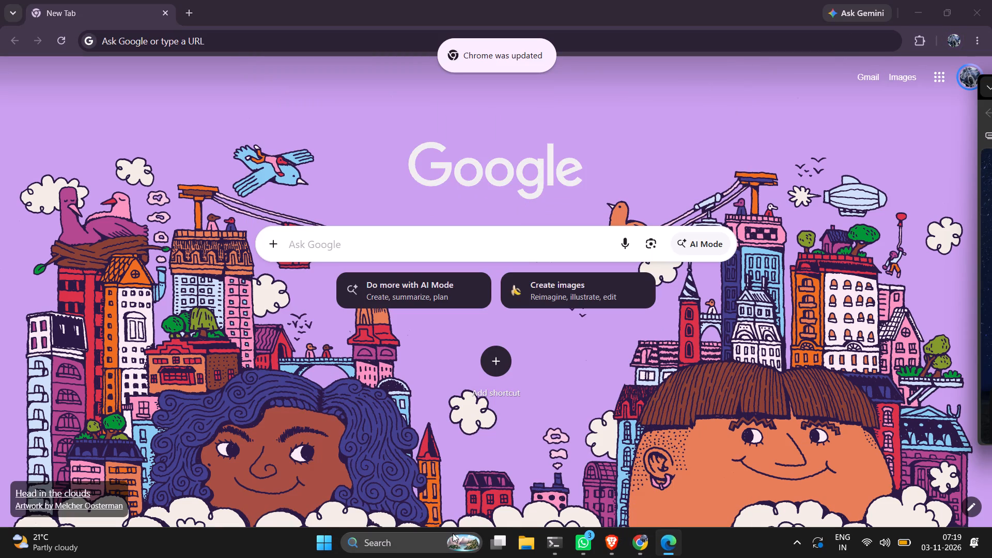
Switch back to the Brave browser window.
{"action": "left_click", "coordinate": [599, 534]}
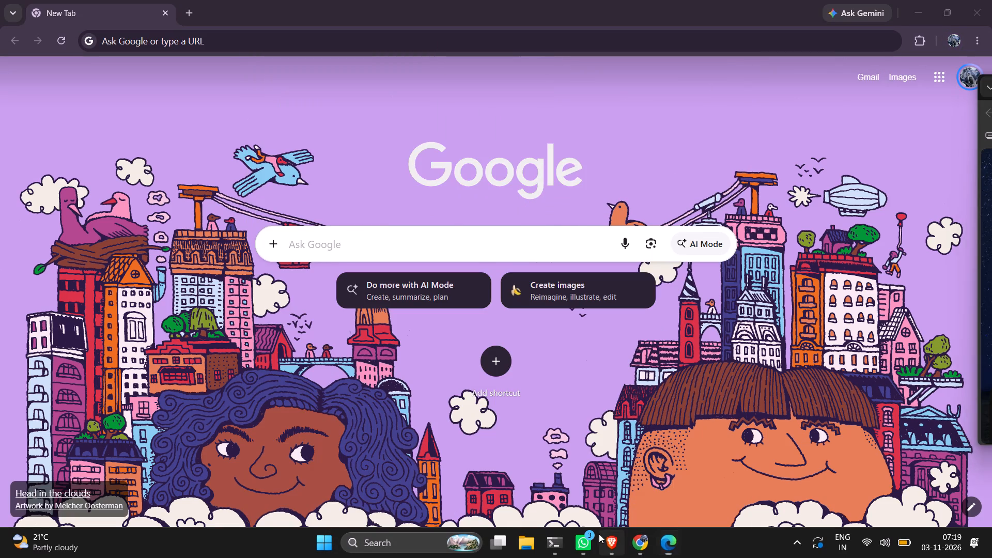
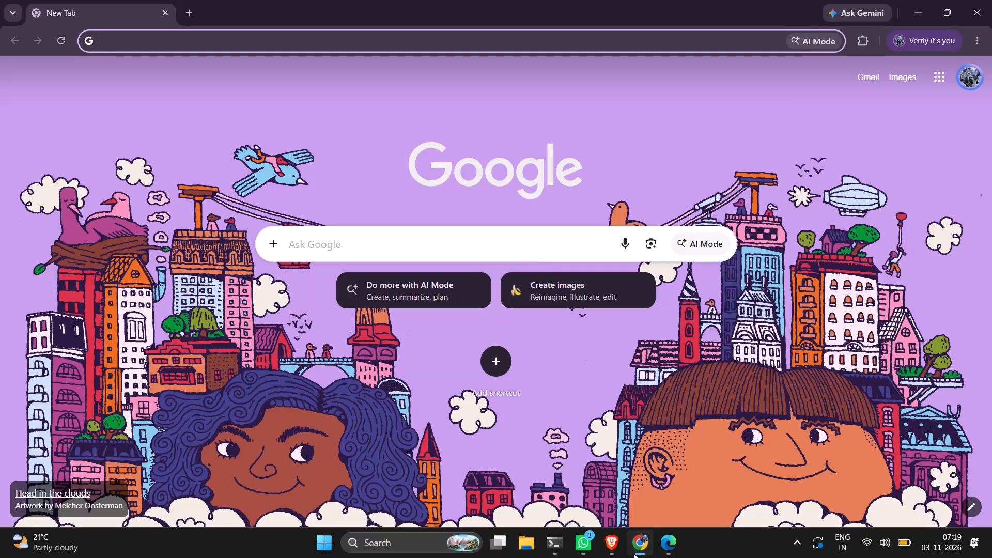
Switch from Chrome to Microsoft Edge and try to move its mostly off-screen window into view over the test tracker.
{"action": "left_click", "coordinate": [653, 549]}
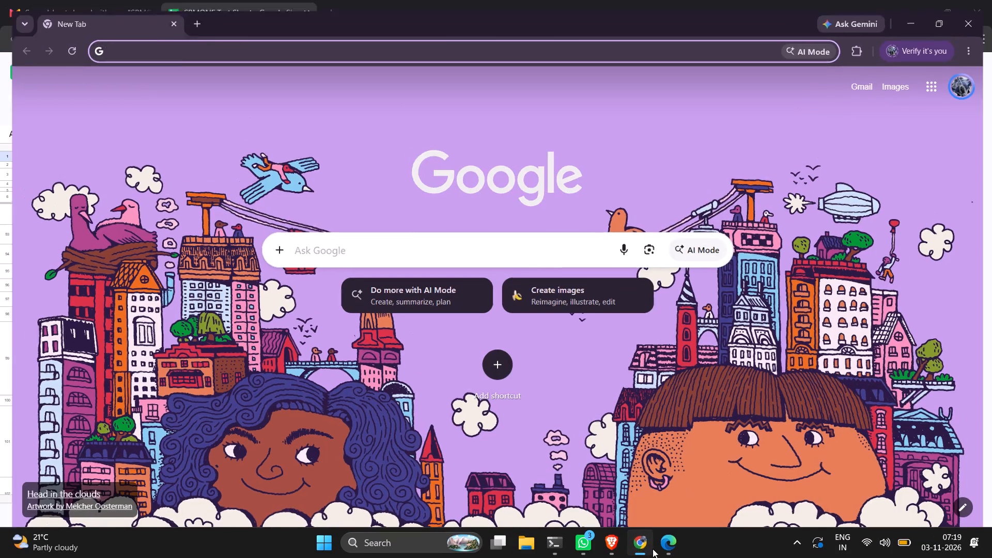
{"action": "left_click", "coordinate": [659, 546]}
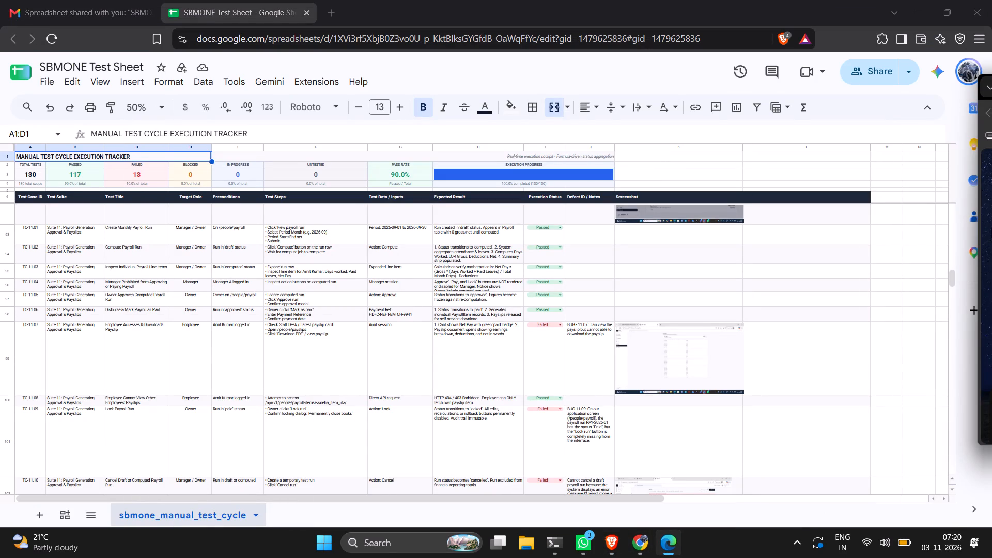
{"action": "left_click_drag", "start_coordinate": [982, 89], "coordinate": [919, 131]}
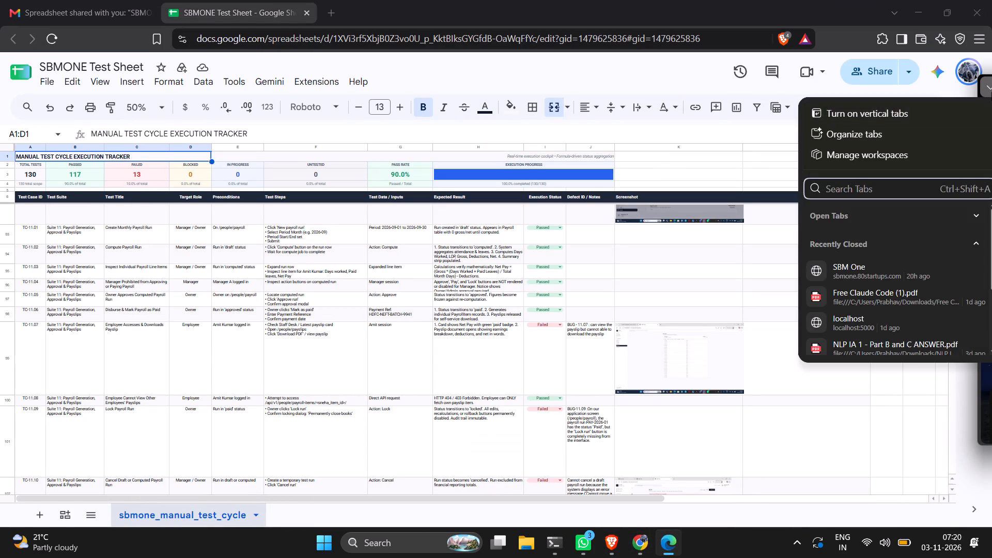
Maximize the new Microsoft Edge window and load sbmone.80startups.com in it.
{"action": "left_click", "coordinate": [991, 92]}
{"action": "key", "text": "super+Up"}
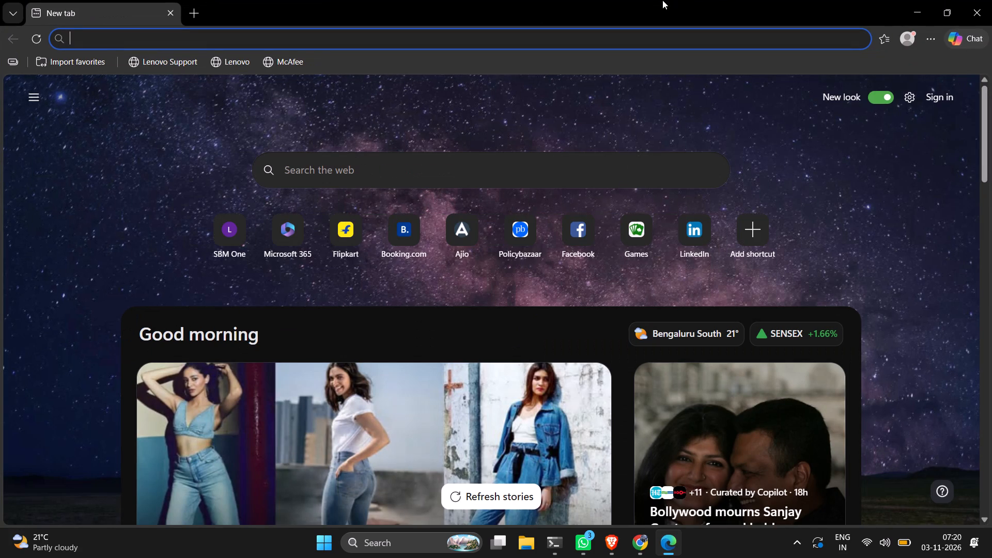
{"action": "key", "text": "alt+Tab"}
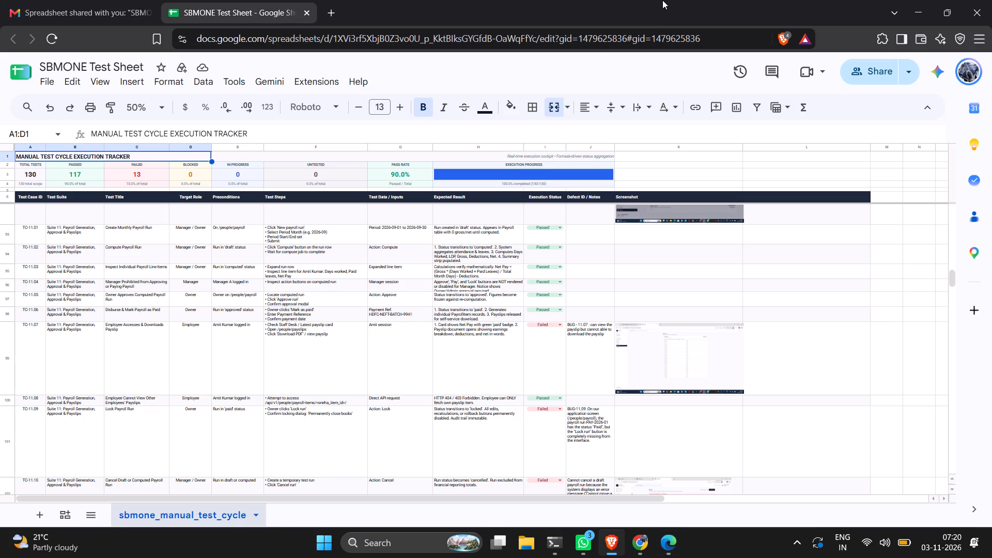
{"action": "key", "text": "alt+Tab"}
{"action": "left_click", "coordinate": [446, 32]}
{"action": "type", "text": "sbm"}
{"action": "left_click", "coordinate": [343, 64]}
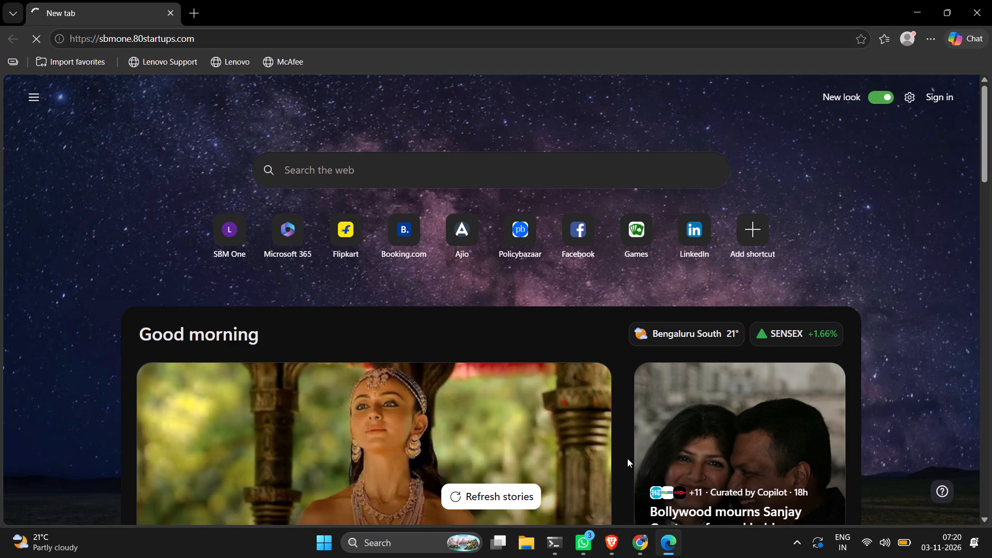
Switch to Brave and load sbmone.80startups.com in a new tab beside the test sheet.
{"action": "left_click", "coordinate": [603, 550]}
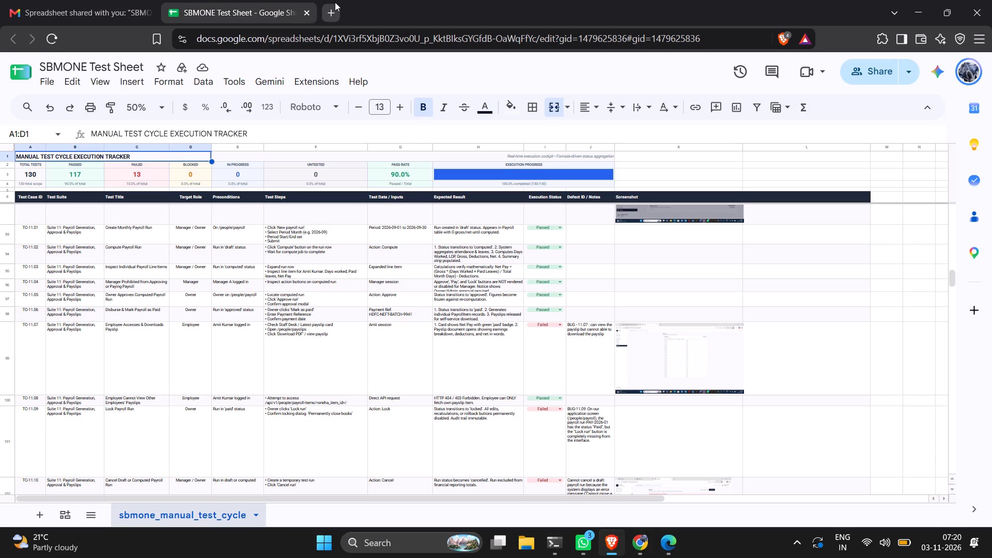
{"action": "left_click", "coordinate": [334, 2]}
{"action": "key", "text": "s"}
{"action": "key", "text": "b"}
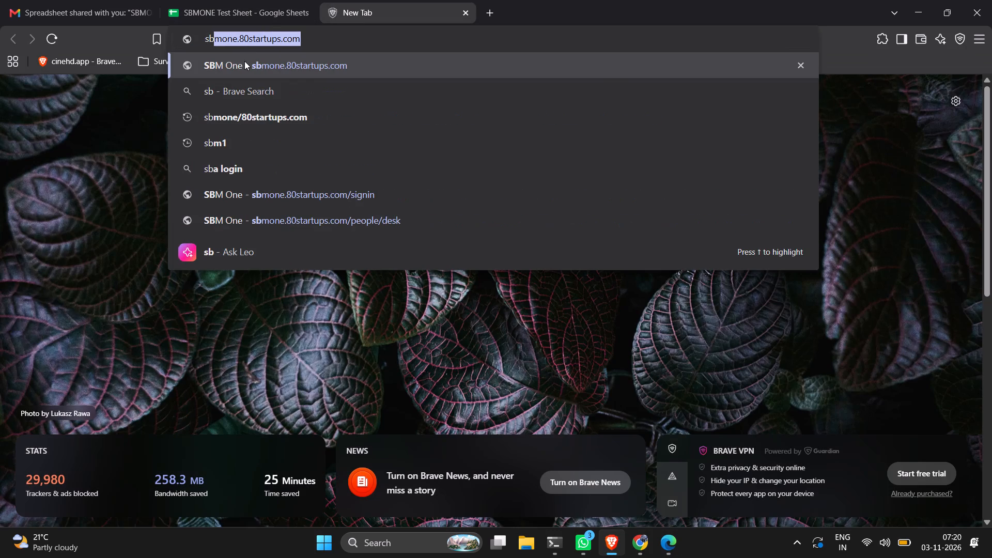
{"action": "left_click", "coordinate": [244, 61]}
Switch to Google Chrome and load sbmone.80startups.com.
{"action": "left_click", "coordinate": [639, 553]}
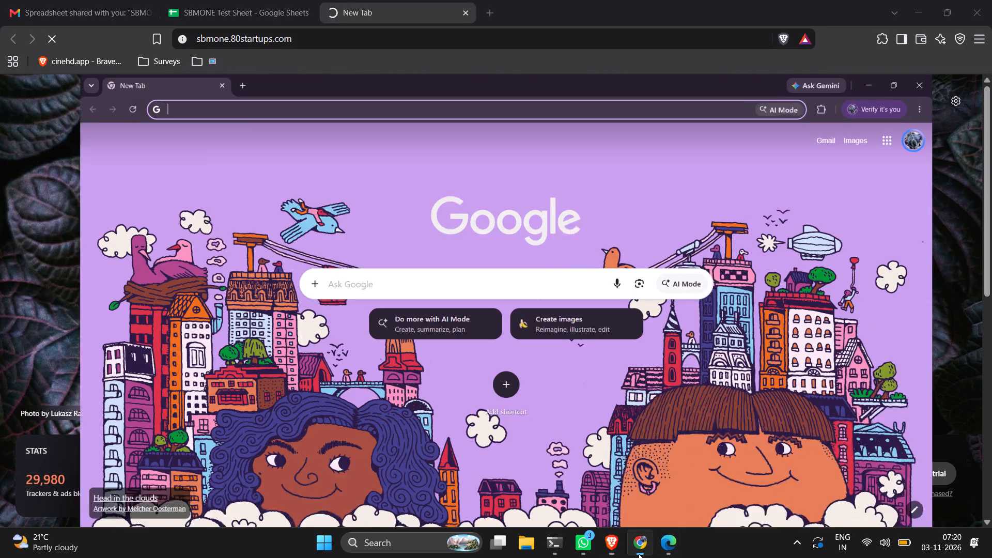
{"action": "type", "text": "sb"}
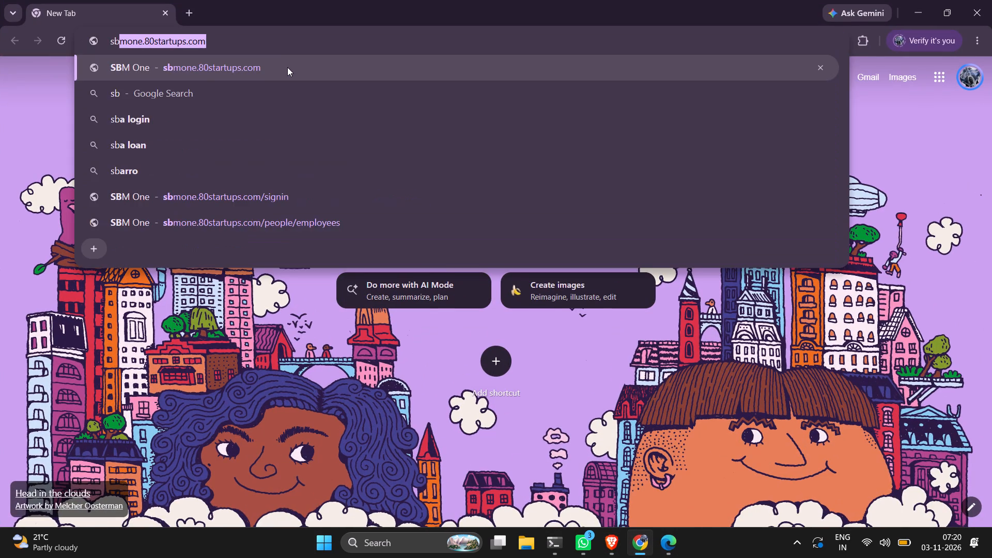
{"action": "left_click", "coordinate": [287, 69]}
{"action": "key", "text": "alt+Tab"}
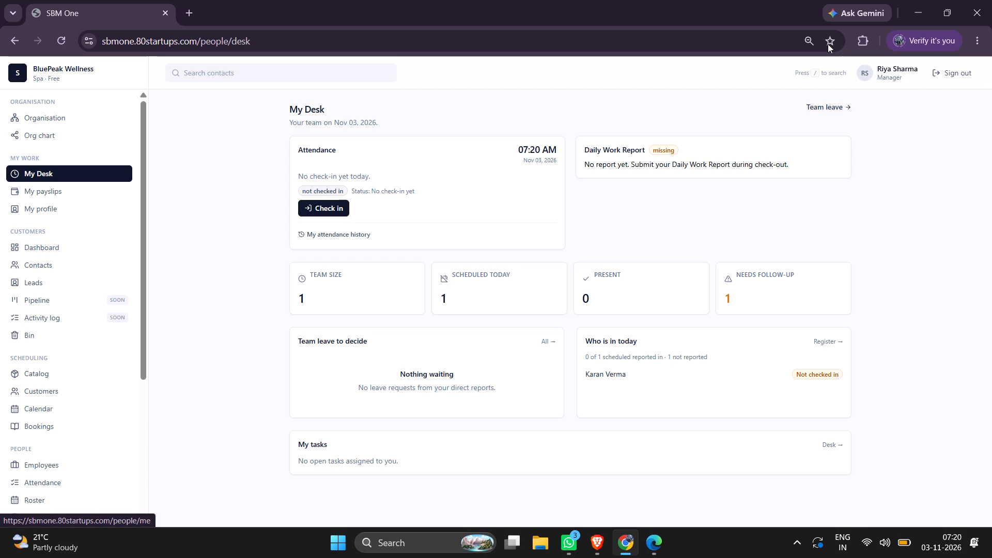
{"action": "left_click", "coordinate": [811, 44]}
{"action": "double_click", "coordinate": [810, 43]}
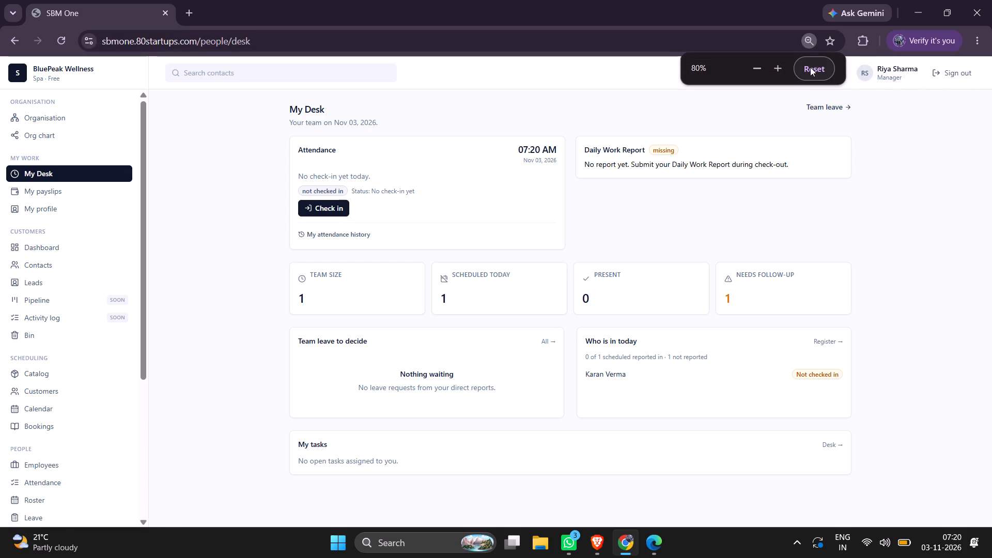
{"action": "left_click", "coordinate": [810, 68]}
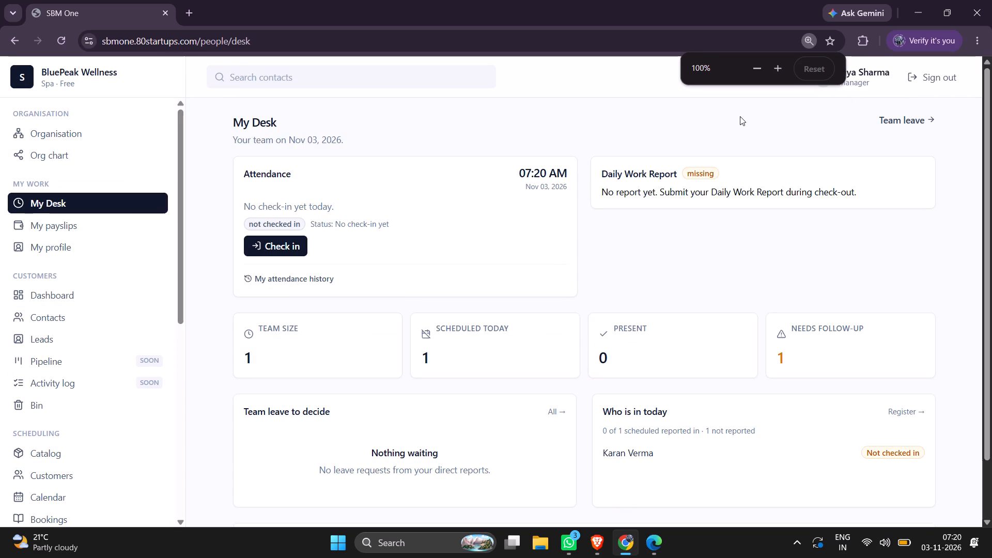
{"action": "left_click", "coordinate": [740, 116]}
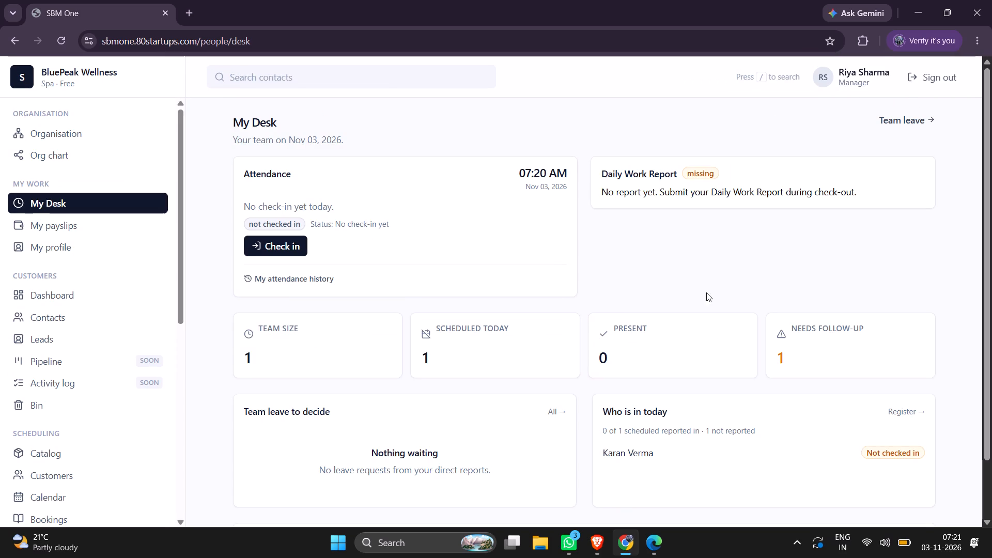
Check the staff account's My Desk in Microsoft Edge and the owner account's business overview in Brave.
{"action": "left_click", "coordinate": [649, 537]}
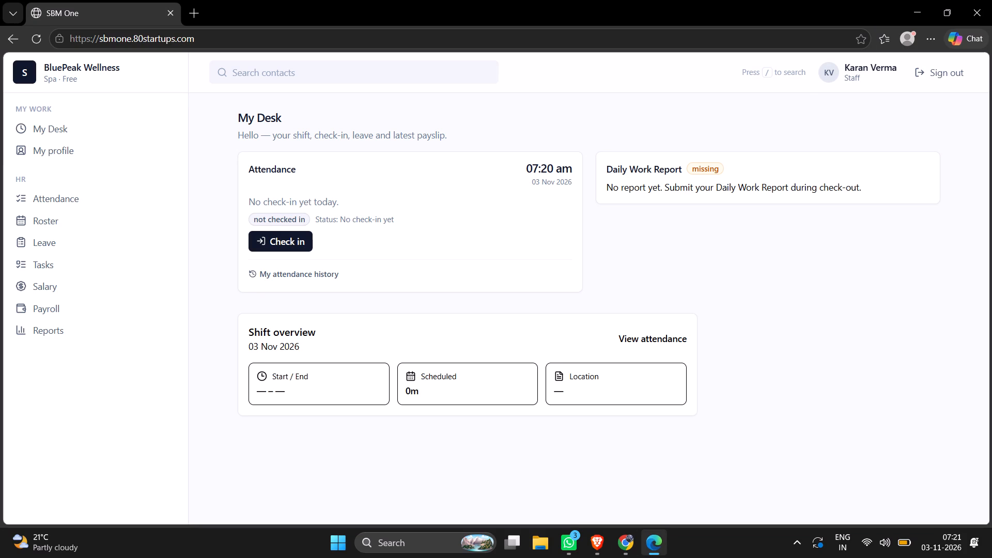
{"action": "left_click", "coordinate": [613, 545]}
{"action": "left_click", "coordinate": [600, 541]}
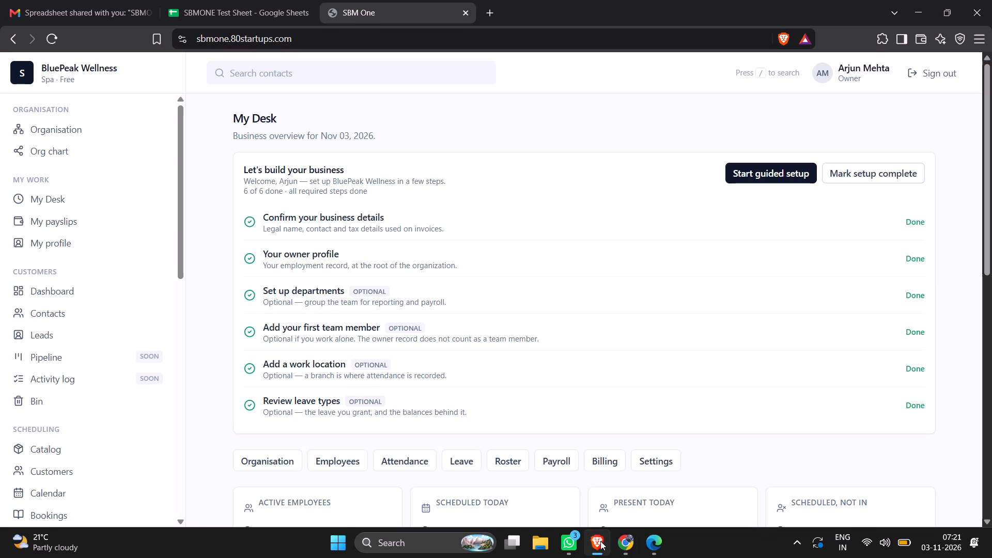
{"action": "left_click", "coordinate": [991, 505]}
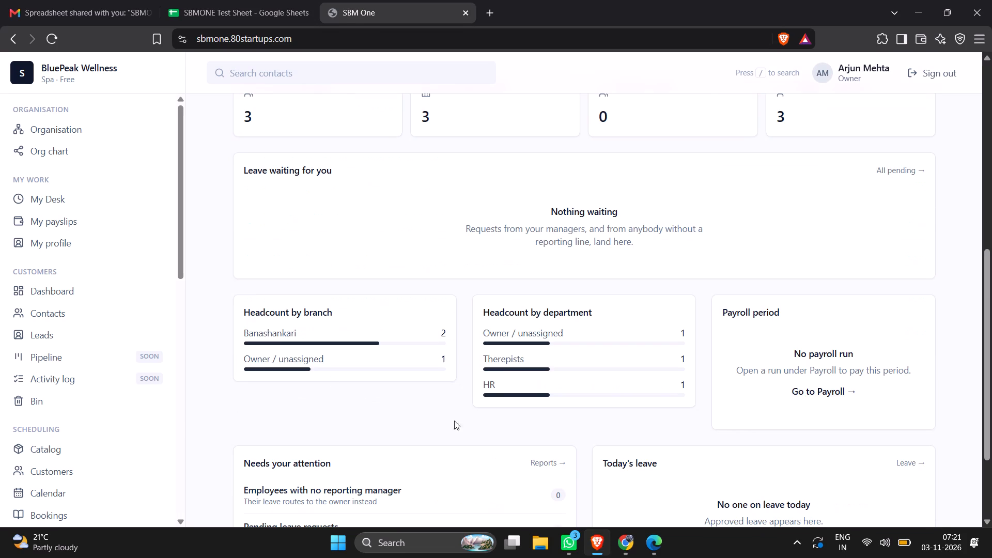
Open the document SBM_ONE_1_Nov_TESTING.docx from the desktop.
{"action": "left_click", "coordinate": [991, 557]}
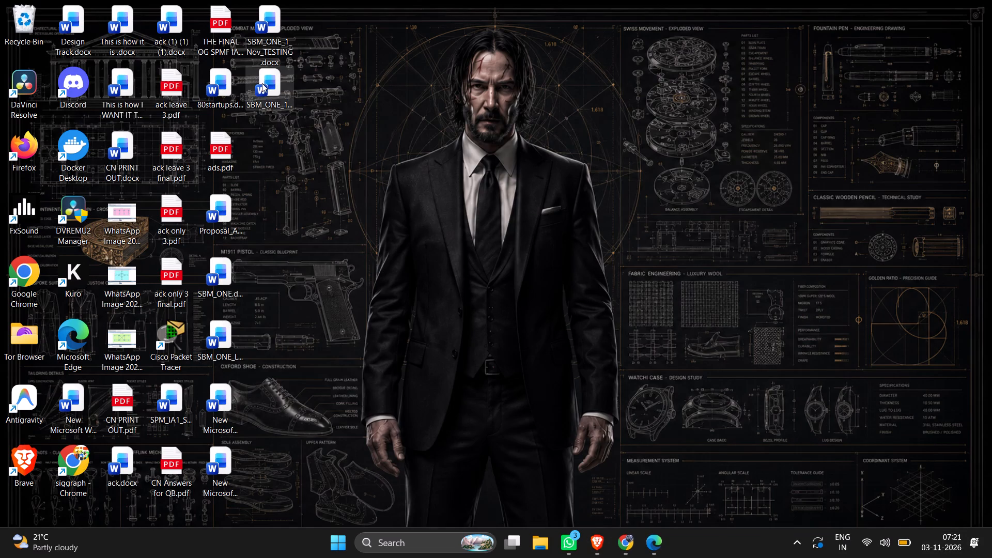
{"action": "left_click", "coordinate": [262, 14]}
{"action": "double_click", "coordinate": [262, 13]}
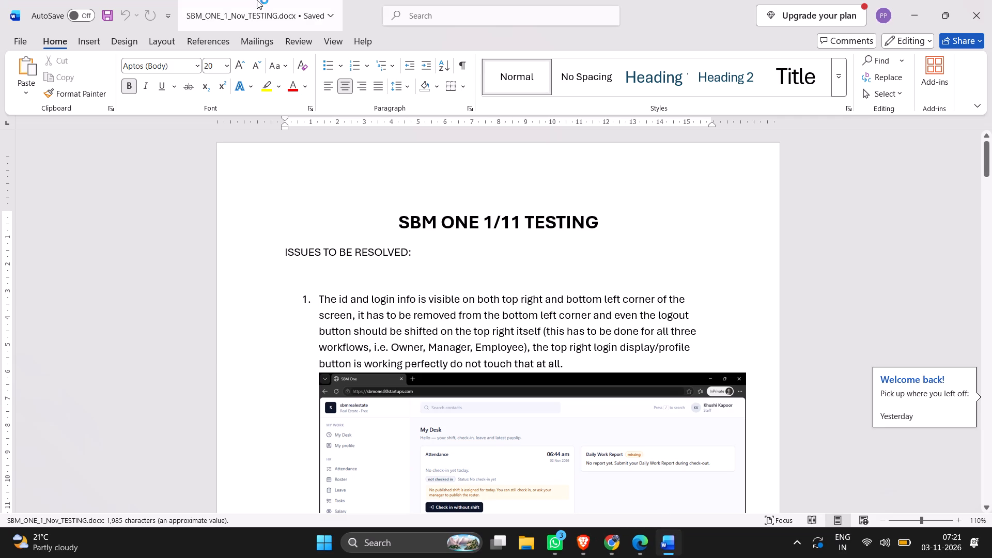
Read the first two issues to be resolved in the testing document, including their screenshots.
{"action": "left_click", "coordinate": [356, 306]}
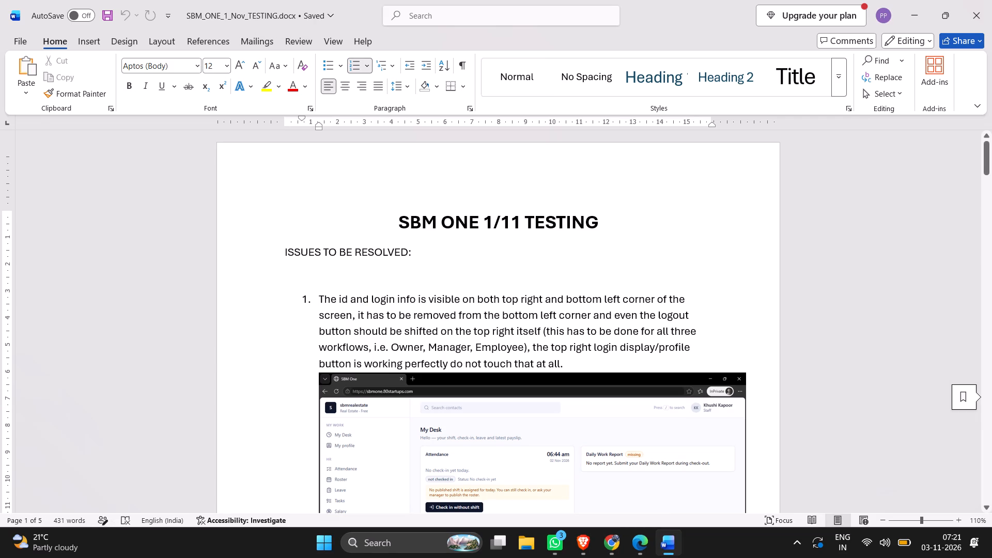
{"action": "scroll", "coordinate": [441, 259], "scroll_direction": "down", "scroll_amount": 7}
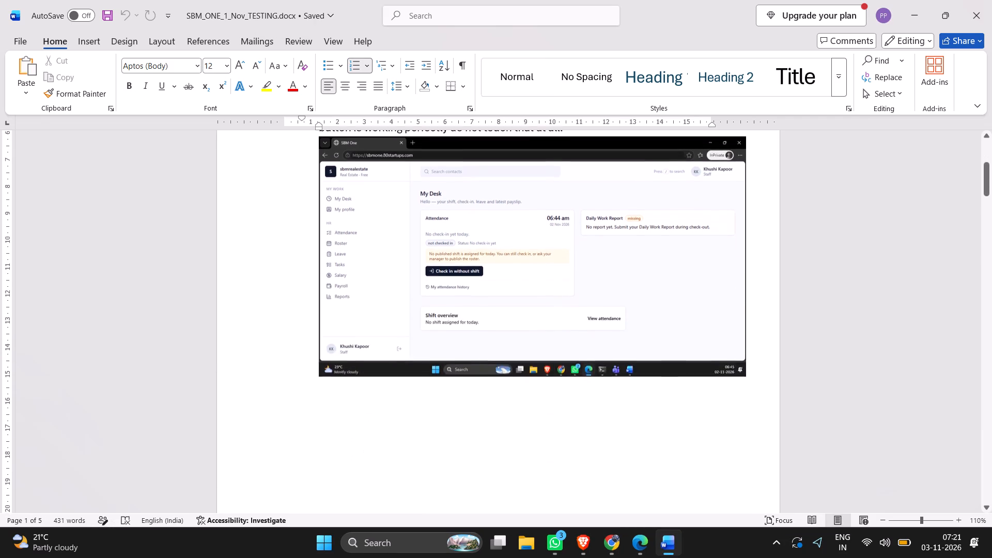
{"action": "scroll", "coordinate": [439, 267], "scroll_direction": "down", "scroll_amount": 15}
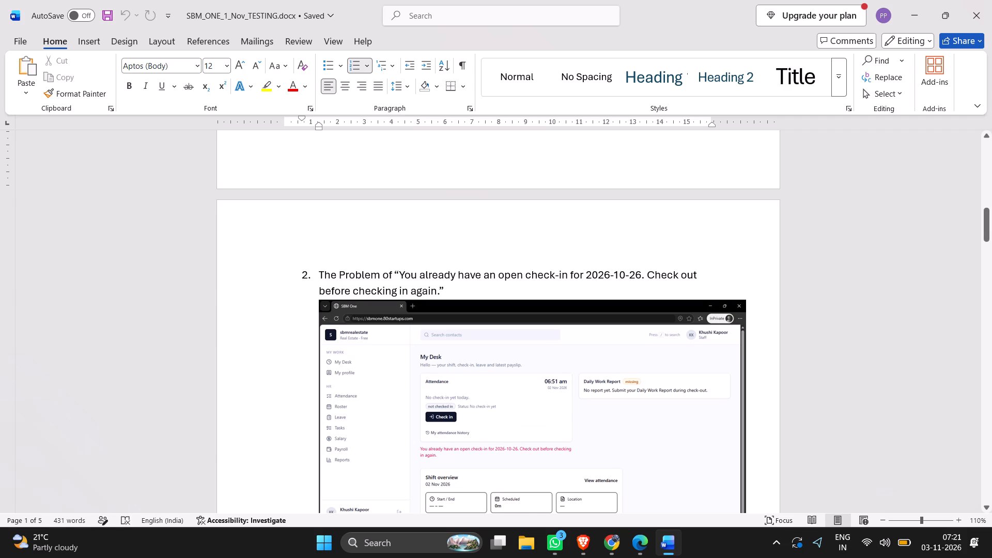
{"action": "scroll", "coordinate": [437, 267], "scroll_direction": "down", "scroll_amount": 1}
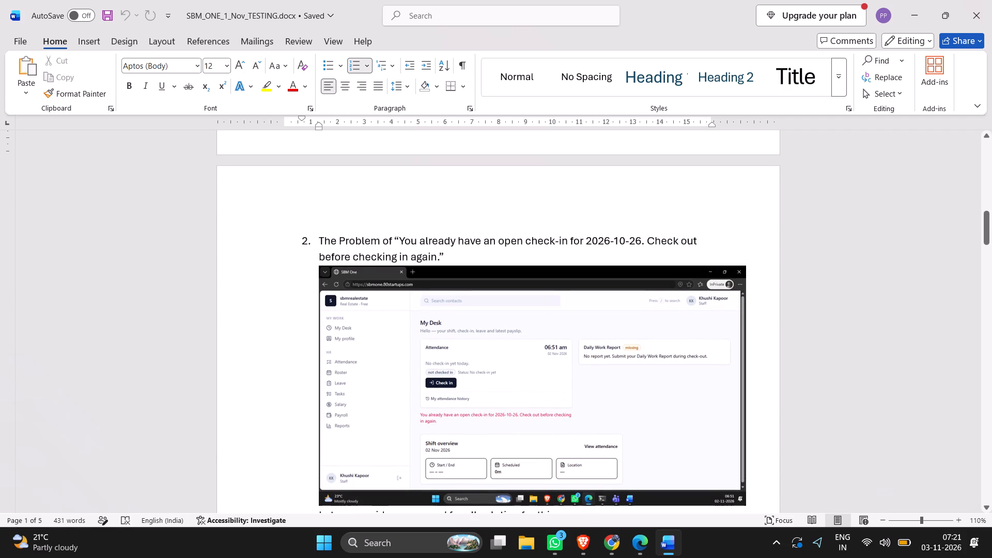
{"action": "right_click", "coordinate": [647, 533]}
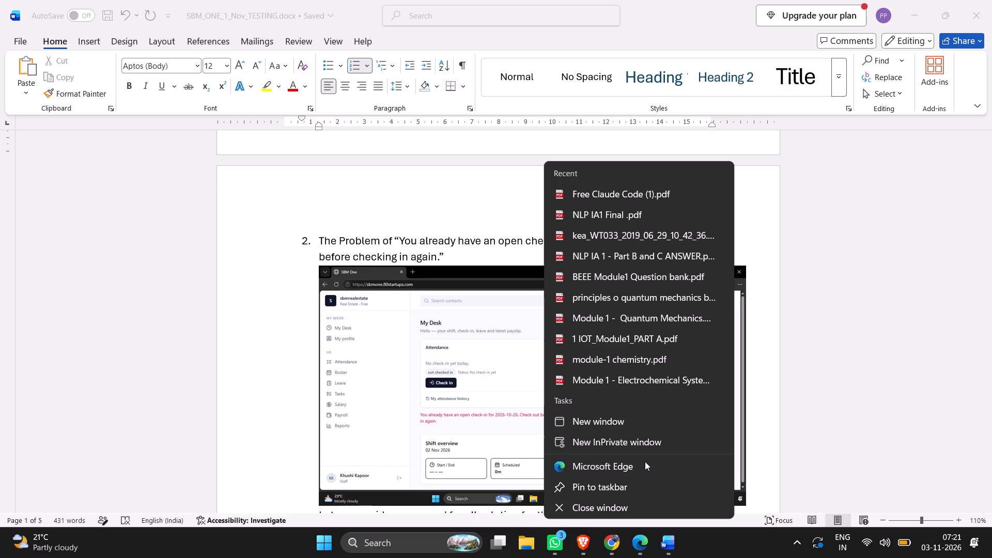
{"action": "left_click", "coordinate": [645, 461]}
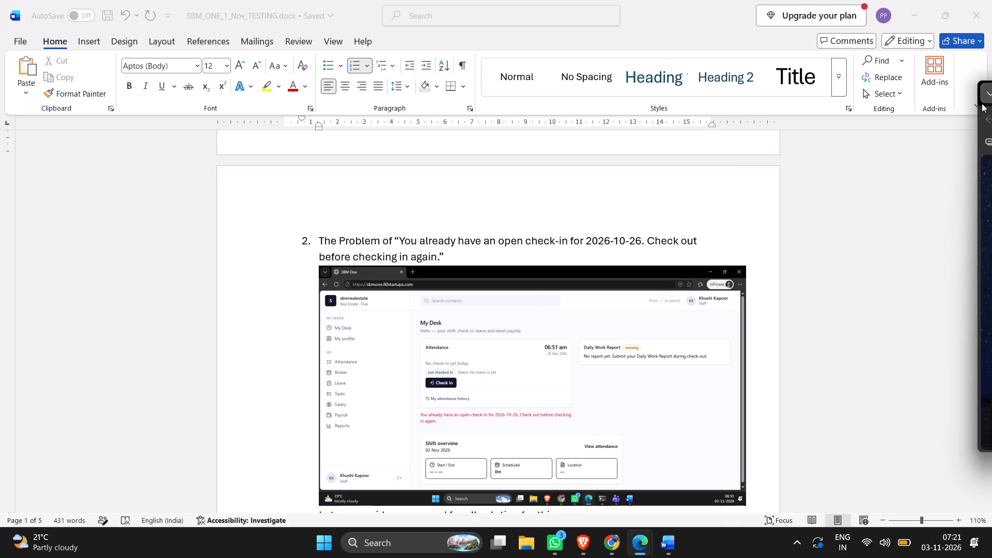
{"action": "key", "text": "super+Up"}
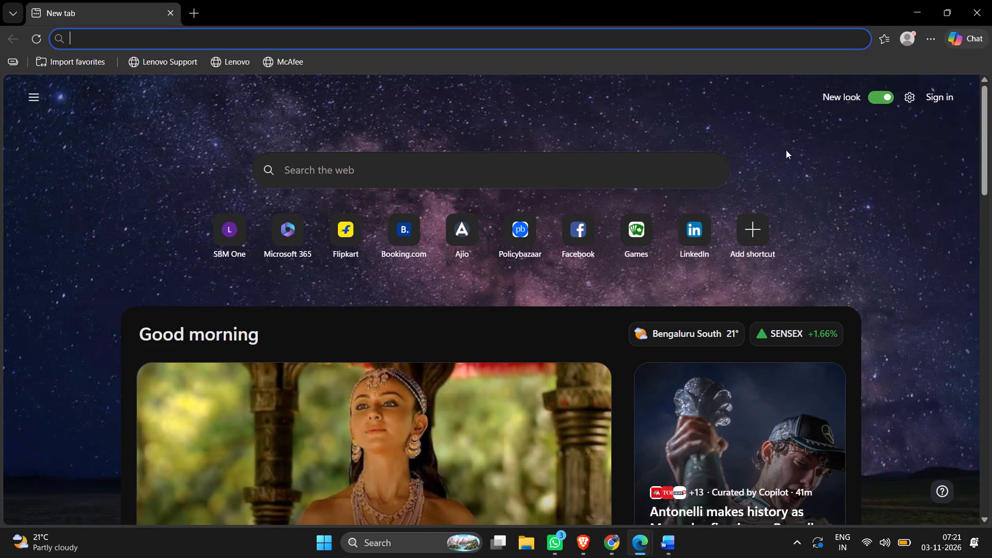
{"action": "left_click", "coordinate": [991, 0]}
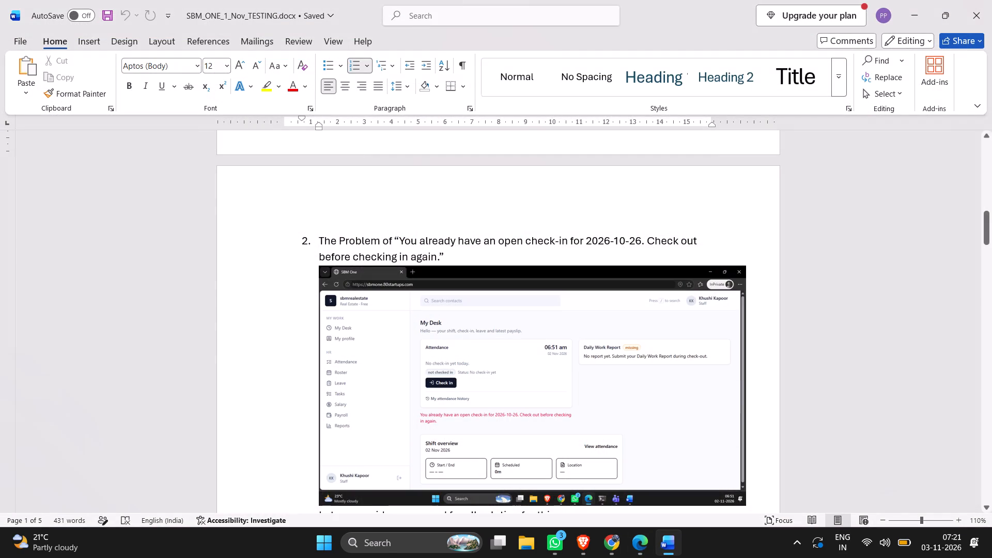
Open a maximized InPrivate window of Microsoft Edge and load sbmone.80startups.com in it.
{"action": "right_click", "coordinate": [587, 552]}
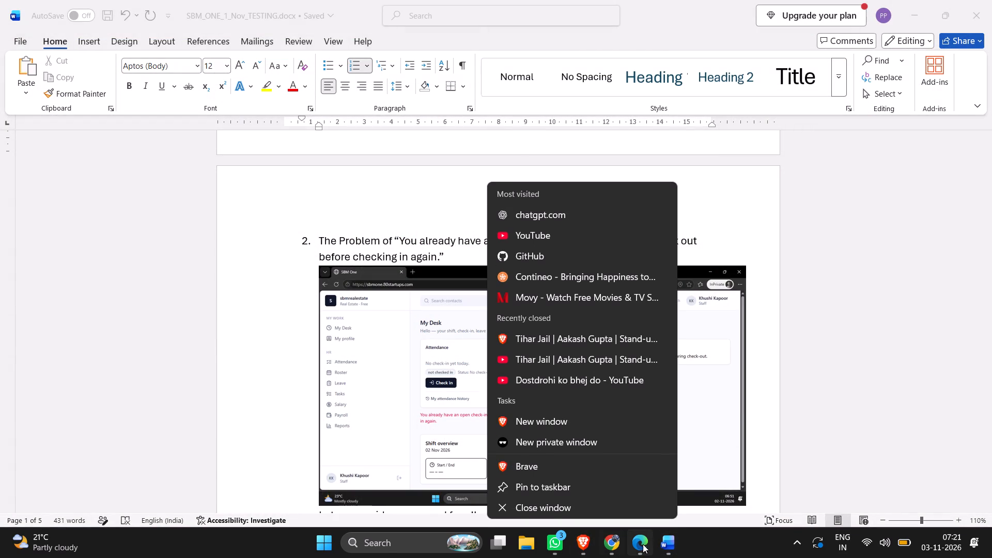
{"action": "right_click", "coordinate": [632, 546]}
{"action": "right_click", "coordinate": [632, 546]}
{"action": "right_click", "coordinate": [632, 546]}
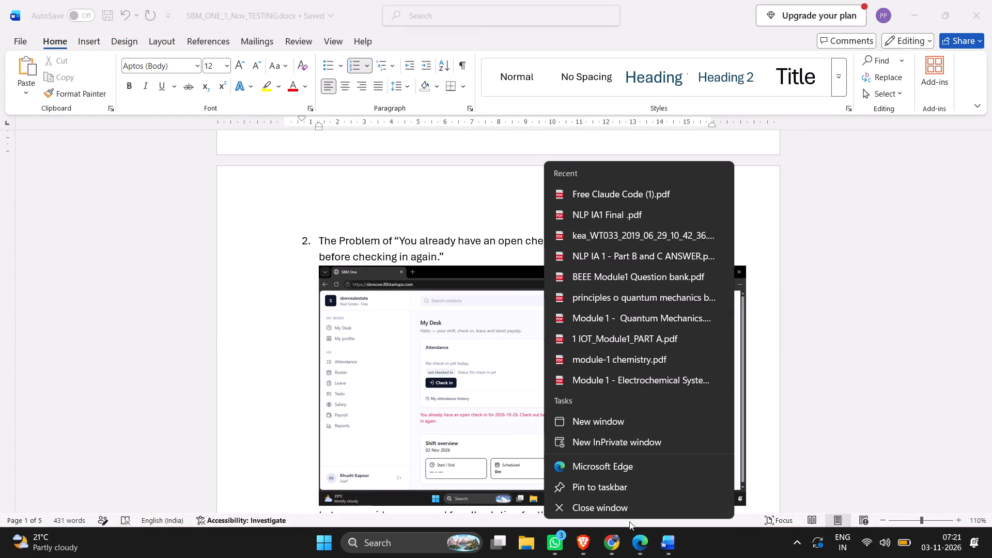
{"action": "left_click", "coordinate": [620, 445]}
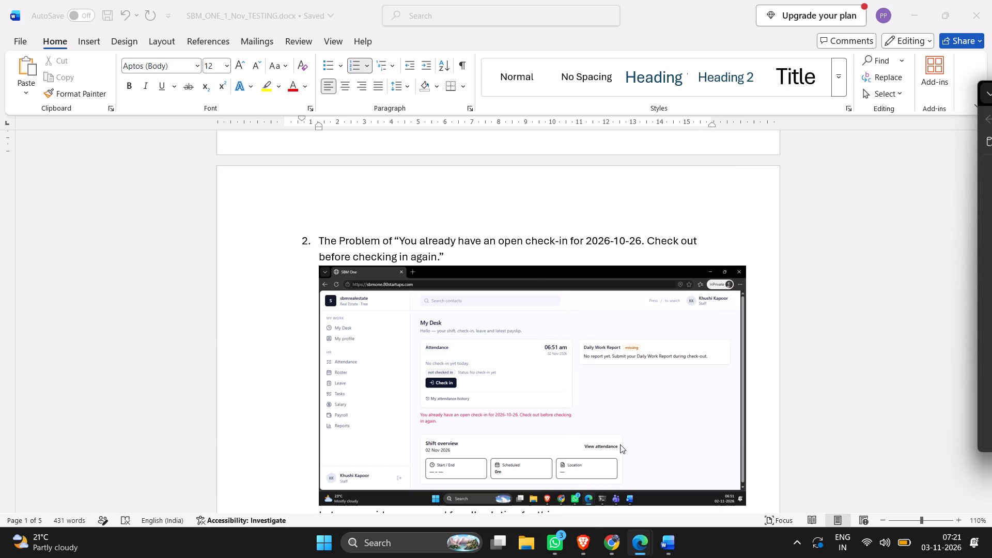
{"action": "key", "text": "super+Up"}
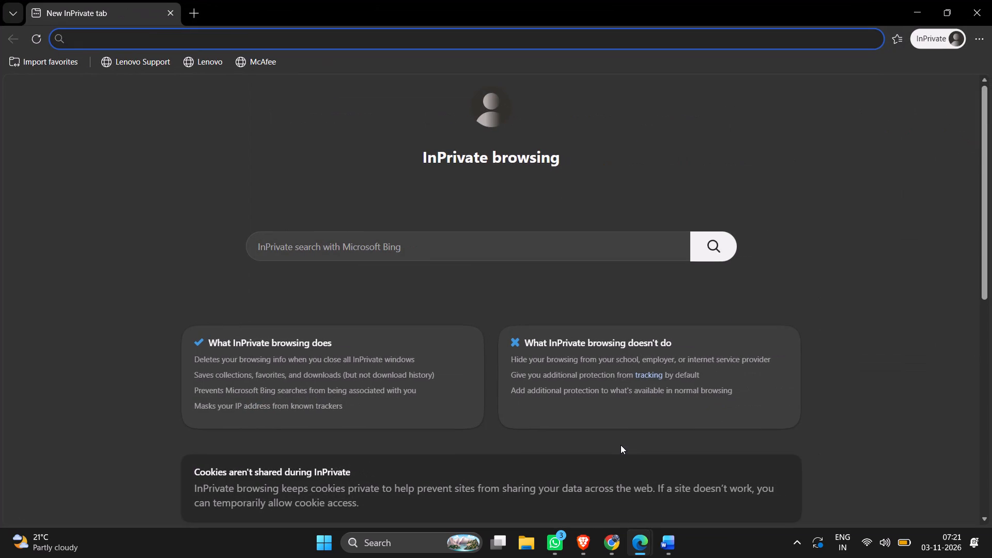
{"action": "type", "text": "sbm"}
{"action": "key", "text": "Return"}
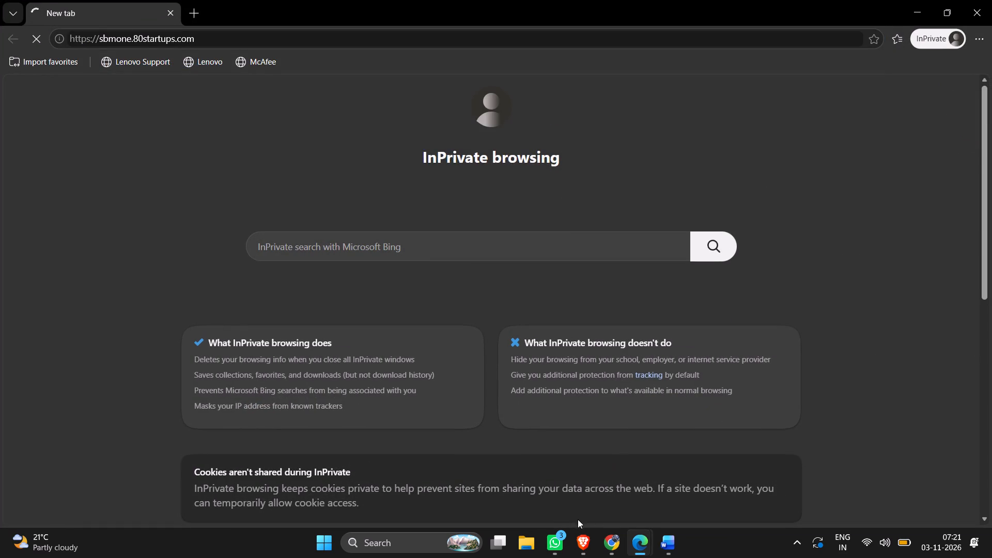
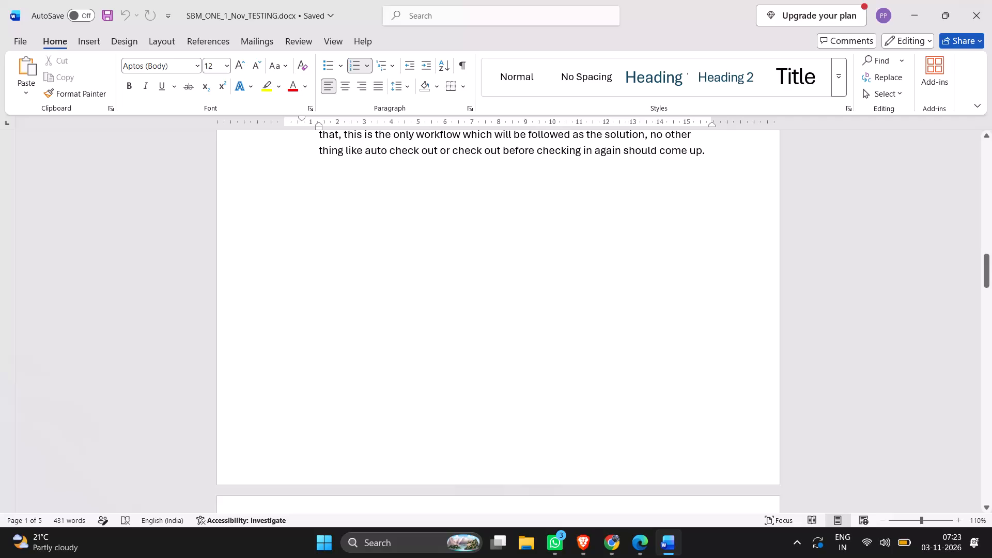
Read issue 3 in the testing document about the Attendance and Daily Report cards on the My Desk page.
{"action": "scroll", "coordinate": [521, 347], "scroll_direction": "down", "scroll_amount": 7}
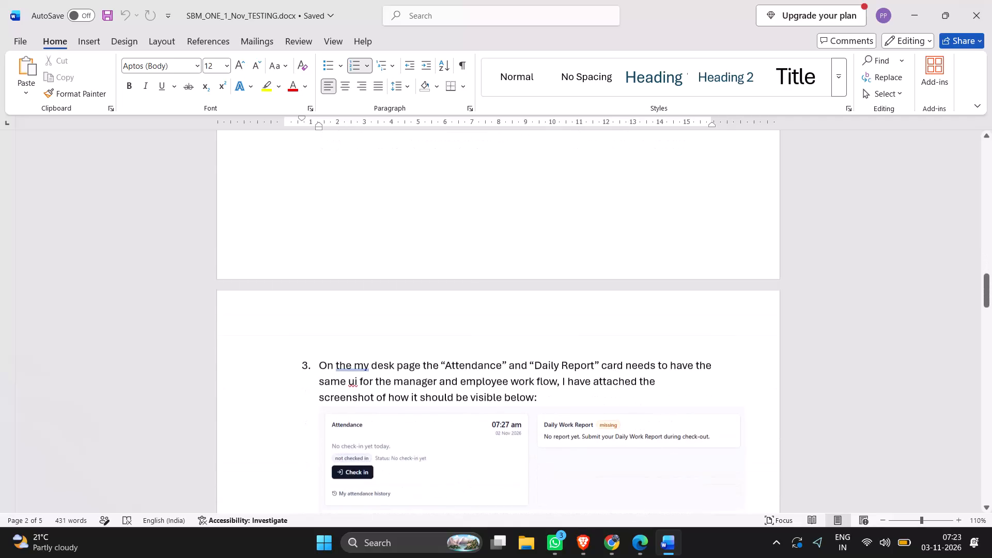
{"action": "scroll", "coordinate": [521, 348], "scroll_direction": "down", "scroll_amount": 6}
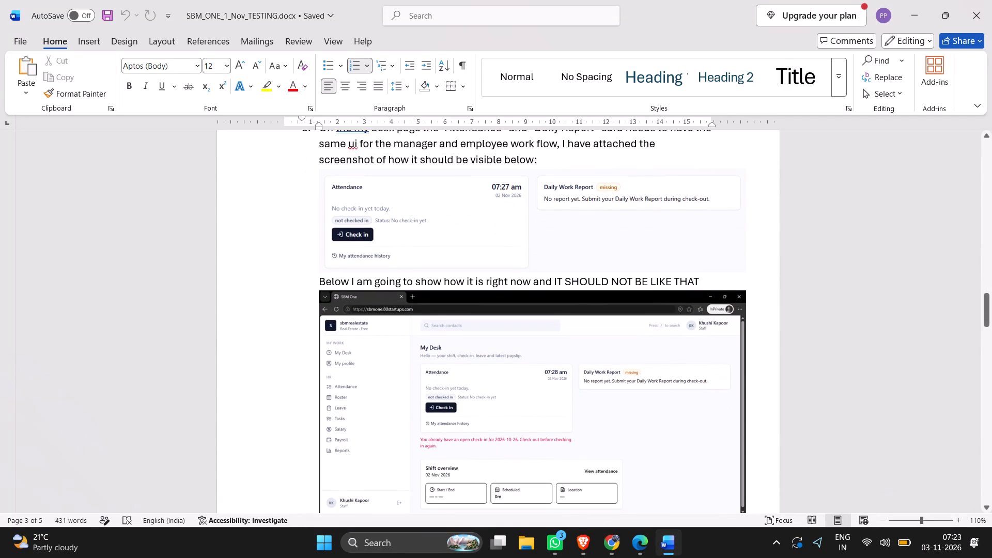
{"action": "scroll", "coordinate": [522, 348], "scroll_direction": "up", "scroll_amount": 1}
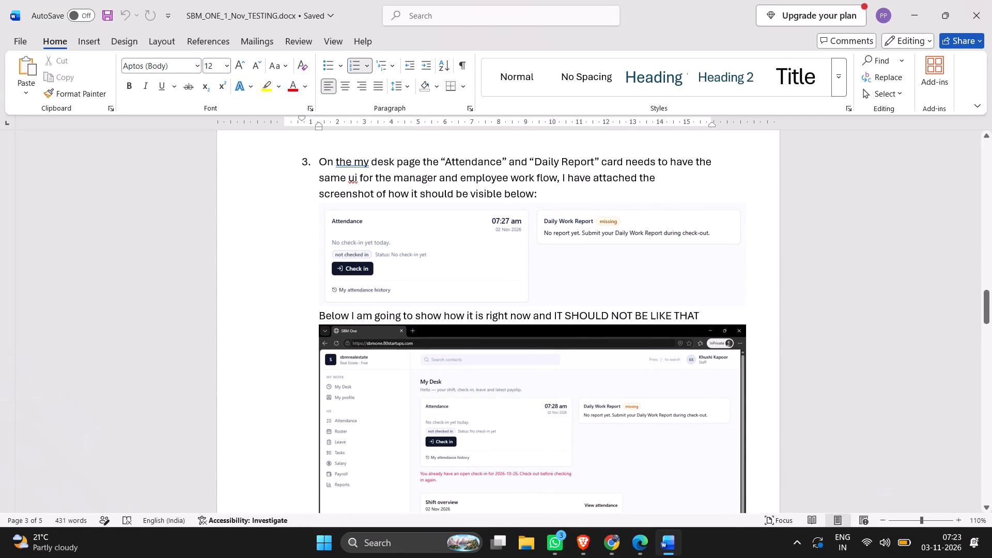
{"action": "left_click", "coordinate": [757, 253]}
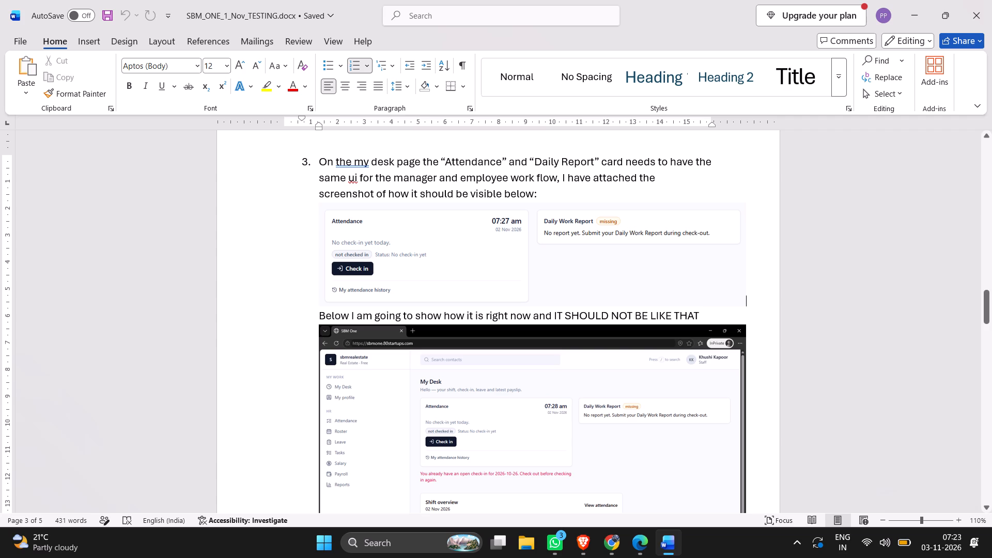
Compare issue 3 with the staff account's My Desk cards in Microsoft Edge and glance at the Chrome session.
{"action": "left_click", "coordinate": [631, 542]}
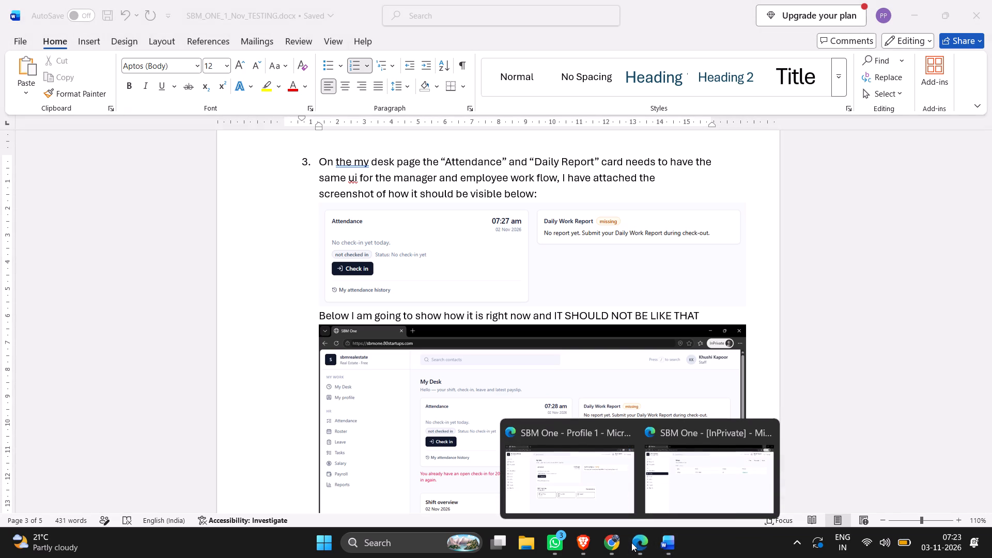
{"action": "left_click", "coordinate": [621, 495]}
{"action": "left_click", "coordinate": [605, 539]}
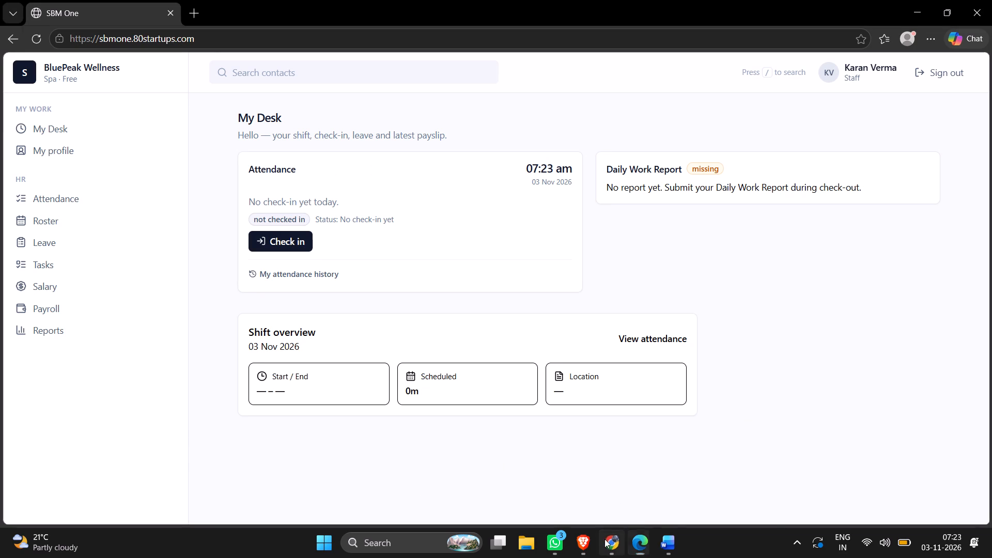
{"action": "left_click", "coordinate": [605, 538]}
Switch to Brave, open the owner account's My Desk and mark the business setup as complete.
{"action": "left_click", "coordinate": [591, 547]}
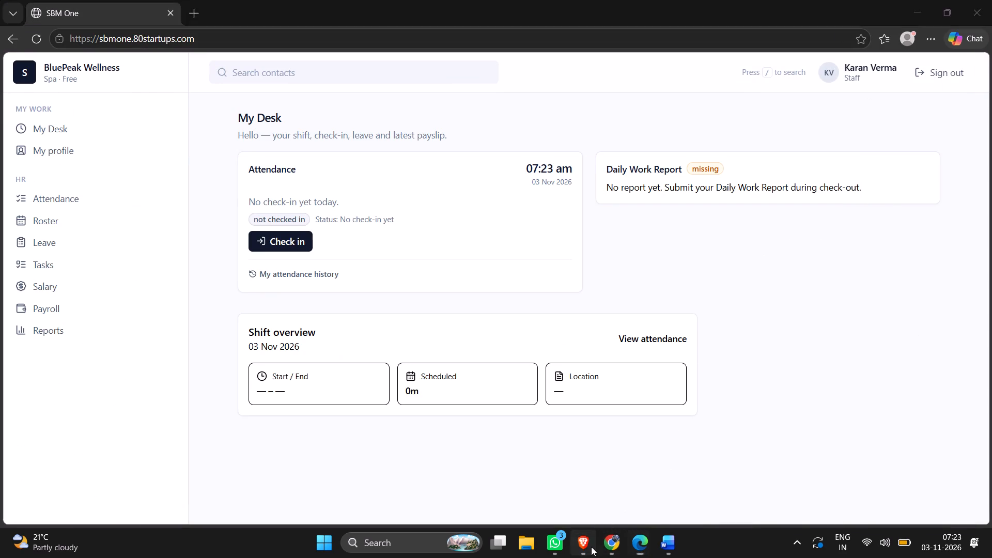
{"action": "left_click", "coordinate": [53, 202]}
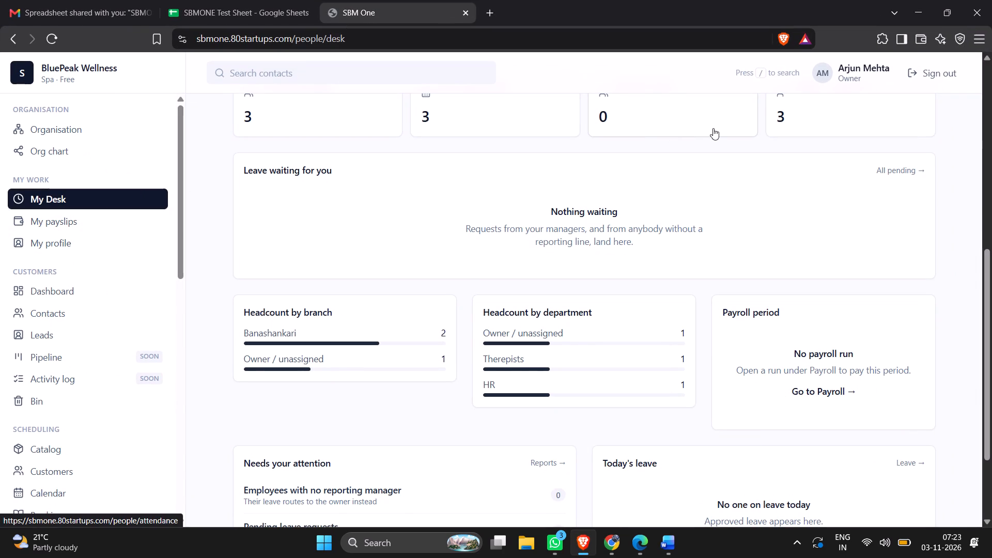
{"action": "scroll", "coordinate": [465, 270], "scroll_direction": "up", "scroll_amount": 15}
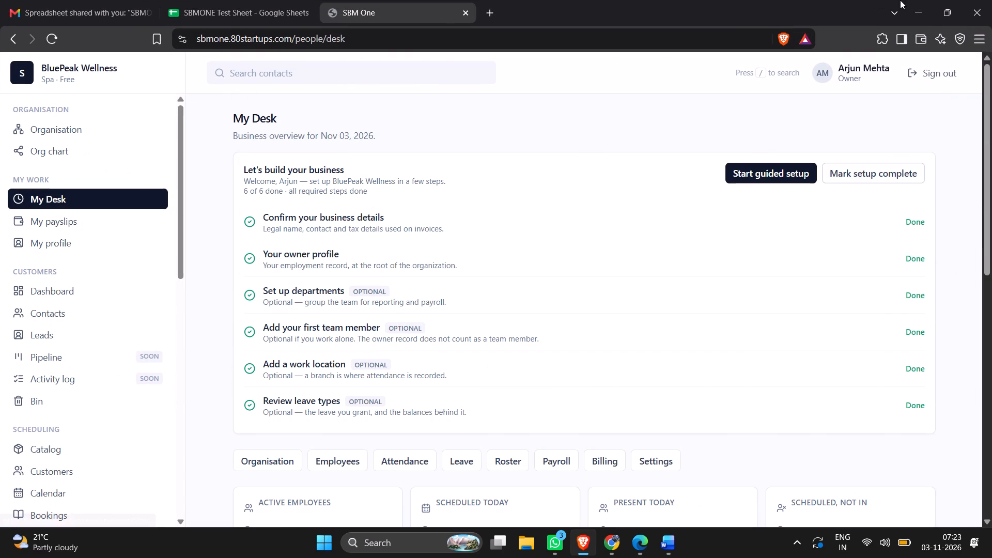
{"action": "left_click", "coordinate": [879, 168]}
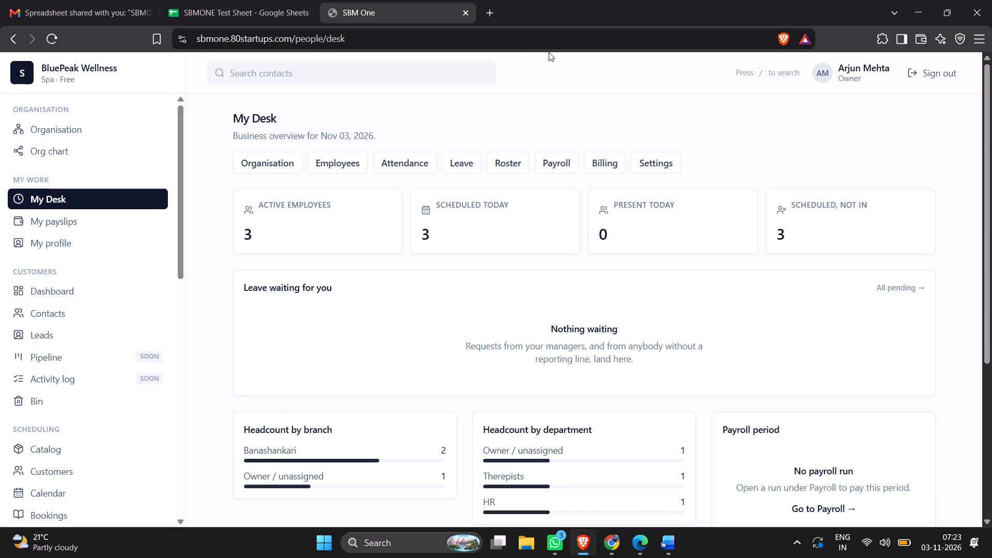
{"action": "left_click", "coordinate": [913, 0]}
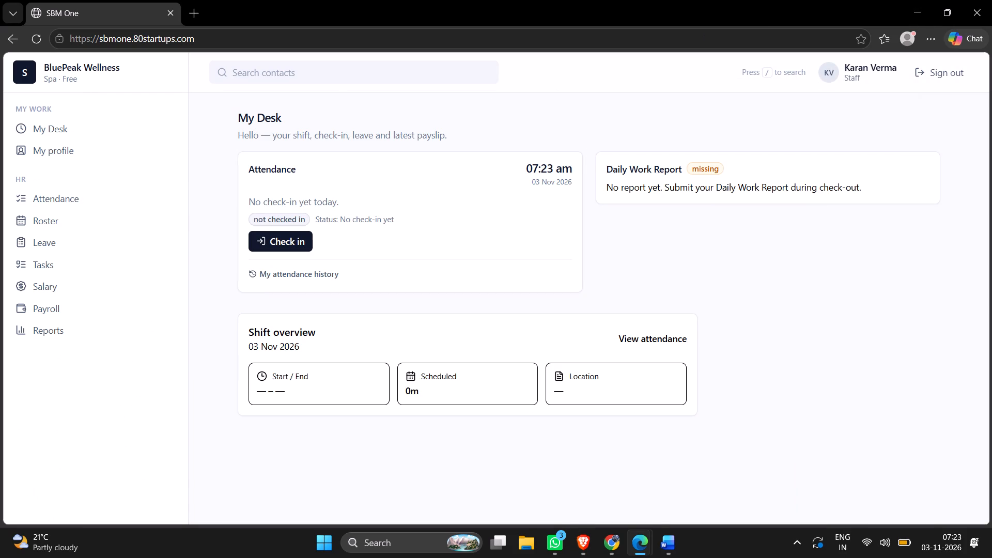
Return to the testing document in Word and read the rest of issue 3 and issue 4 about employee logins.
{"action": "left_click", "coordinate": [664, 540]}
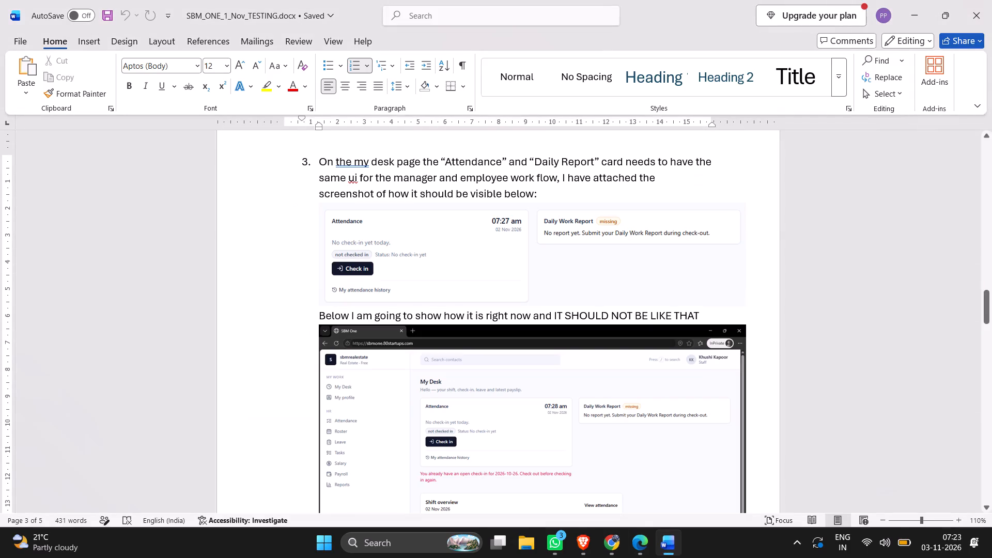
{"action": "scroll", "coordinate": [464, 253], "scroll_direction": "down", "scroll_amount": 7}
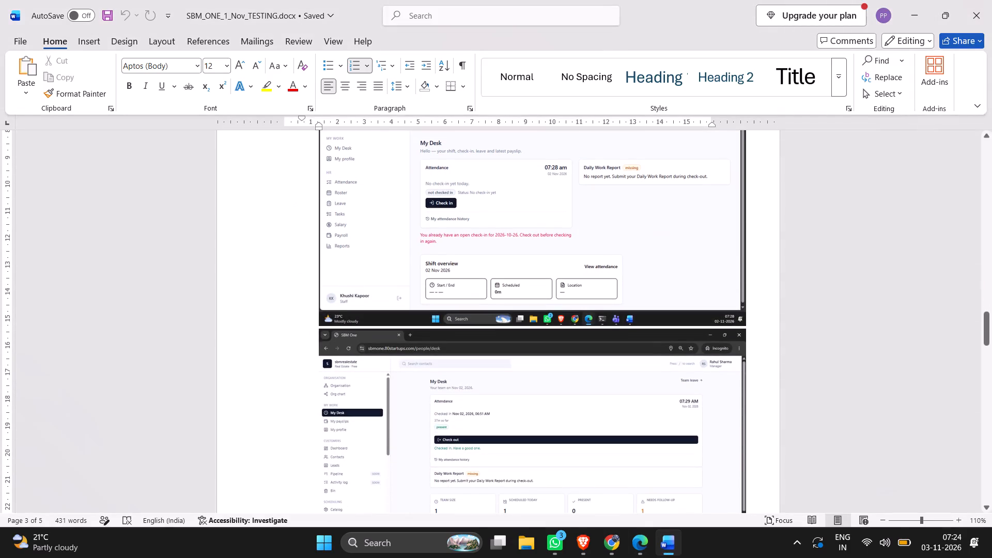
{"action": "scroll", "coordinate": [462, 244], "scroll_direction": "down", "scroll_amount": 11}
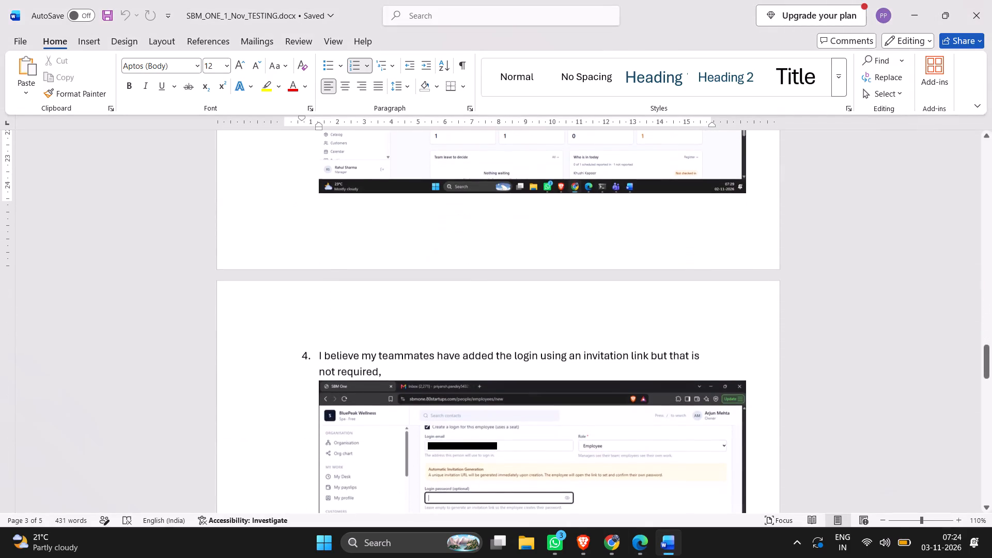
{"action": "scroll", "coordinate": [462, 242], "scroll_direction": "down", "scroll_amount": 5}
Switch to the owner session in Brave and open the form for adding a new employee.
{"action": "left_click", "coordinate": [591, 541]}
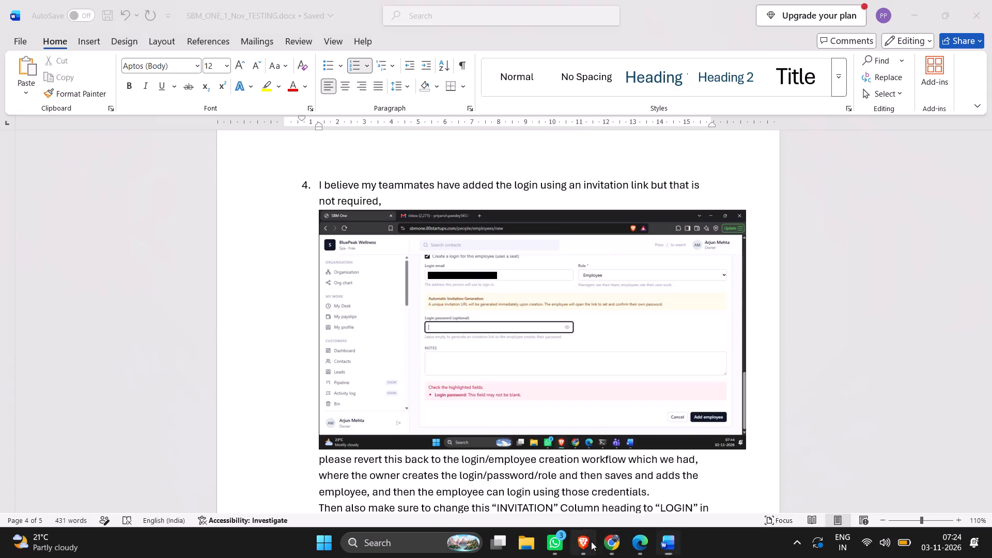
{"action": "scroll", "coordinate": [47, 291], "scroll_direction": "down", "scroll_amount": 4}
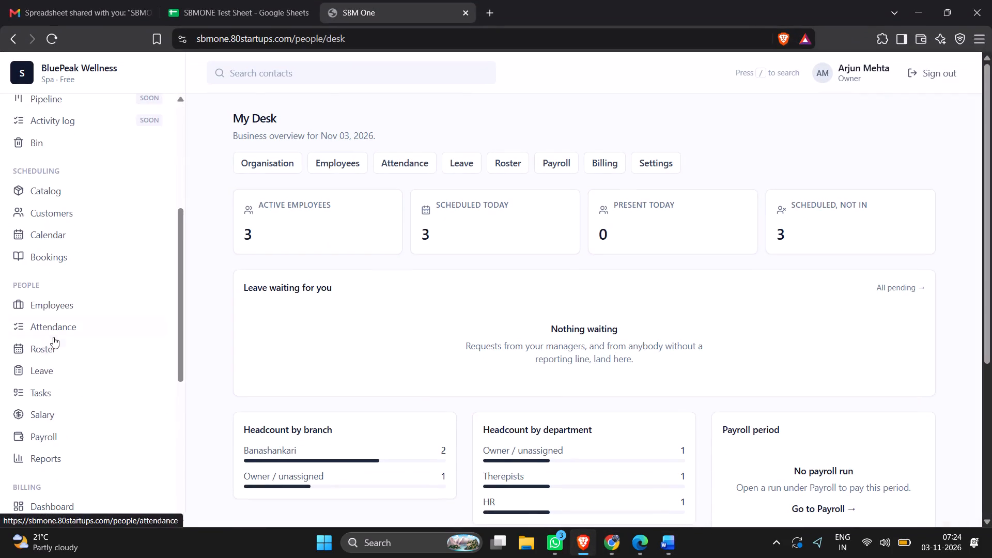
{"action": "scroll", "coordinate": [54, 345], "scroll_direction": "down", "scroll_amount": 3}
{"action": "left_click", "coordinate": [343, 170]}
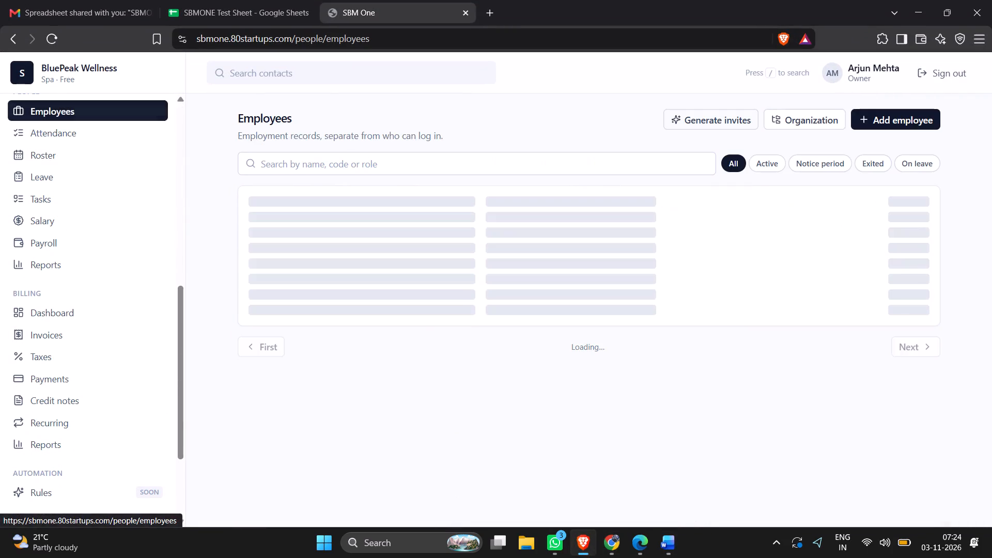
{"action": "left_click", "coordinate": [932, 115]}
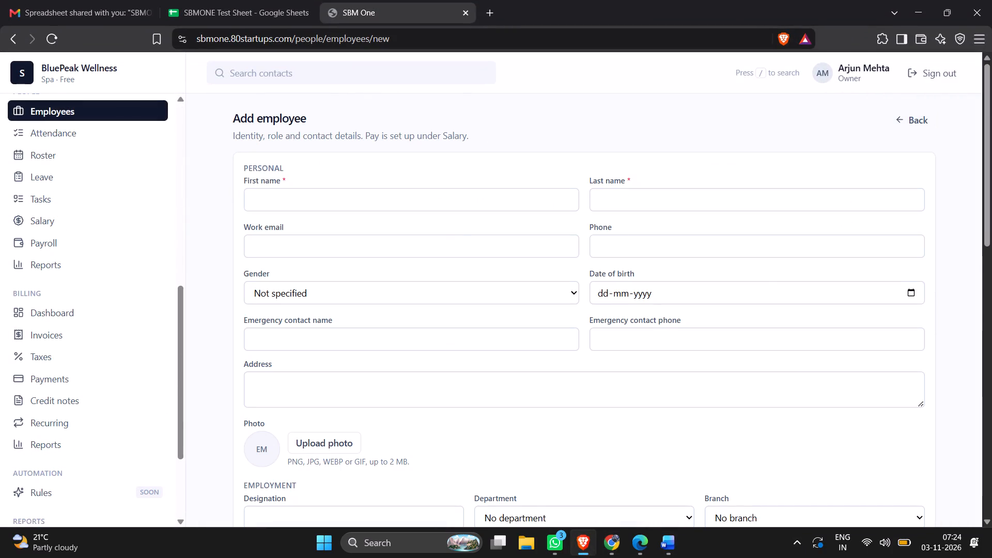
Enter the new employee's first and last name, leaving the work email blank, and look over the Employment fields.
{"action": "left_click", "coordinate": [456, 201]}
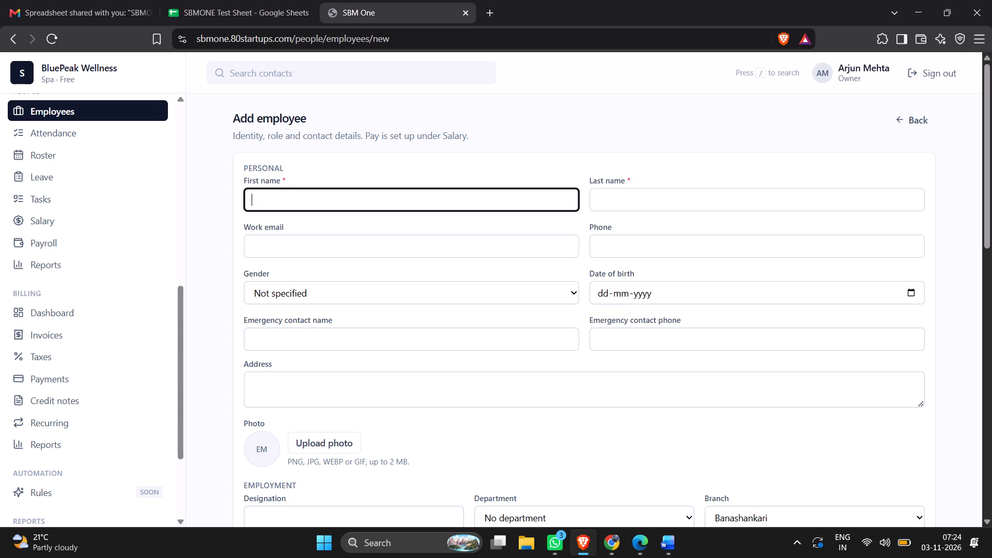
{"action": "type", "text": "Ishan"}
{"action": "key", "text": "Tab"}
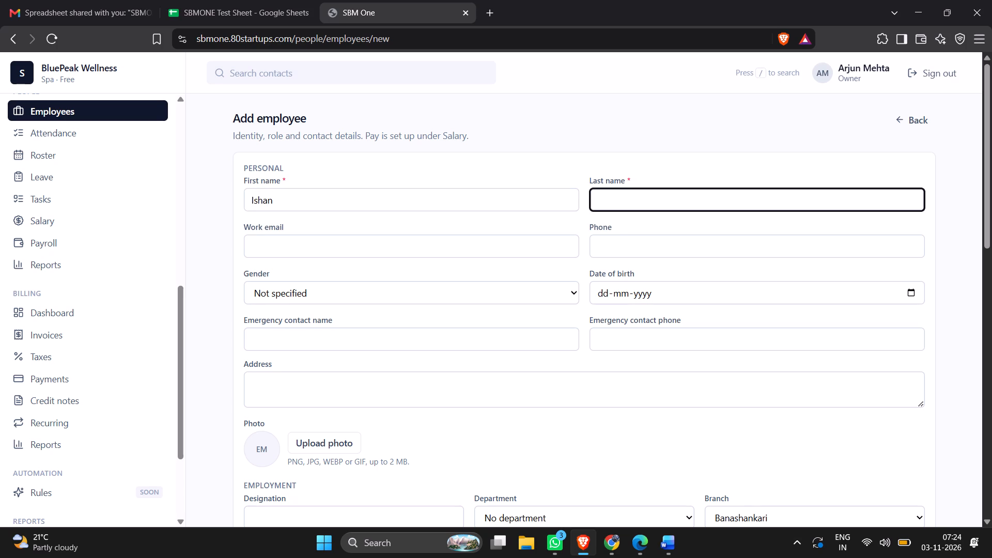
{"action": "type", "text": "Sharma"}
{"action": "left_click", "coordinate": [361, 247]}
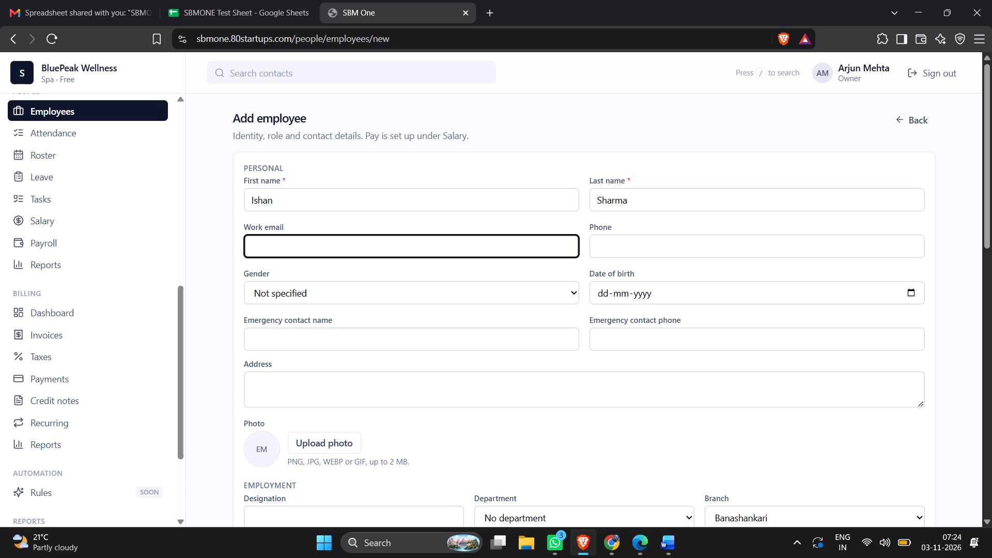
{"action": "scroll", "coordinate": [361, 246], "scroll_direction": "down", "scroll_amount": 6}
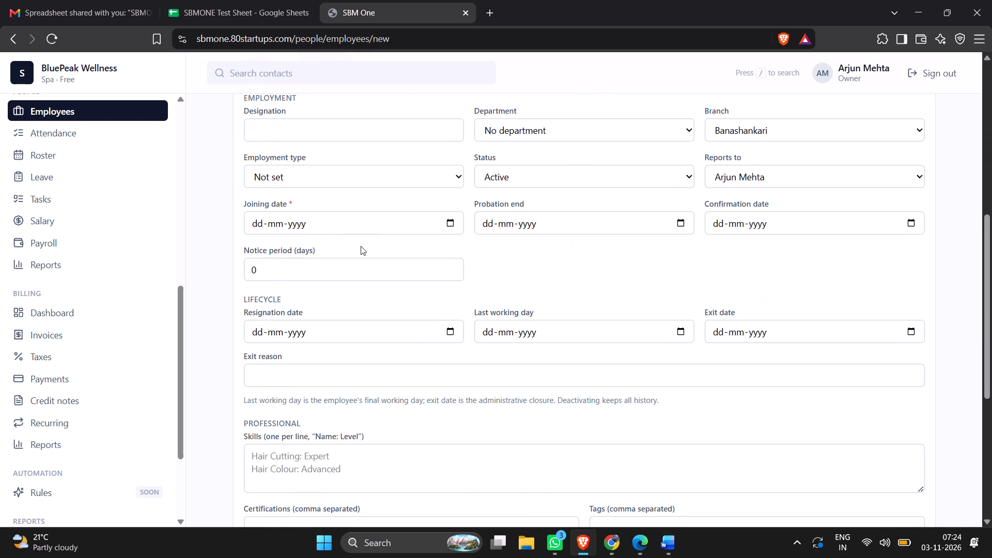
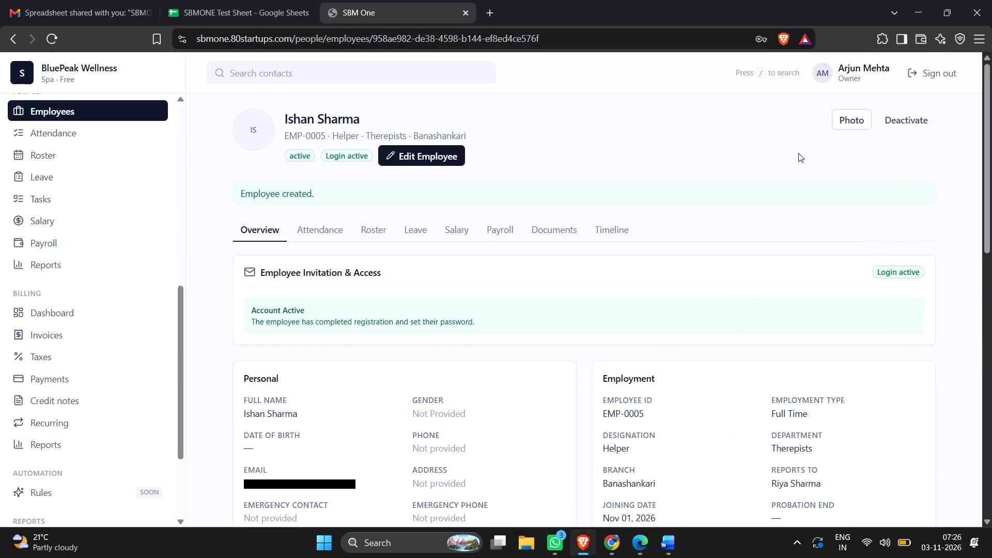
{"action": "key", "text": "shift+super+s"}
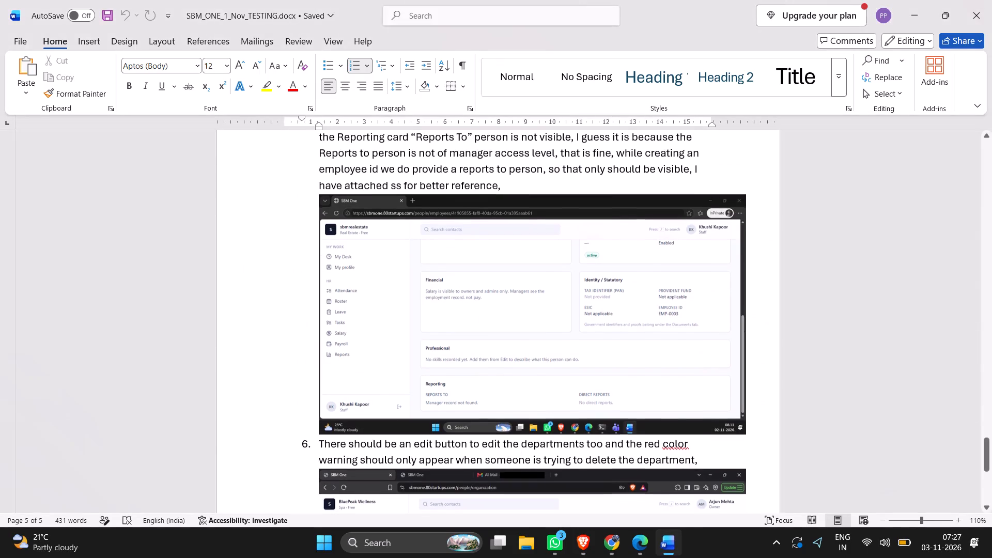
{"action": "scroll", "coordinate": [532, 284], "scroll_direction": "down", "scroll_amount": 5}
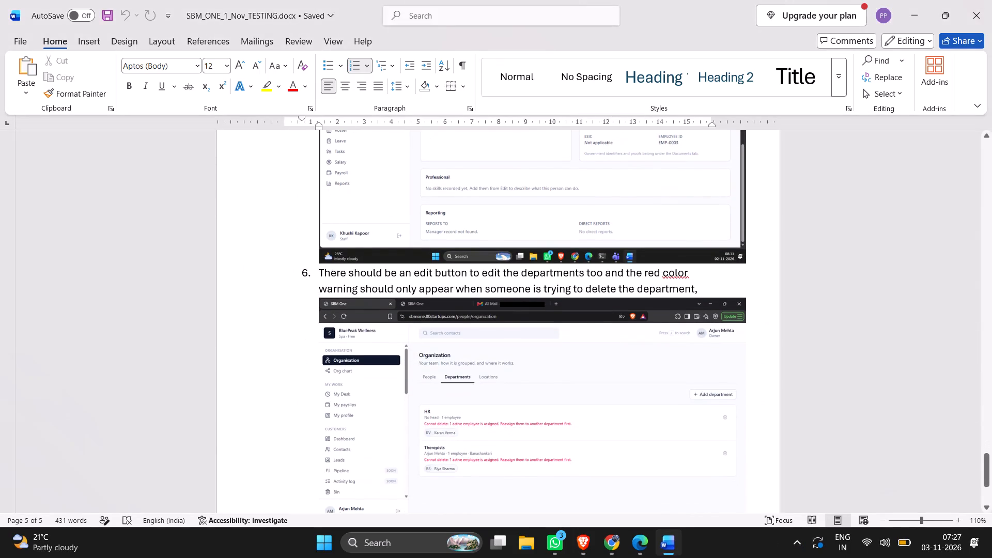
{"action": "scroll", "coordinate": [531, 287], "scroll_direction": "down", "scroll_amount": 2}
Open the organisation's Departments in a new Brave tab, examine the HR department's deletion prompt and dismiss it without deleting.
{"action": "left_click", "coordinate": [581, 543]}
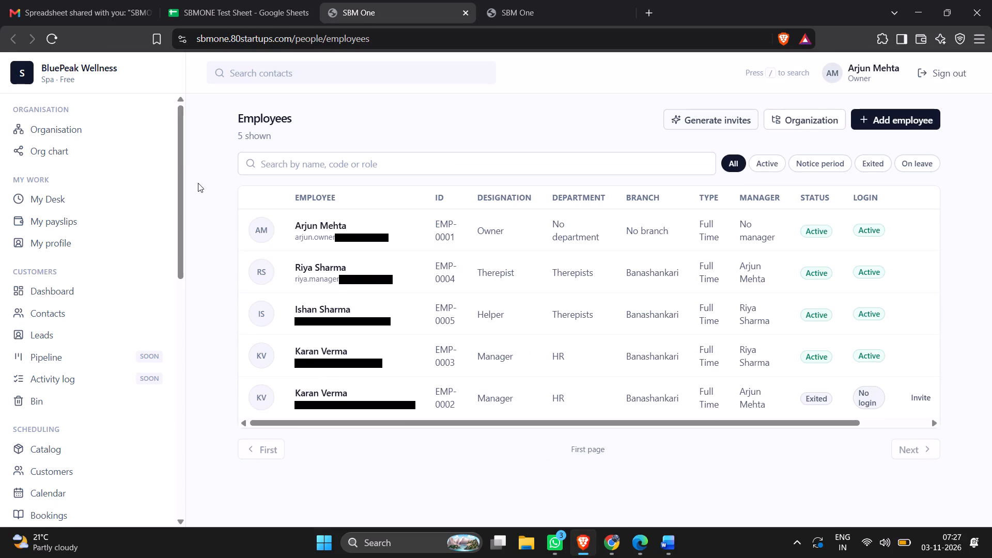
{"action": "middle_click", "coordinate": [111, 133]}
{"action": "left_click", "coordinate": [566, 0]}
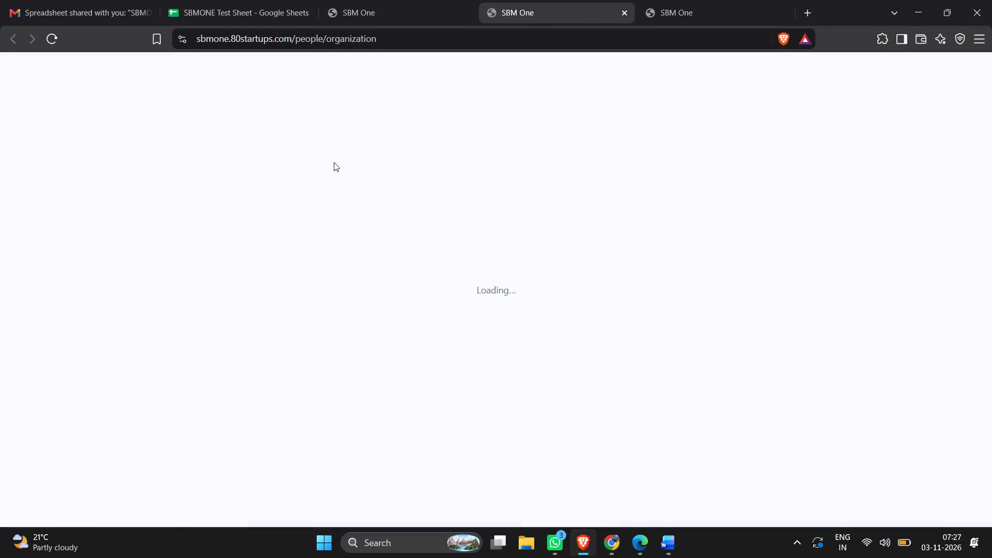
{"action": "left_click", "coordinate": [311, 165]}
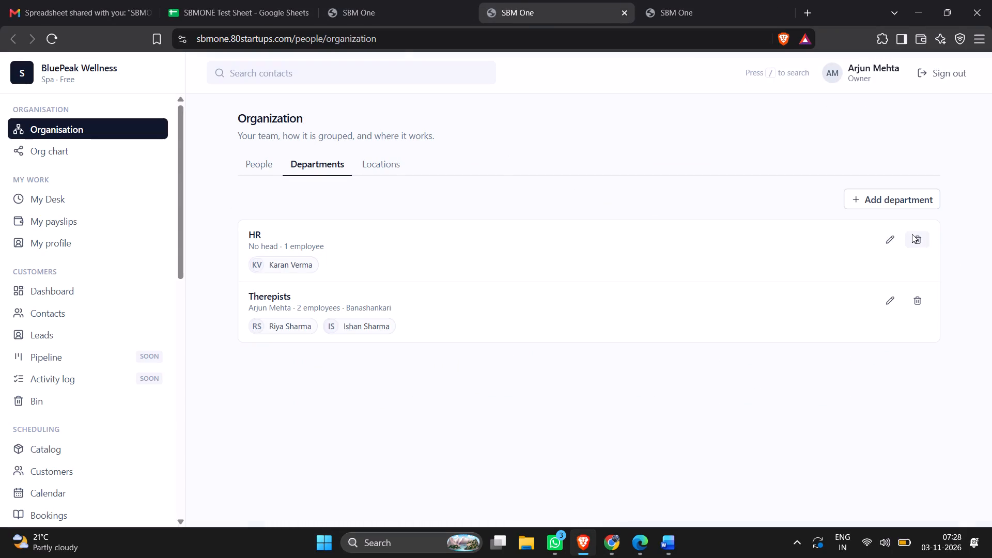
{"action": "left_click", "coordinate": [912, 234]}
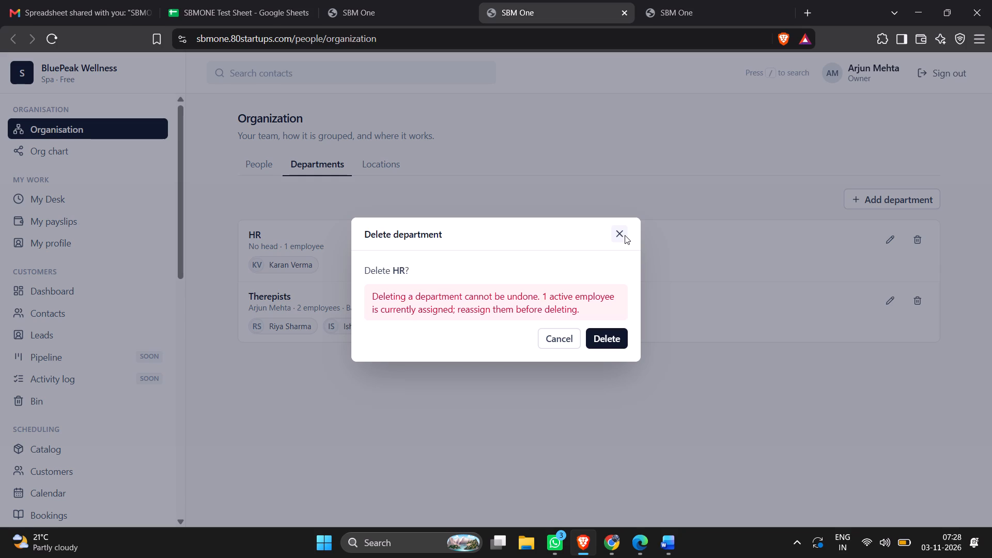
{"action": "left_click", "coordinate": [625, 235]}
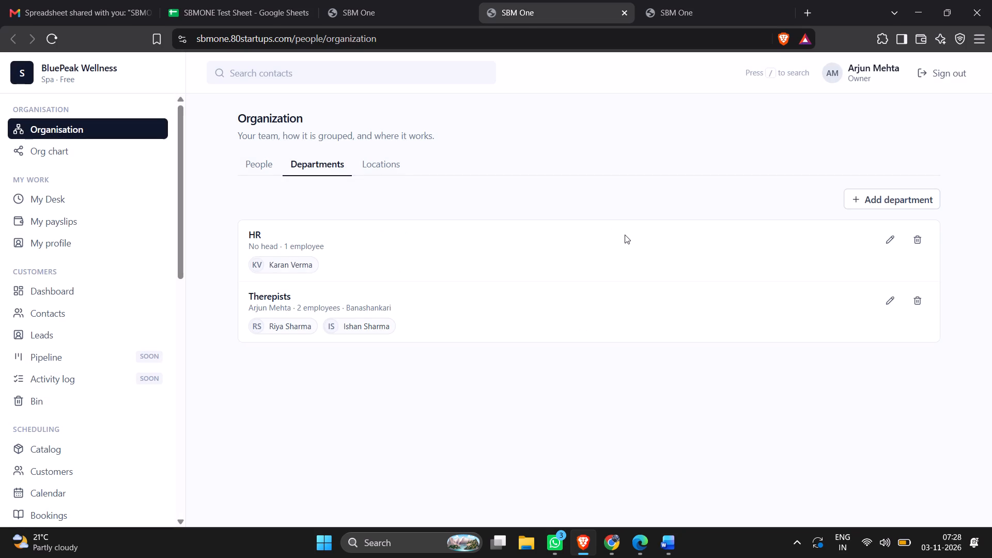
Return to the testing document in Word and remove the empty item 7 at the end of the list.
{"action": "left_click", "coordinate": [910, 9]}
{"action": "scroll", "coordinate": [308, 389], "scroll_direction": "down", "scroll_amount": 6}
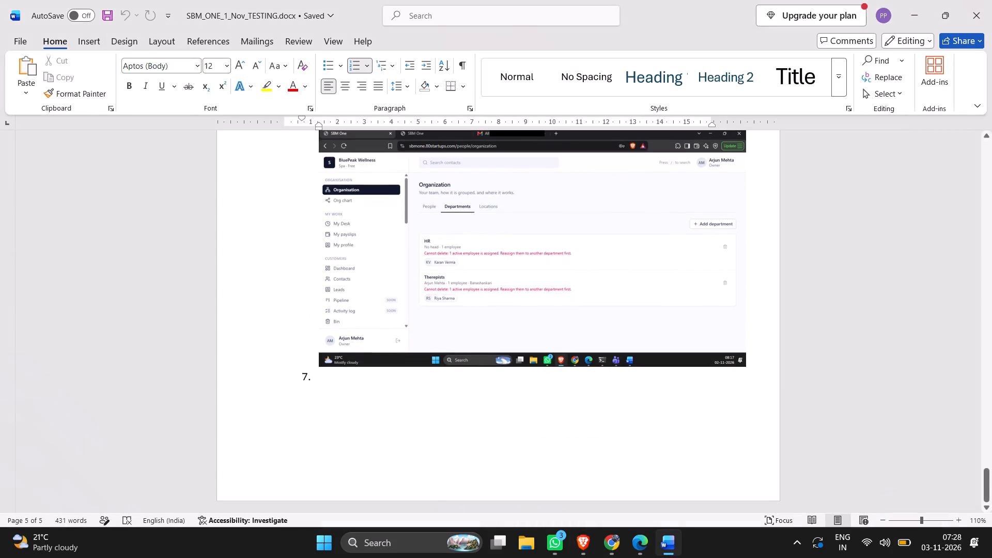
{"action": "left_click_drag", "start_coordinate": [313, 381], "coordinate": [254, 382]}
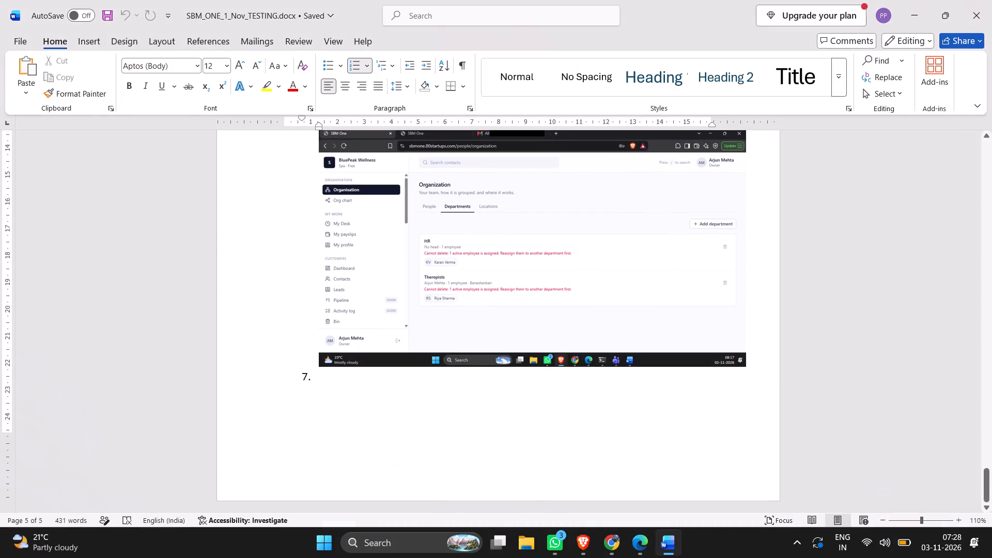
{"action": "key", "text": "BackSpace"}
Add the closing line "All the changes are done very well" four lines below, on a new page.
{"action": "key", "text": "Return"}
{"action": "key", "text": "Return"}
{"action": "key", "text": "Return"}
{"action": "key", "text": "Return"}
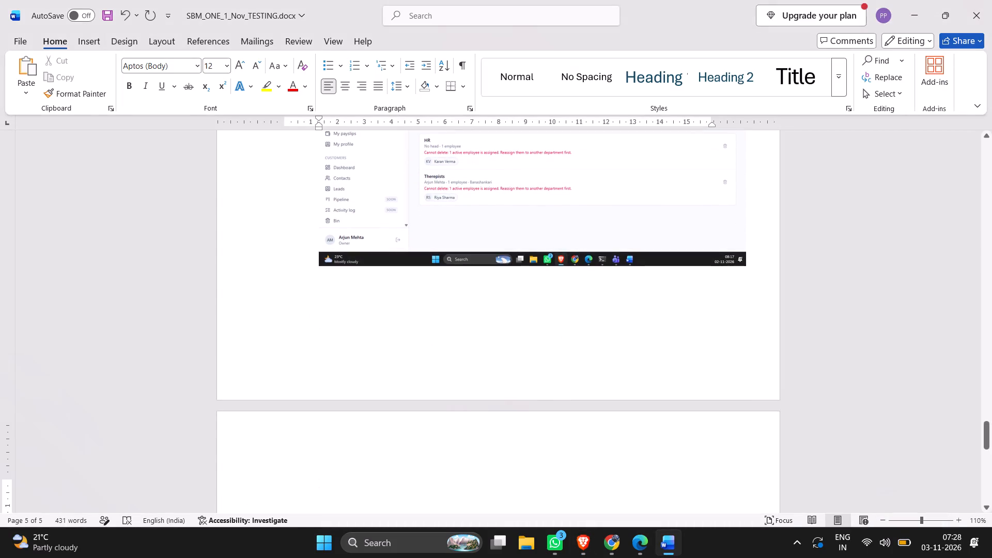
{"action": "type", "text": "All the changes are done very"}
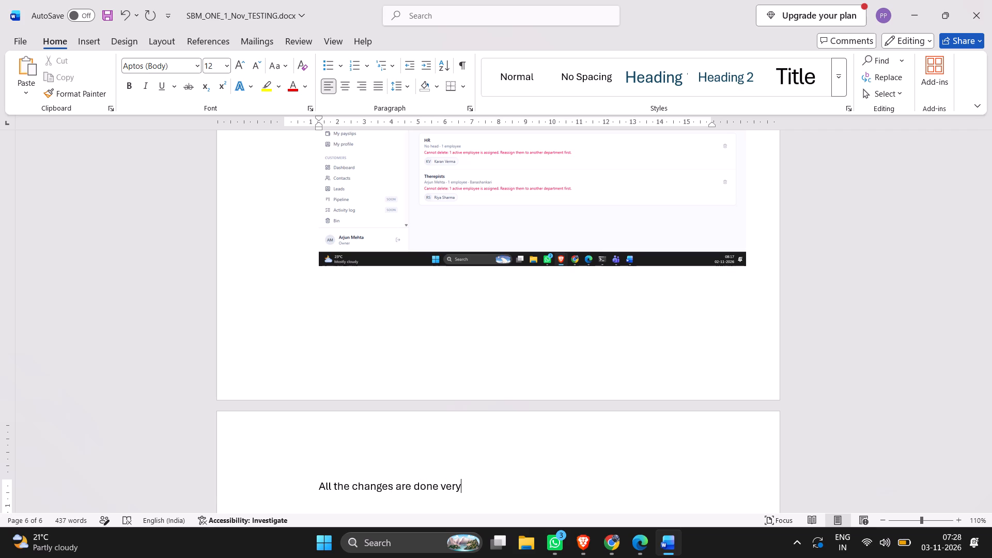
{"action": "key", "text": "space"}
{"action": "type", "text": "well"}
Close the testing document in Word.
{"action": "key", "text": "ctrl+a"}
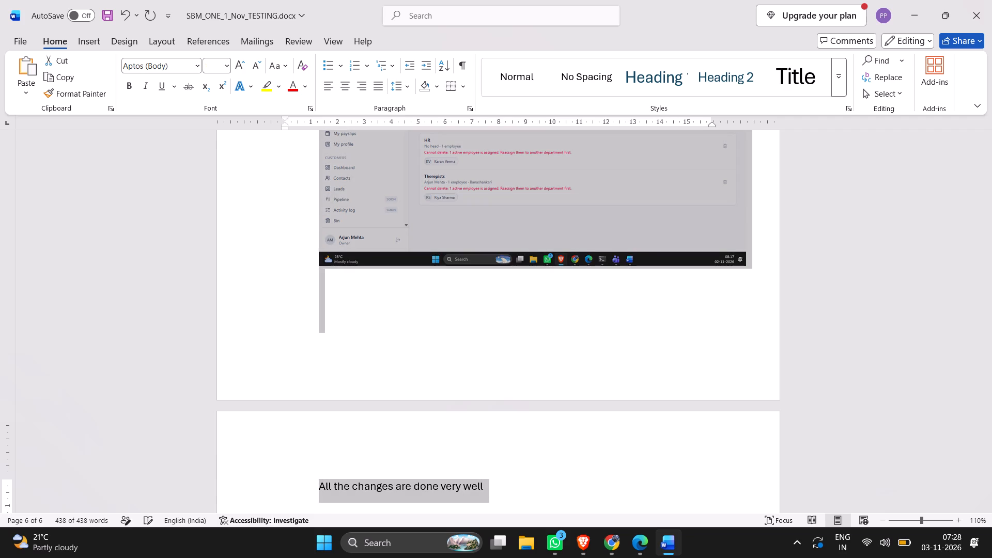
{"action": "key", "text": "Escape"}
{"action": "left_click", "coordinate": [967, 12]}
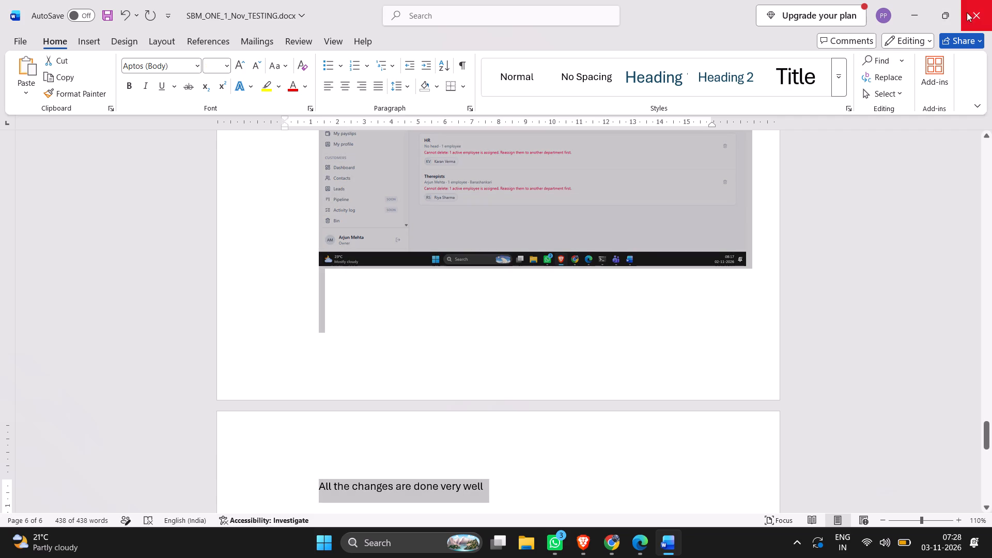
{"action": "left_click", "coordinate": [531, 363]}
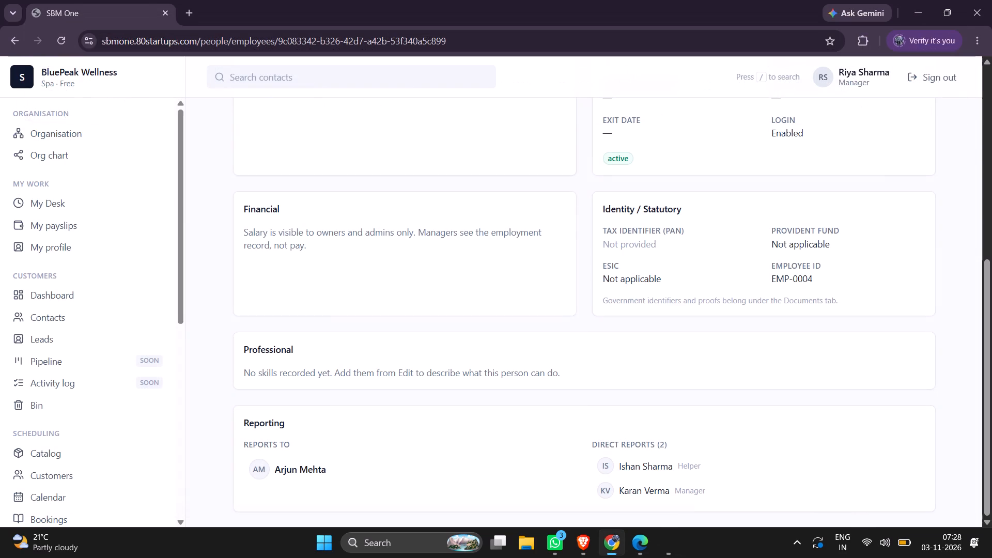
Create a new Word document on the desktop.
{"action": "left_click", "coordinate": [991, 557]}
{"action": "right_click", "coordinate": [490, 182]}
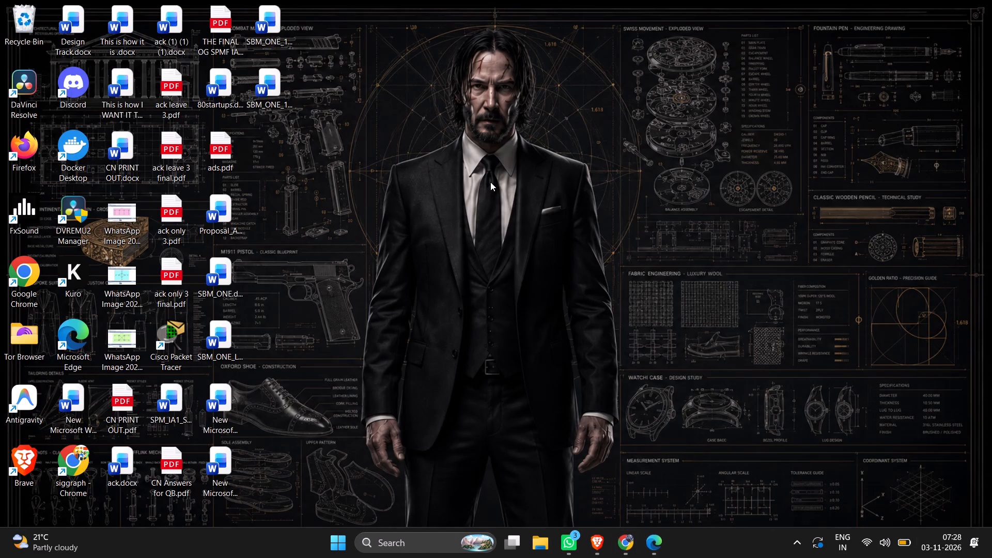
{"action": "left_click", "coordinate": [540, 280]}
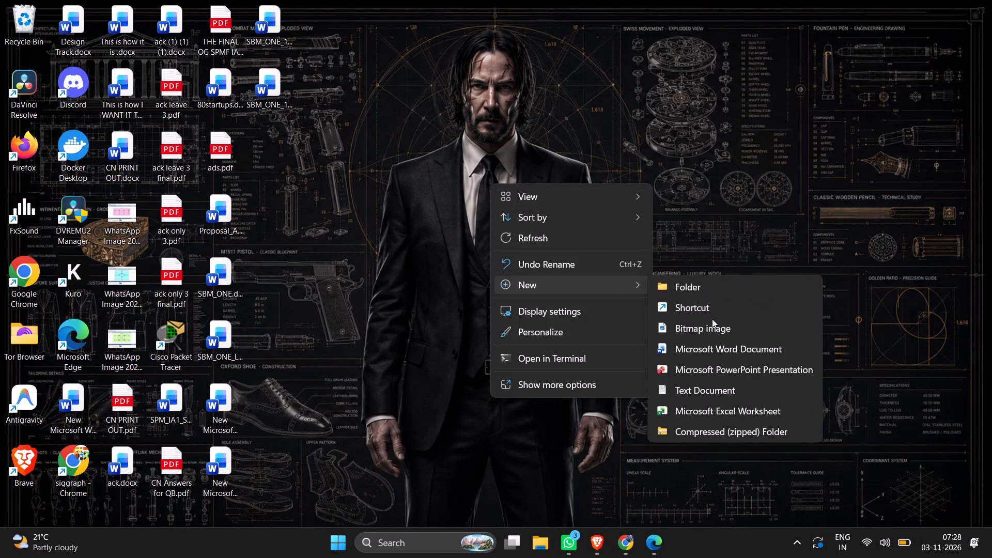
{"action": "left_click", "coordinate": [700, 347]}
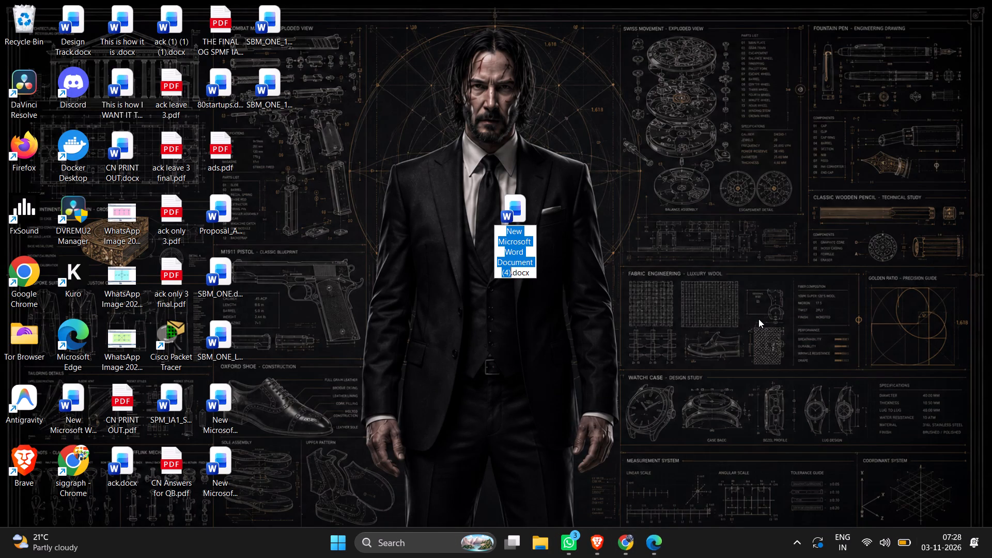
Rename the new document SBM_ONE_3_Nov_TESTING.docx, reusing the name of the existing SBM_ONE_1_Nov_TESTING file.
{"action": "left_click", "coordinate": [268, 30]}
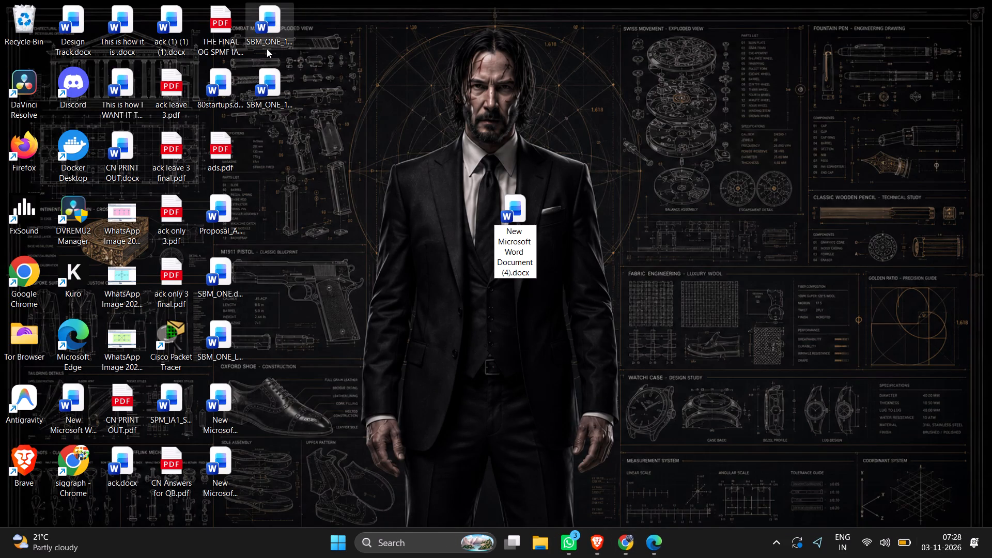
{"action": "left_click", "coordinate": [267, 48]}
{"action": "key", "text": "ctrl+c"}
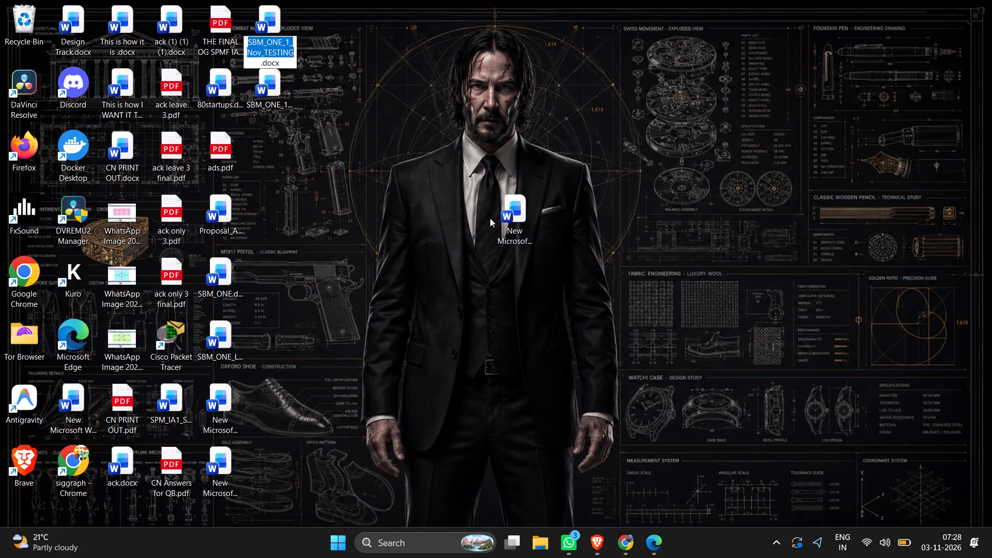
{"action": "left_click", "coordinate": [515, 233]}
{"action": "left_click", "coordinate": [513, 236]}
{"action": "key", "text": "ctrl+v"}
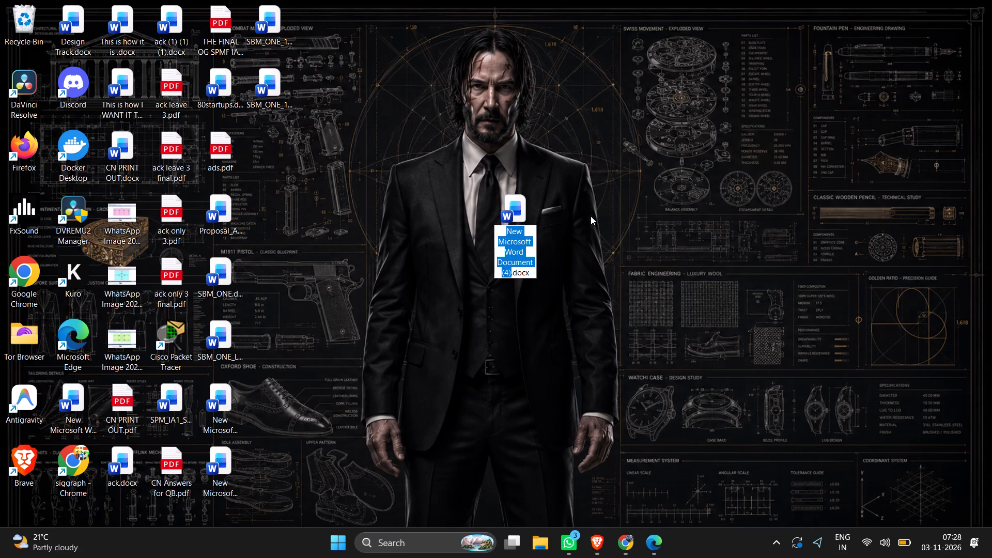
{"action": "left_click", "coordinate": [536, 231]}
{"action": "key", "text": "BackSpace"}
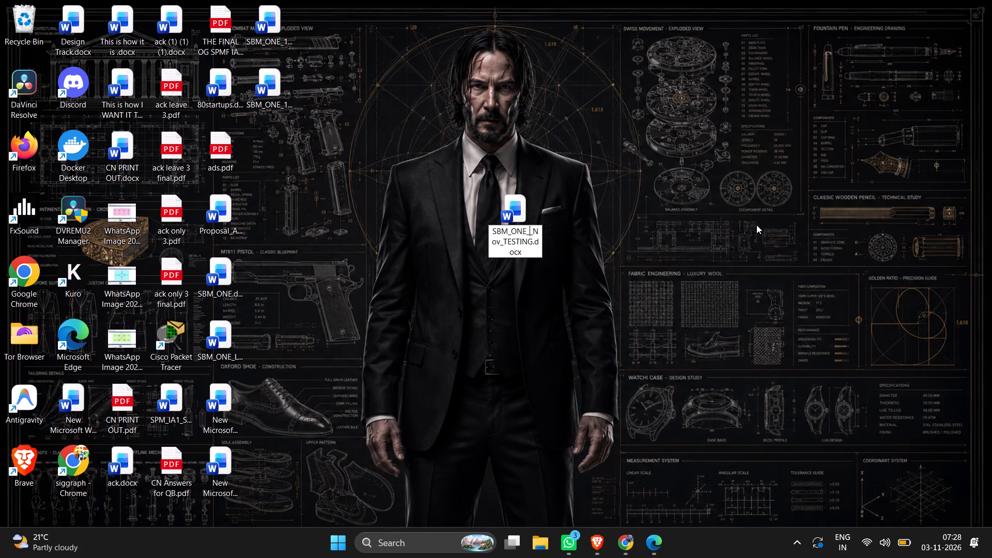
{"action": "key", "text": "3"}
Move SBM_ONE_3_Nov_TESTING.docx beneath the other SBM_ONE documents on the desktop and open it in Word.
{"action": "left_click_drag", "start_coordinate": [517, 204], "coordinate": [275, 152]}
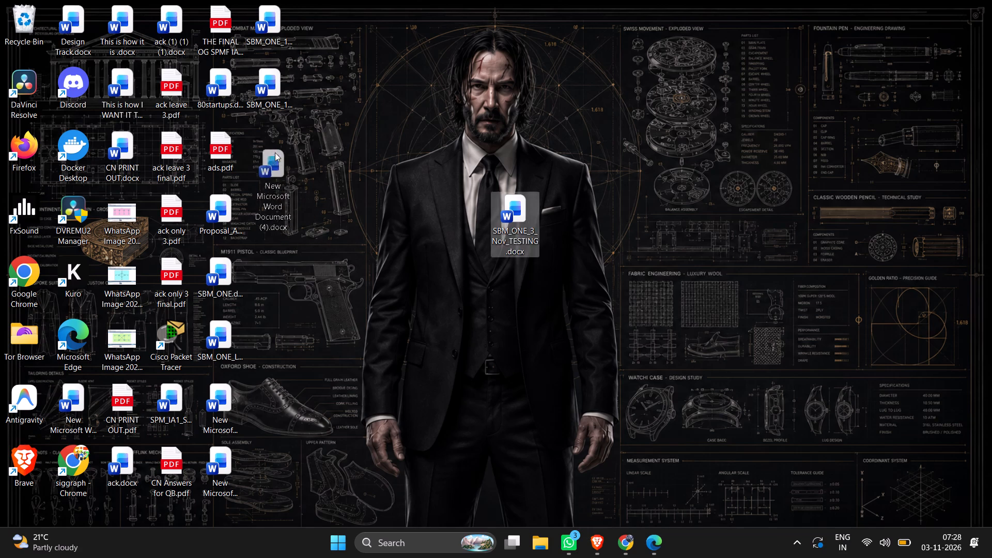
{"action": "left_click_drag", "start_coordinate": [275, 152], "coordinate": [275, 148]}
{"action": "double_click", "coordinate": [275, 144]}
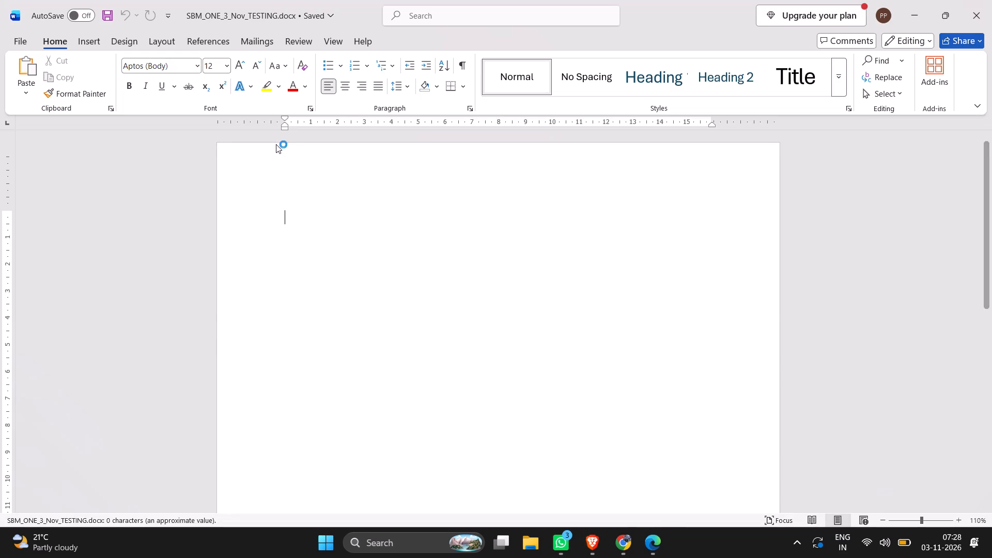
Write the opening line "All the changes are done very well and now just a few final tweaks and then we are done.".
{"action": "type", "text": "A:;"}
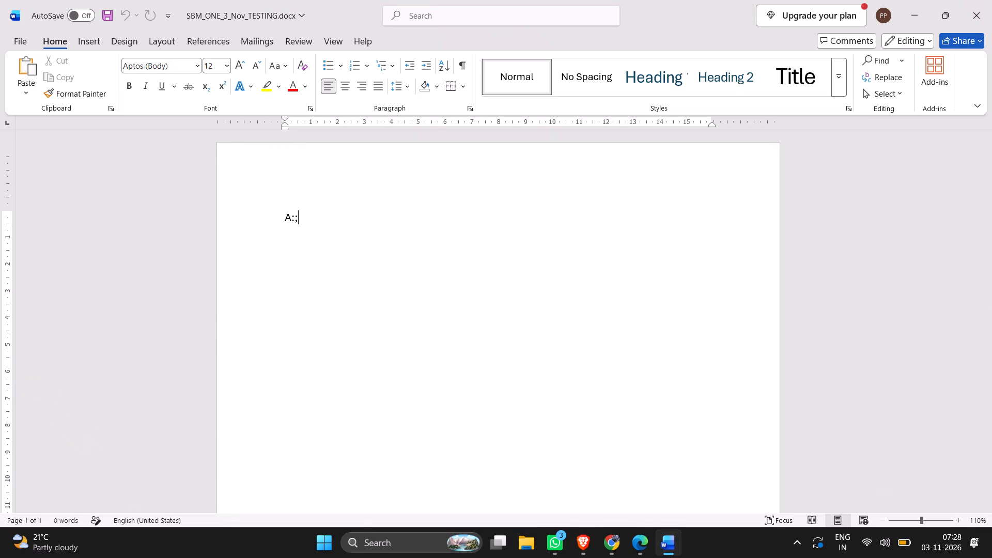
{"action": "key", "text": "BackSpace"}
{"action": "key", "text": "BackSpace"}
{"action": "type", "text": "ll the changes are done vey"}
{"action": "key", "text": "space"}
{"action": "key", "text": "BackSpace"}
{"action": "key", "text": "BackSpace"}
{"action": "type", "text": "ry well and now justa"}
{"action": "key", "text": "space"}
{"action": "key", "text": "space"}
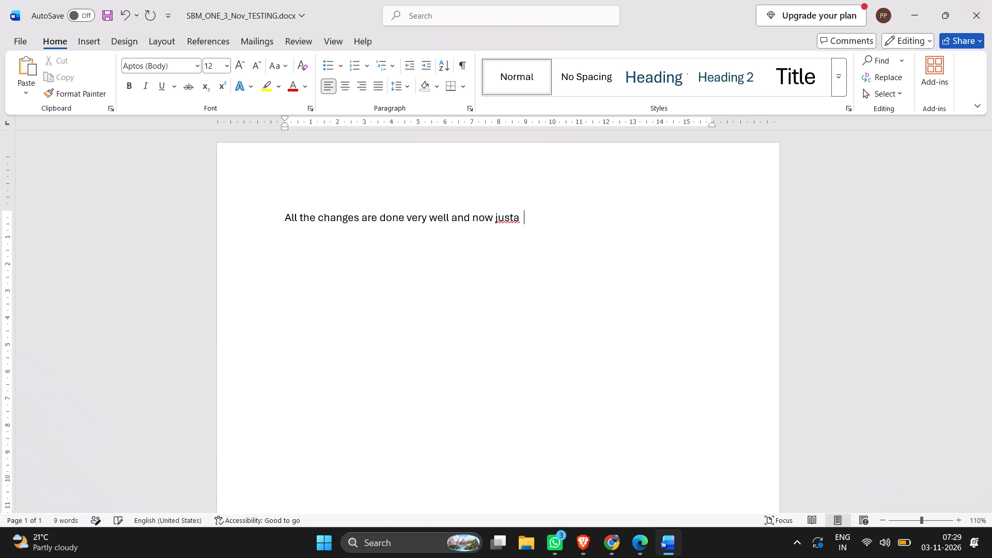
{"action": "key", "text": "BackSpace"}
{"action": "key", "text": "BackSpace"}
{"action": "key", "text": "BackSpace"}
{"action": "key", "text": "space"}
{"action": "type", "text": "a few final"}
{"action": "key", "text": "space"}
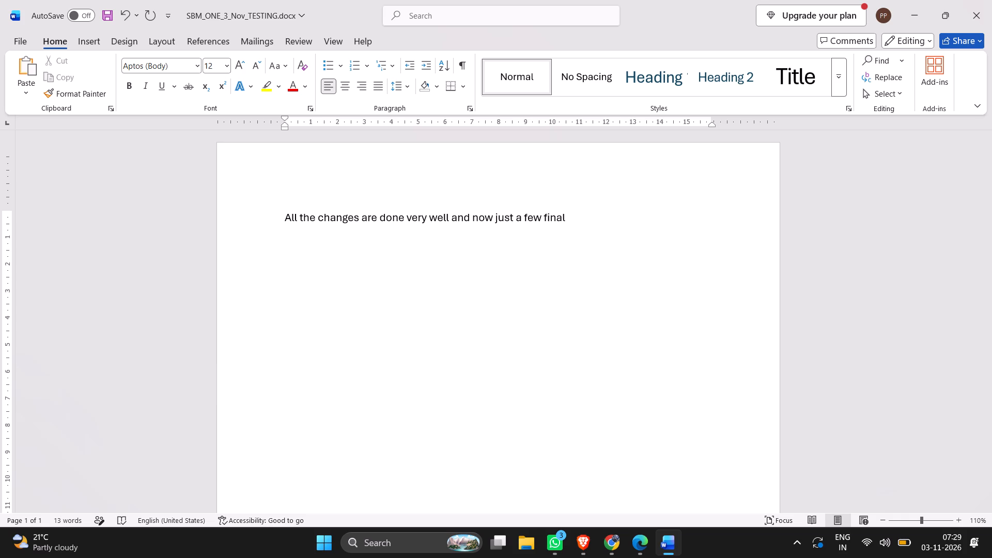
{"action": "type", "text": "tweaks and then we are done"}
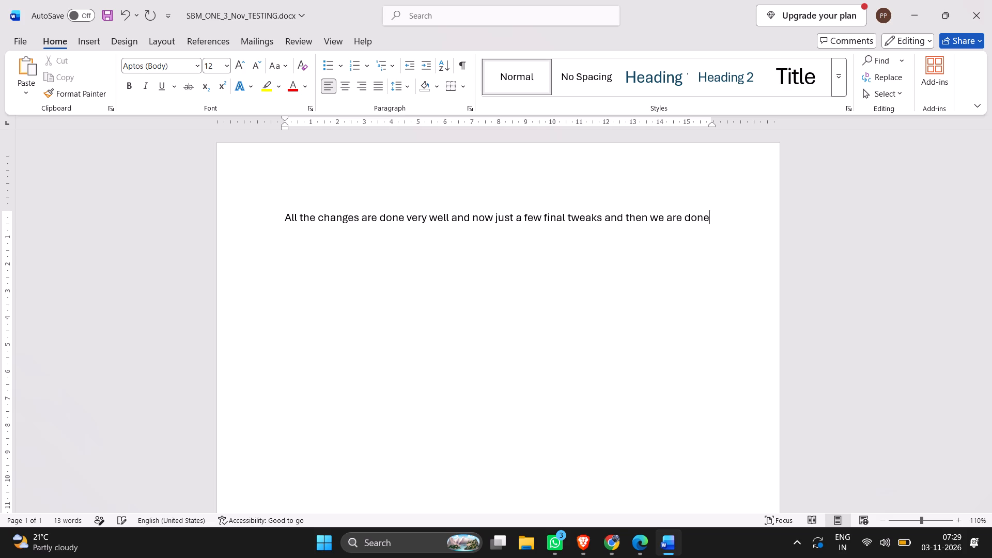
{"action": "key", "text": "period"}
Start a numbered list two lines below the opening sentence, with item 1 left empty.
{"action": "key", "text": "Return"}
{"action": "key", "text": "Return"}
{"action": "type", "text": "1."}
{"action": "key", "text": "space"}
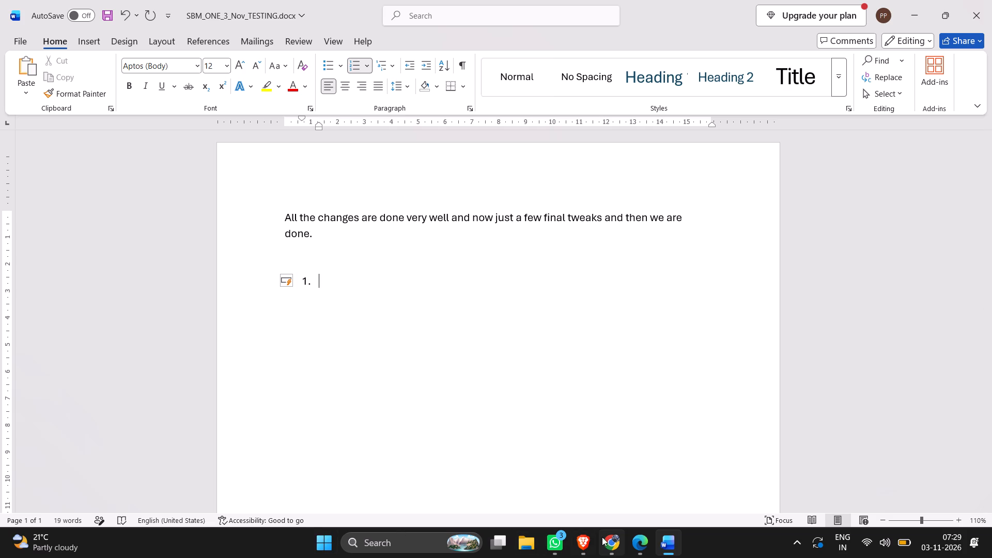
Switch to the SBMONE Test Sheet in Brave and look through the last test suites for failed cases.
{"action": "left_click", "coordinate": [588, 541]}
{"action": "left_click", "coordinate": [260, 0]}
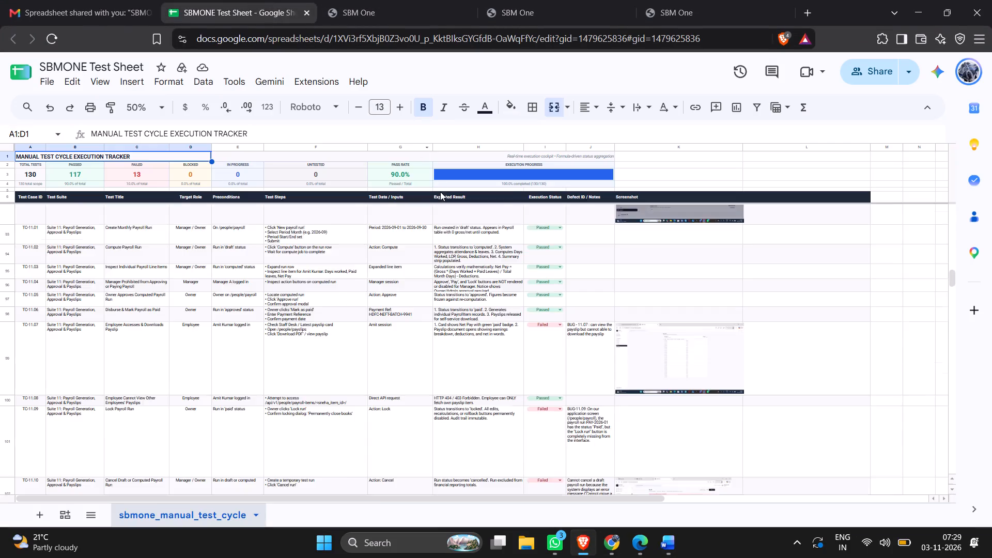
{"action": "scroll", "coordinate": [440, 192], "scroll_direction": "down", "scroll_amount": 5}
{"action": "scroll", "coordinate": [457, 253], "scroll_direction": "down", "scroll_amount": 14}
{"action": "scroll", "coordinate": [463, 254], "scroll_direction": "down", "scroll_amount": 7}
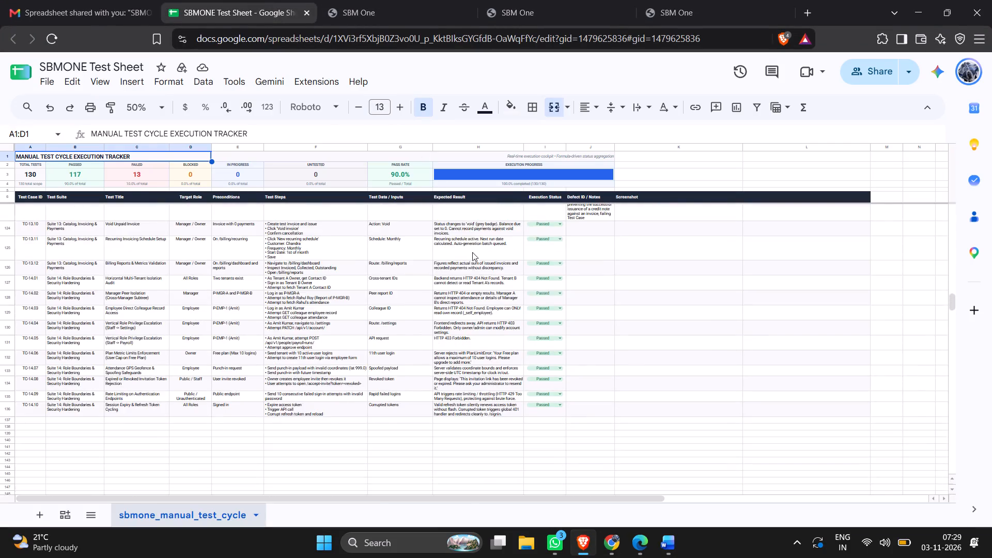
{"action": "scroll", "coordinate": [472, 251], "scroll_direction": "up", "scroll_amount": 4}
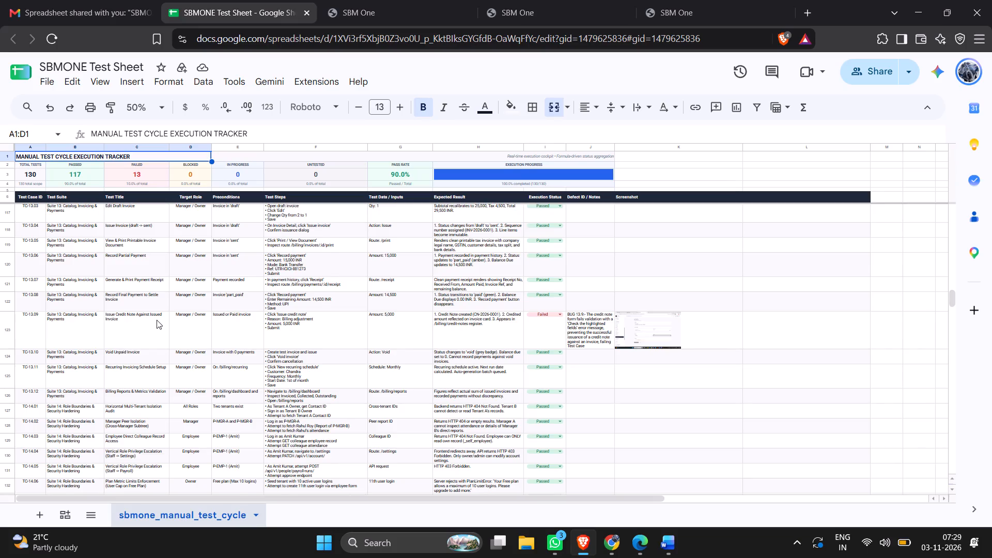
{"action": "scroll", "coordinate": [157, 320], "scroll_direction": "up", "scroll_amount": 5}
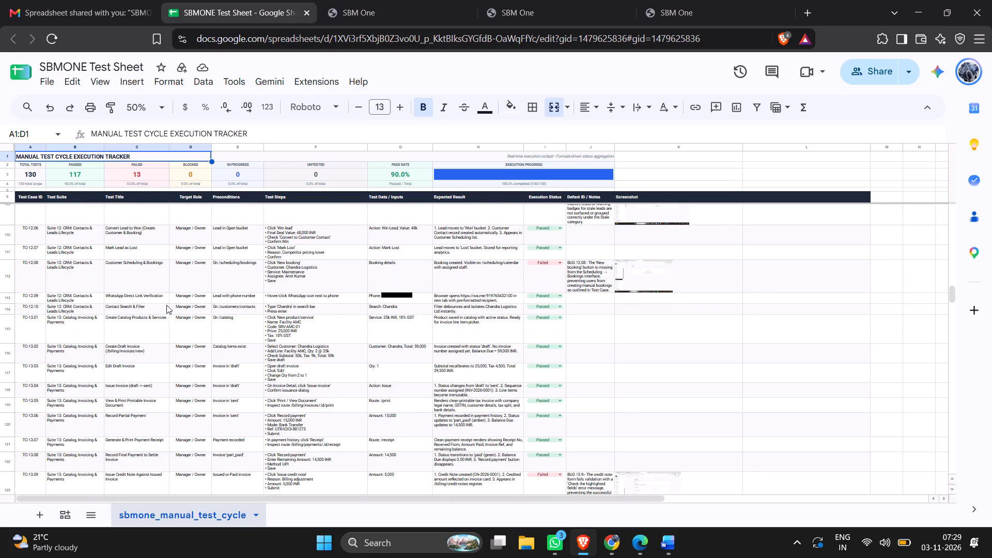
Read the defect notes of the failed test cases TC-12.08, TC-12.05, TC-12.03 and TC-11.12.
{"action": "left_click", "coordinate": [134, 276]}
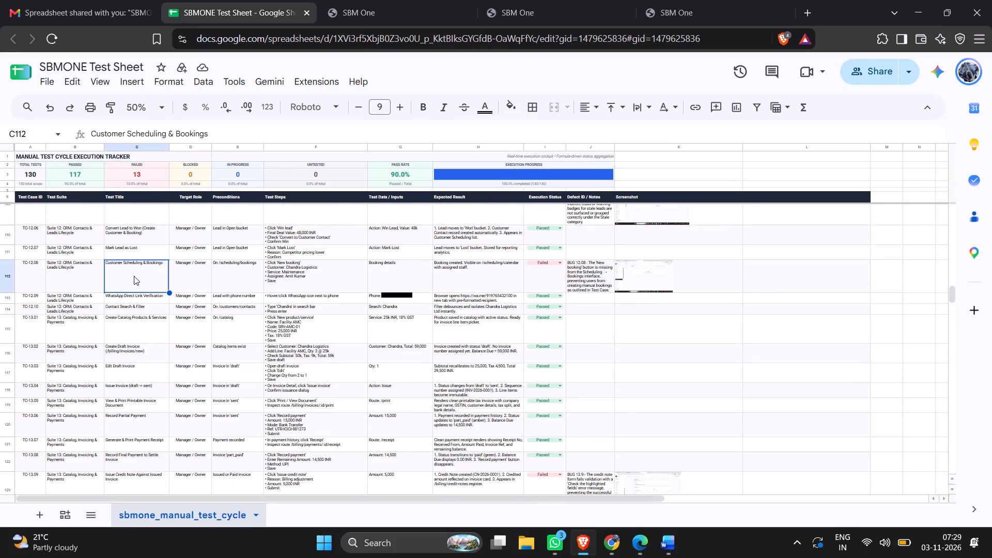
{"action": "left_click", "coordinate": [583, 275]}
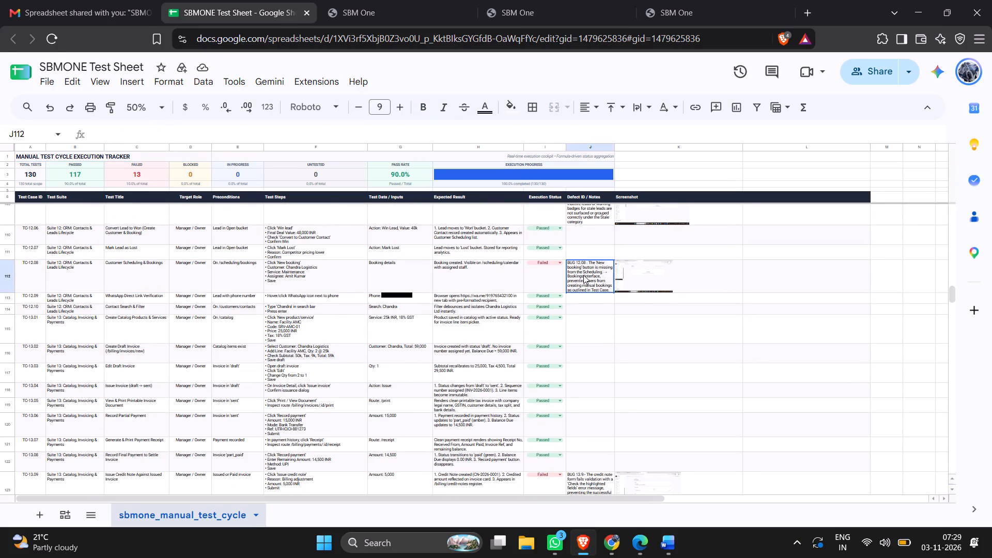
{"action": "scroll", "coordinate": [583, 275], "scroll_direction": "up", "scroll_amount": 4}
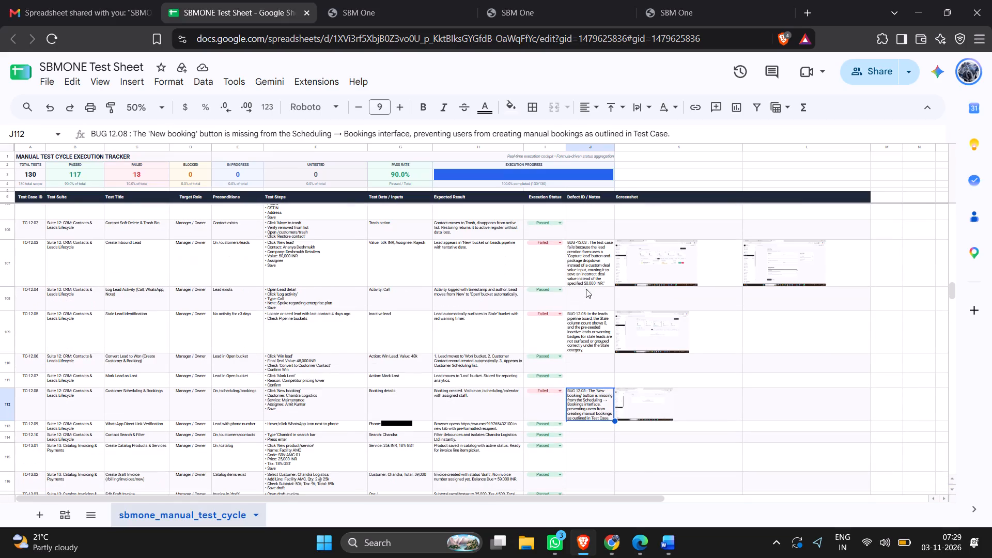
{"action": "left_click", "coordinate": [587, 318]}
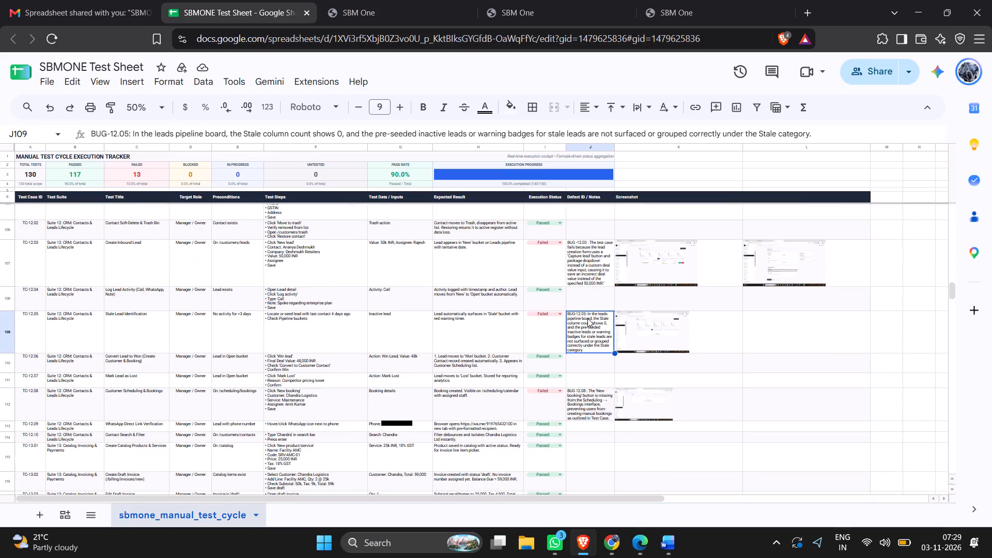
{"action": "left_click", "coordinate": [568, 264]}
{"action": "scroll", "coordinate": [568, 264], "scroll_direction": "up", "scroll_amount": 4}
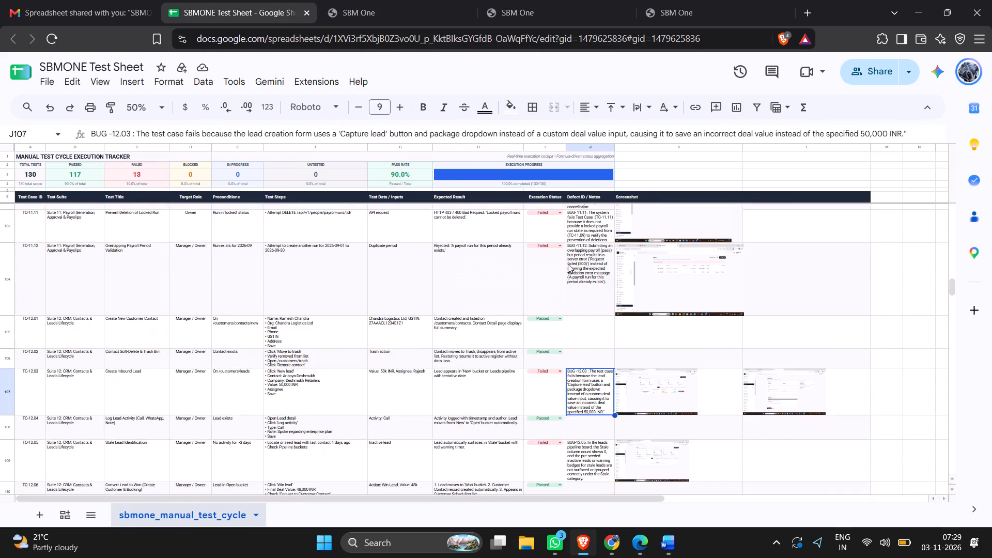
{"action": "left_click", "coordinate": [568, 264]}
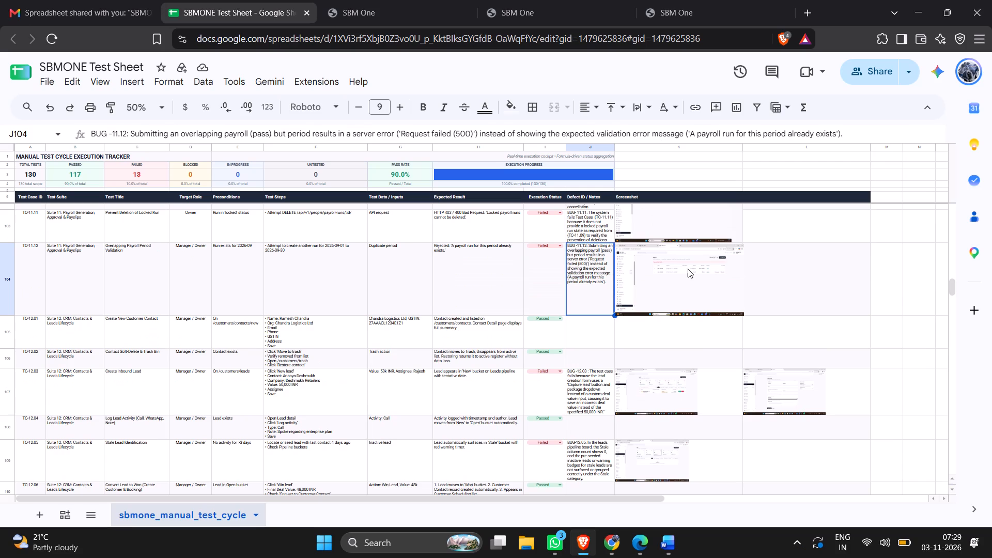
Reset the browser zoom, enlarge the sheet to 100% and examine the payroll screenshot attached to test case TC-11.12.
{"action": "scroll", "coordinate": [688, 268], "scroll_direction": "up", "scroll_amount": 4, "text": "ctrl"}
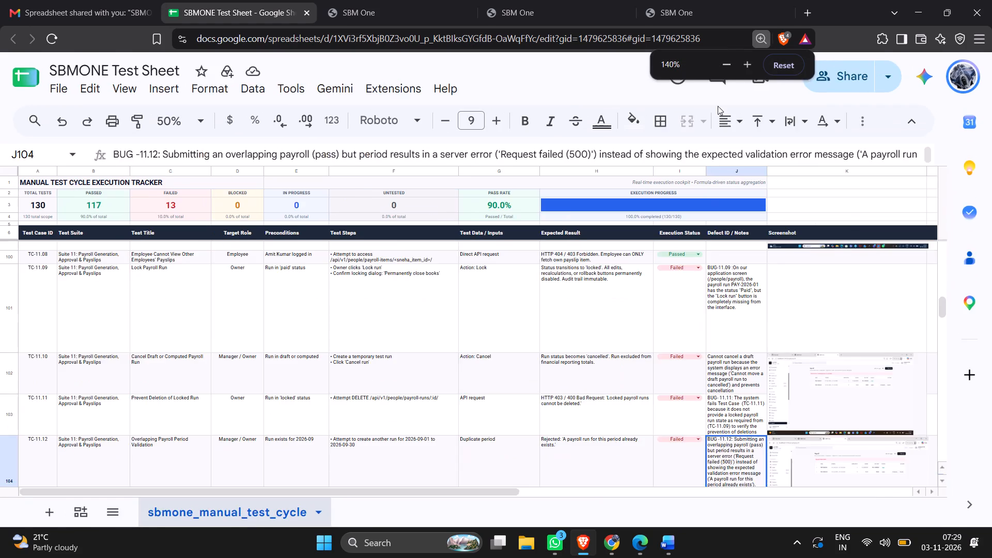
{"action": "left_click", "coordinate": [786, 64]}
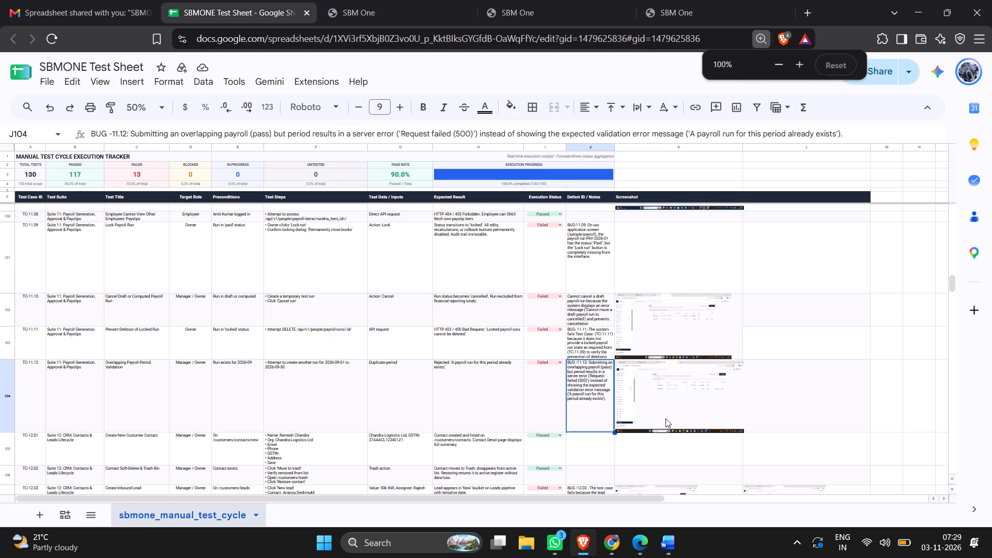
{"action": "scroll", "coordinate": [665, 417], "scroll_direction": "left", "scroll_amount": 2}
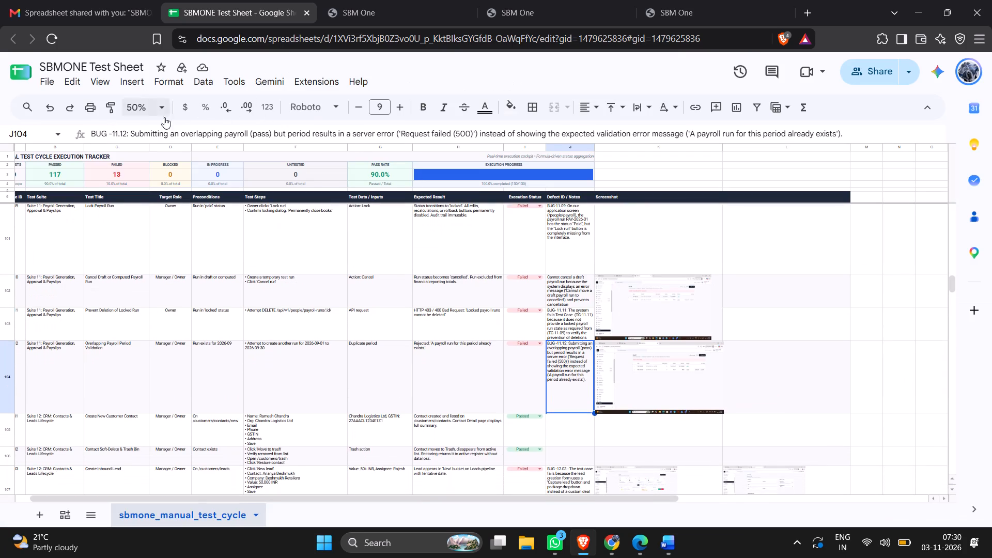
{"action": "left_click", "coordinate": [154, 108]}
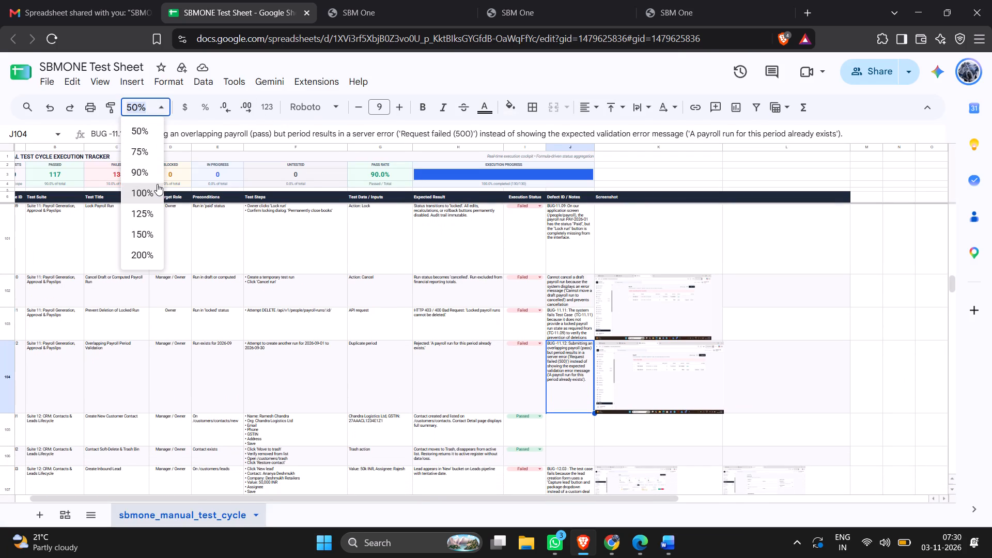
{"action": "left_click", "coordinate": [157, 184]}
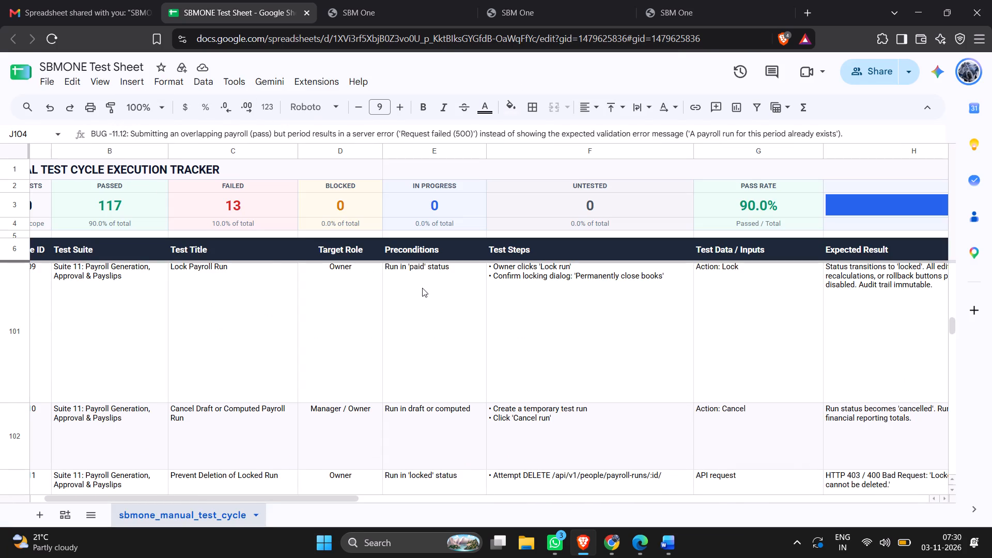
{"action": "scroll", "coordinate": [422, 288], "scroll_direction": "down", "scroll_amount": 4}
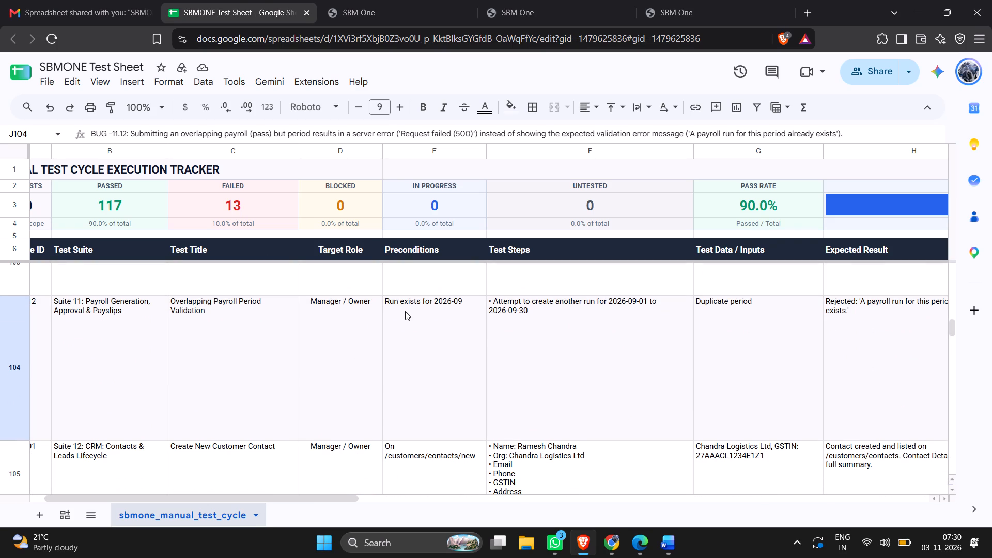
{"action": "scroll", "coordinate": [405, 311], "scroll_direction": "left", "scroll_amount": 11}
{"action": "scroll", "coordinate": [405, 311], "scroll_direction": "right", "scroll_amount": 1}
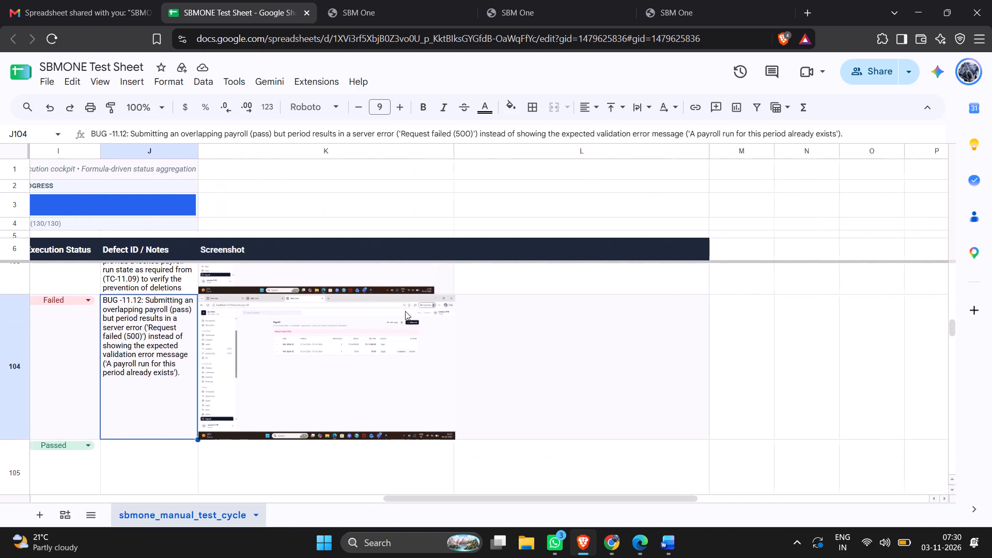
{"action": "scroll", "coordinate": [405, 311], "scroll_direction": "right", "scroll_amount": 1}
{"action": "left_click", "coordinate": [405, 311]}
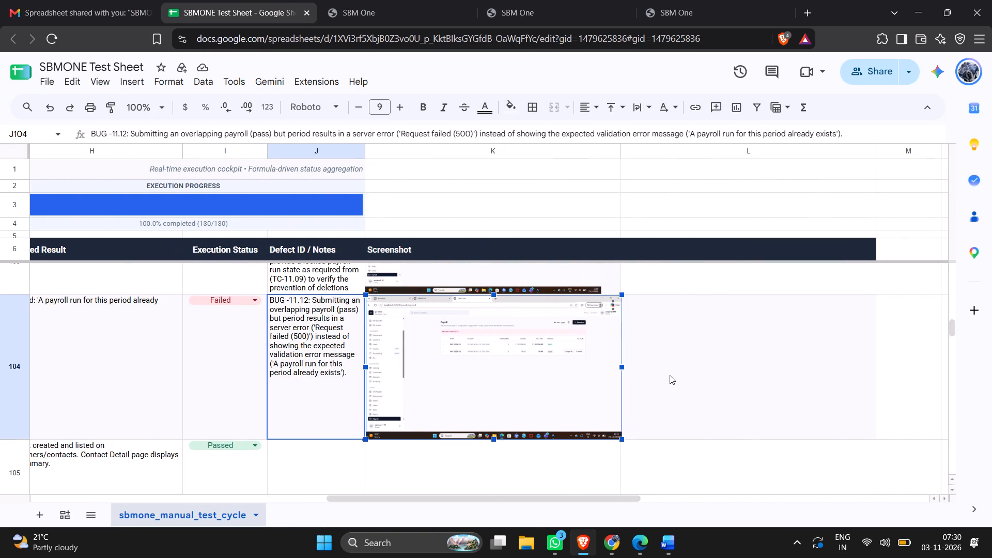
{"action": "left_click", "coordinate": [670, 375]}
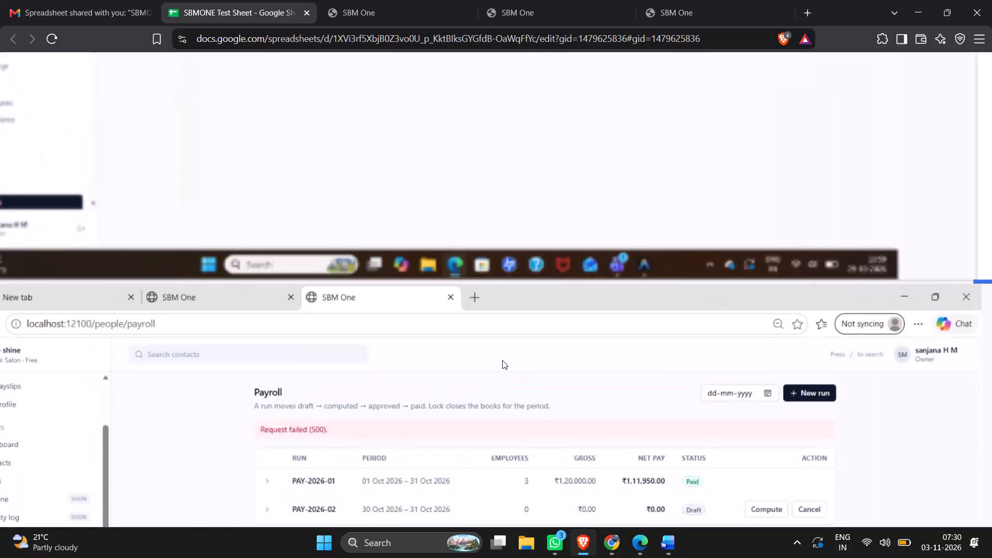
{"action": "scroll", "coordinate": [502, 360], "scroll_direction": "down", "scroll_amount": 2}
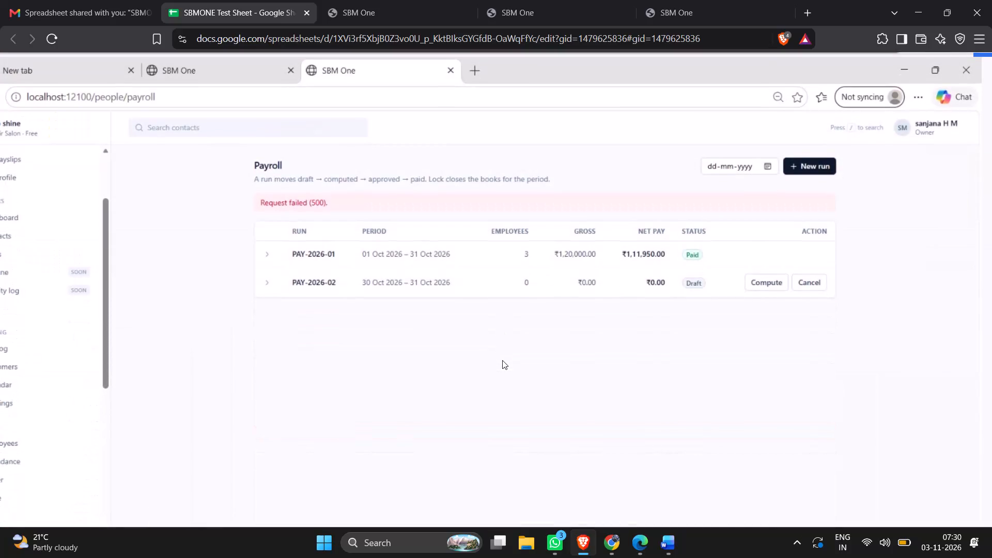
Reduce the sheet zoom to 50% and review the Suite 11 payroll failures, including the screenshot cells for TC-11.09 and TC-11.10.
{"action": "scroll", "coordinate": [502, 360], "scroll_direction": "up", "scroll_amount": 1}
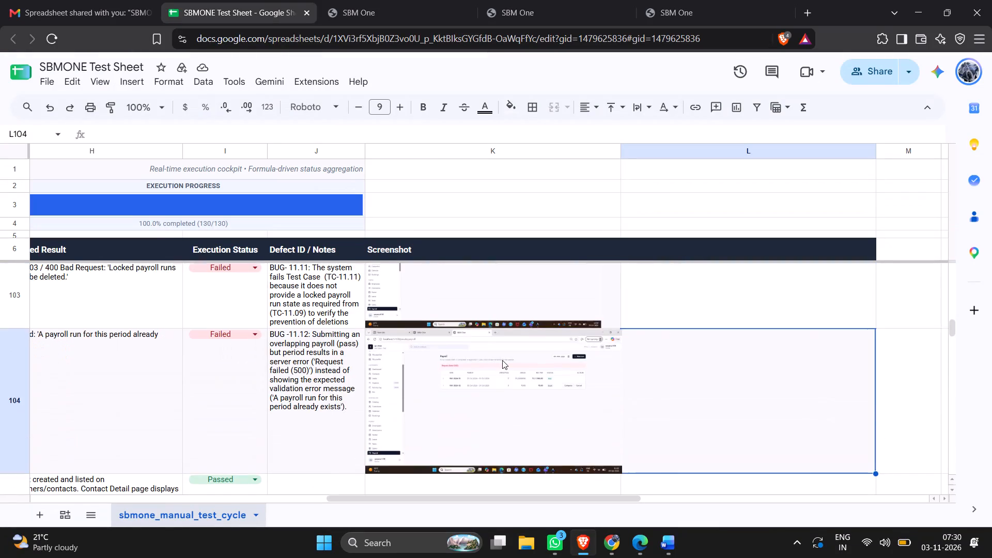
{"action": "scroll", "coordinate": [502, 360], "scroll_direction": "up", "scroll_amount": 1}
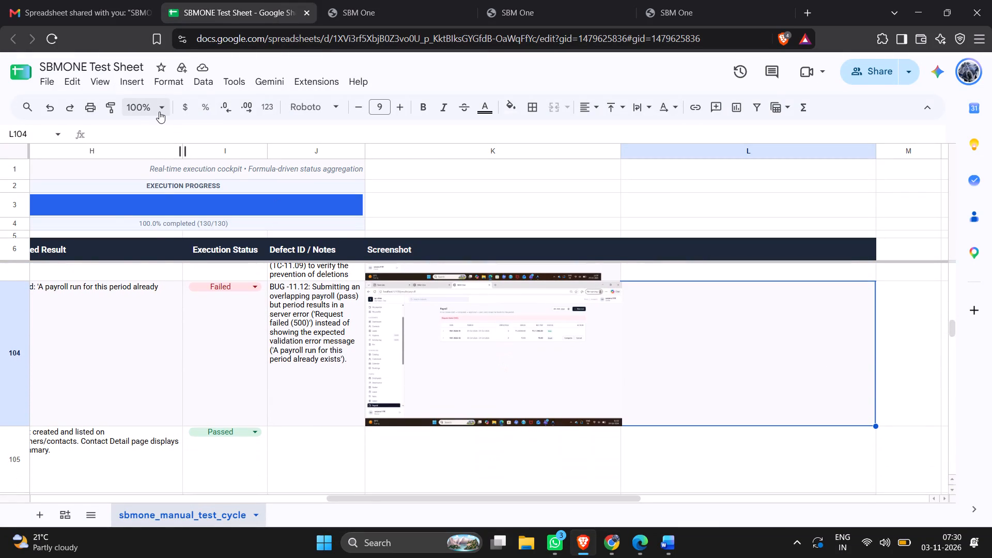
{"action": "left_click", "coordinate": [159, 112]}
{"action": "left_click", "coordinate": [148, 125]}
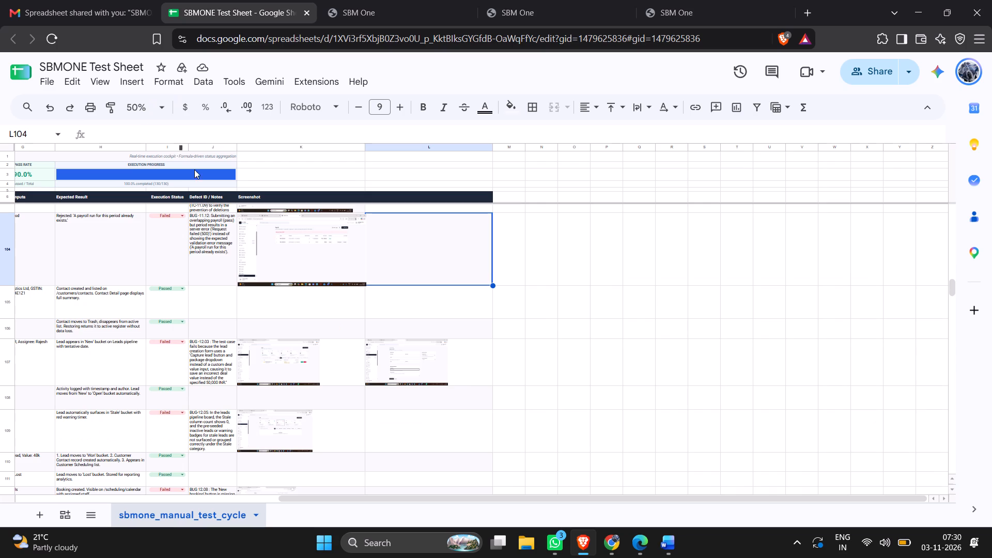
{"action": "scroll", "coordinate": [215, 222], "scroll_direction": "right", "scroll_amount": 12}
{"action": "scroll", "coordinate": [215, 222], "scroll_direction": "up", "scroll_amount": 3}
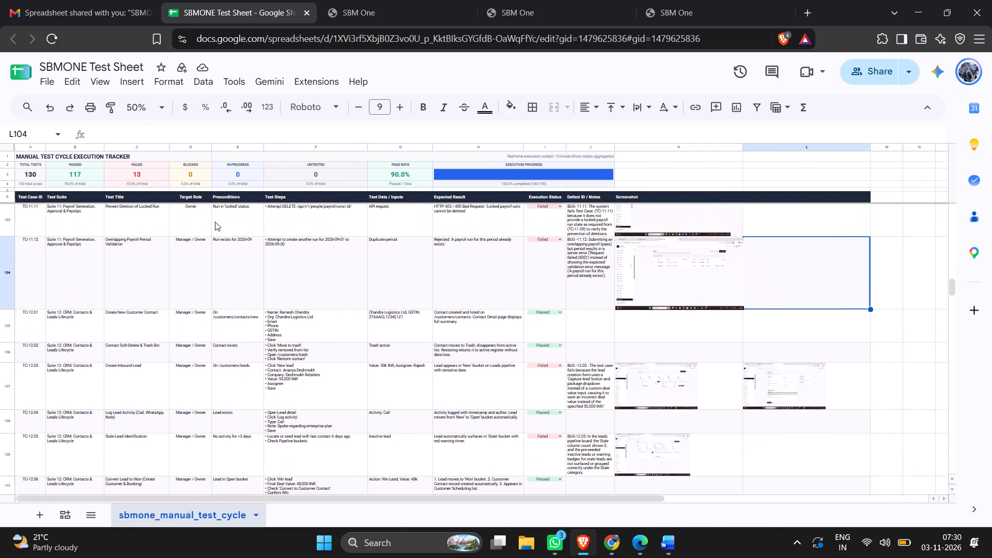
{"action": "scroll", "coordinate": [215, 222], "scroll_direction": "up", "scroll_amount": 6}
{"action": "scroll", "coordinate": [215, 222], "scroll_direction": "down", "scroll_amount": 3}
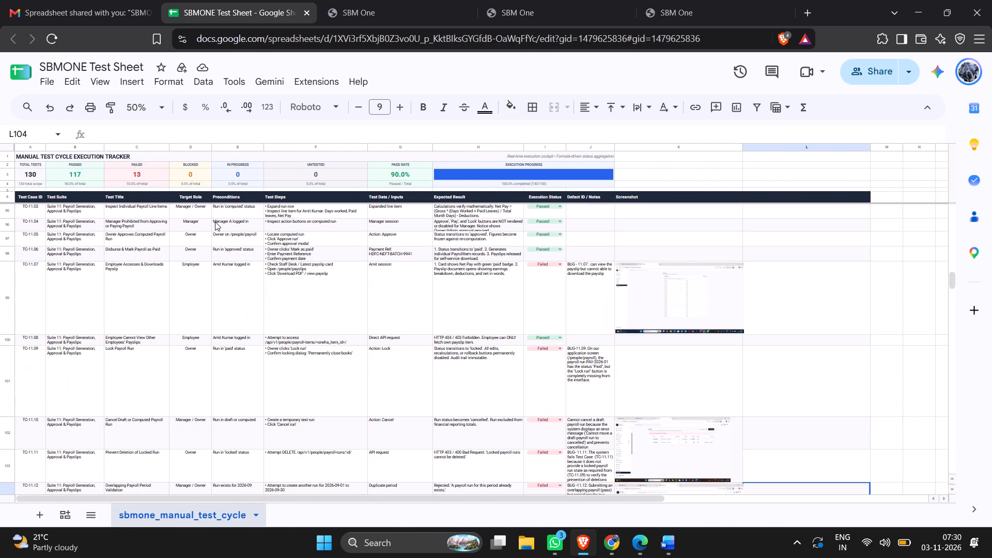
{"action": "scroll", "coordinate": [215, 222], "scroll_direction": "down", "scroll_amount": 2}
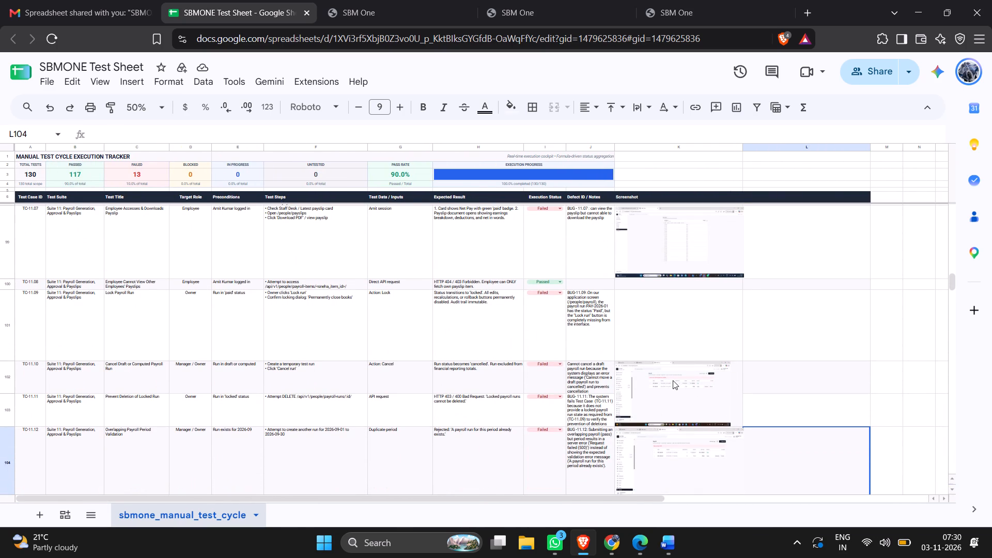
{"action": "left_click", "coordinate": [673, 380]}
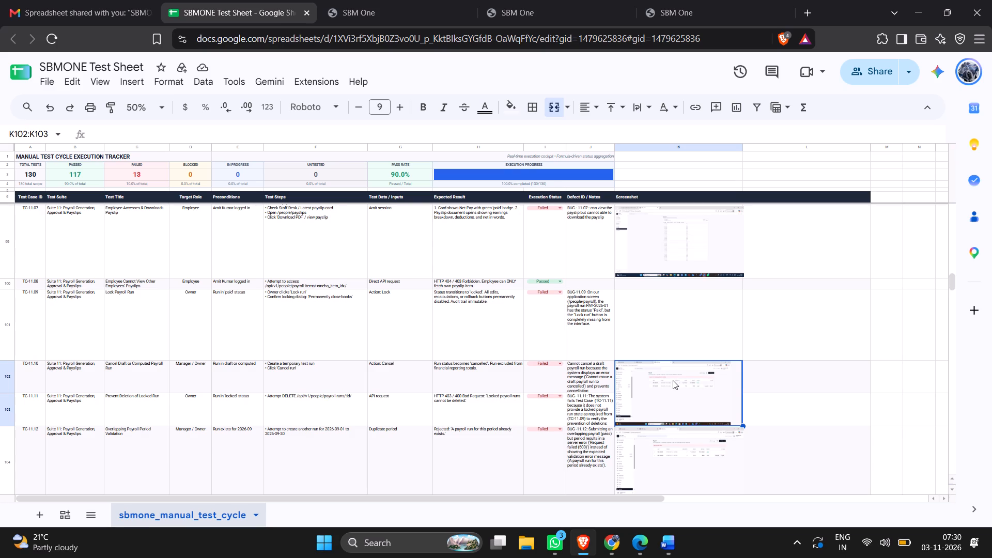
{"action": "scroll", "coordinate": [673, 380], "scroll_direction": "up", "scroll_amount": 1}
{"action": "left_click", "coordinate": [674, 330]}
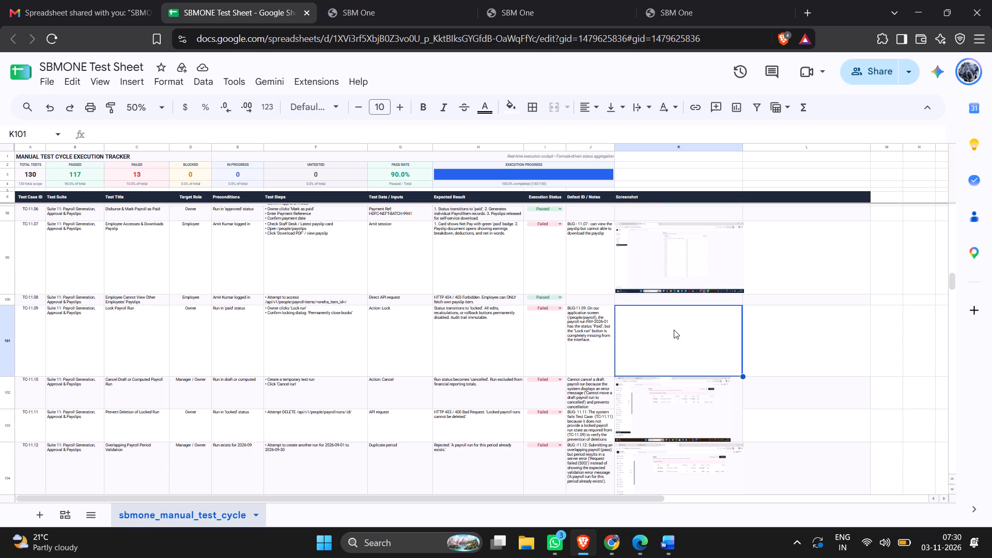
Look through suites 10 to 14 of the test sheet for failed cases, ending back at the payroll failures.
{"action": "scroll", "coordinate": [674, 330], "scroll_direction": "up", "scroll_amount": 3}
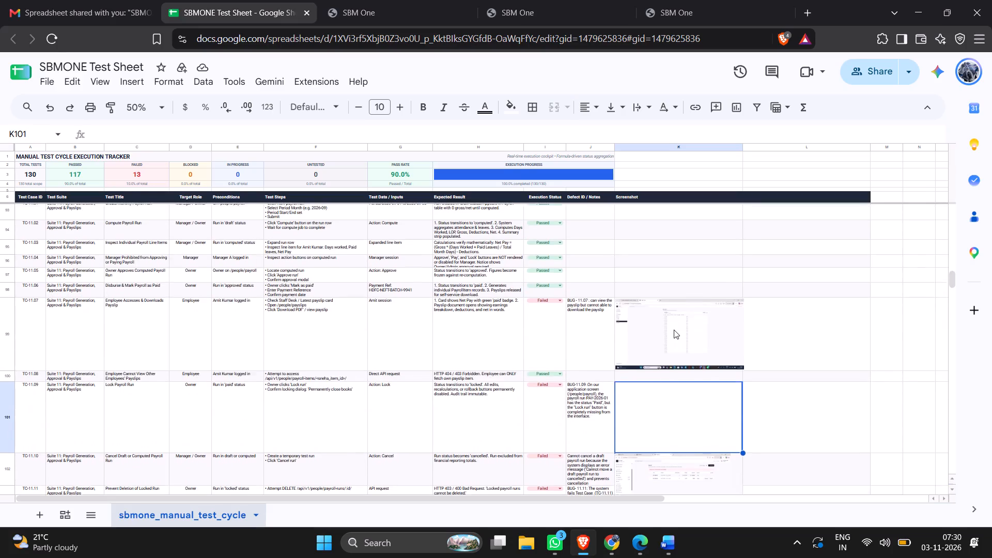
{"action": "scroll", "coordinate": [674, 330], "scroll_direction": "up", "scroll_amount": 8}
{"action": "scroll", "coordinate": [674, 330], "scroll_direction": "down", "scroll_amount": 6}
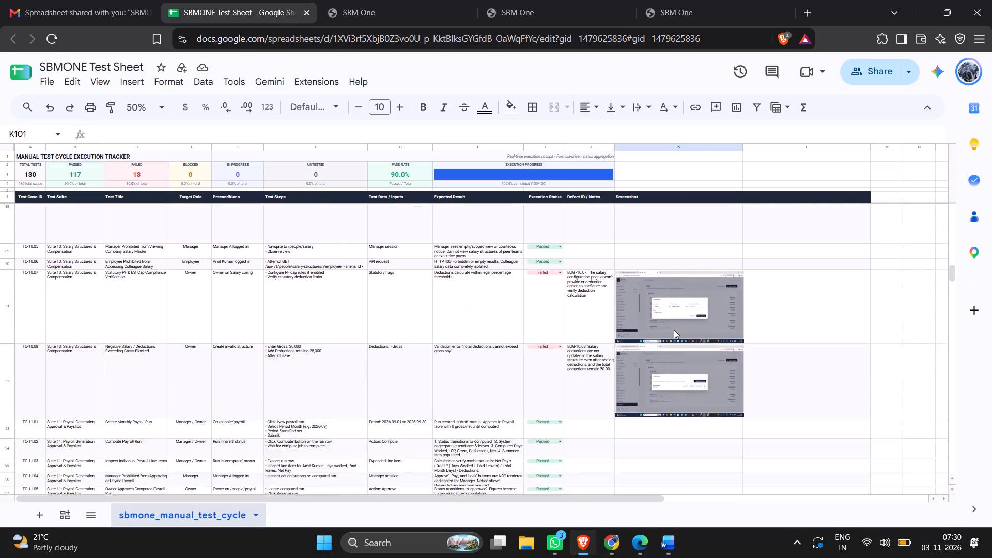
{"action": "scroll", "coordinate": [674, 330], "scroll_direction": "down", "scroll_amount": 10}
{"action": "scroll", "coordinate": [674, 330], "scroll_direction": "up", "scroll_amount": 5}
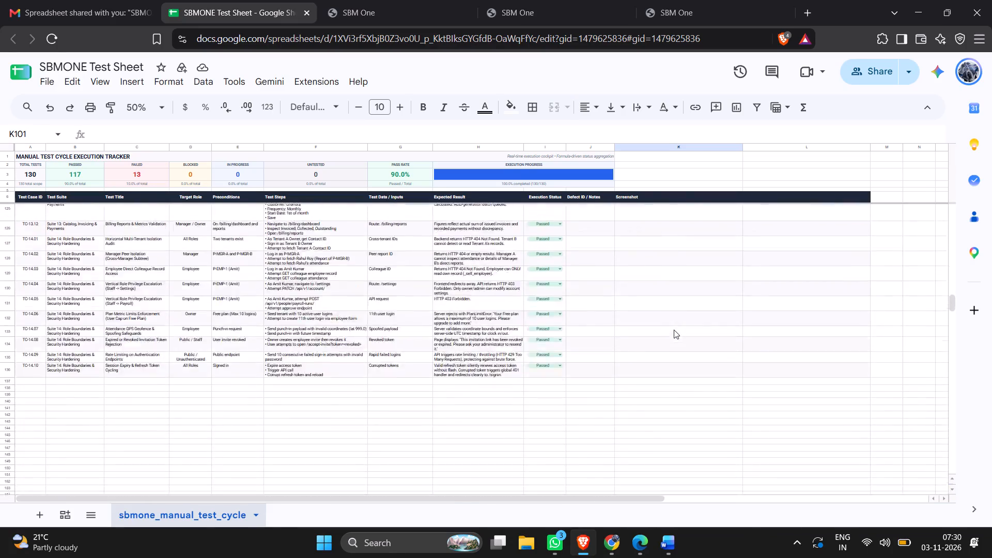
{"action": "left_click", "coordinate": [674, 330]}
{"action": "scroll", "coordinate": [674, 330], "scroll_direction": "up", "scroll_amount": 5}
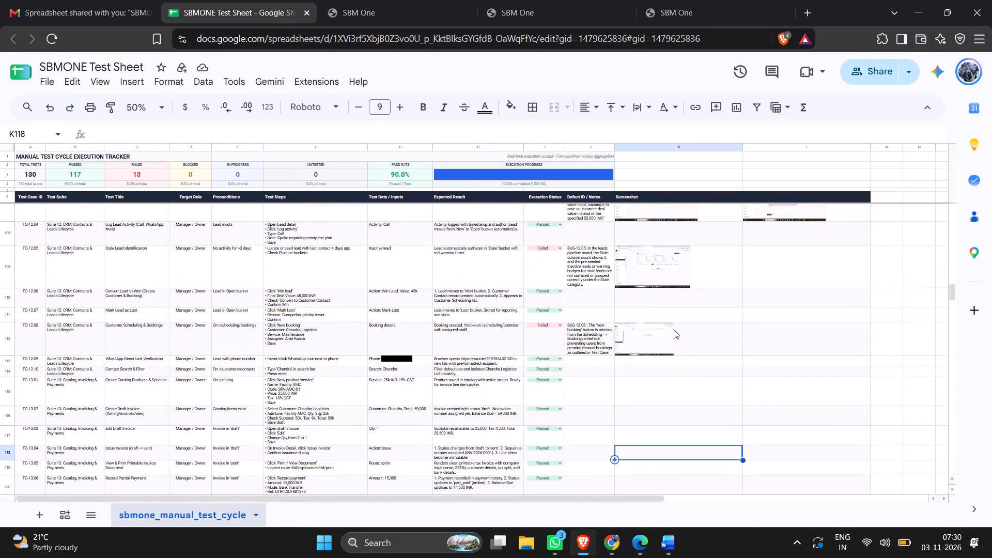
{"action": "scroll", "coordinate": [674, 330], "scroll_direction": "up", "scroll_amount": 9}
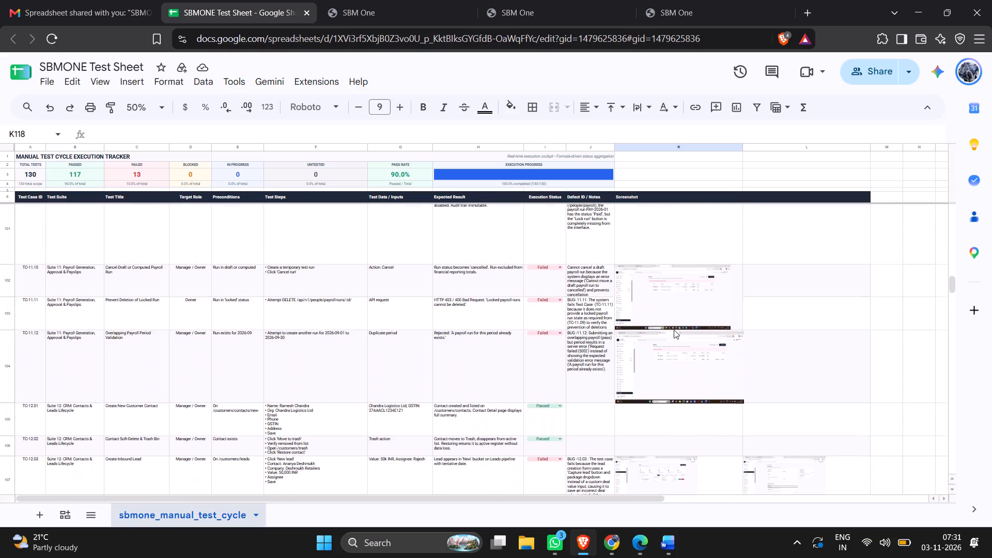
{"action": "scroll", "coordinate": [674, 330], "scroll_direction": "up", "scroll_amount": 1}
In the Word testing document, begin item 1 with "The log out button on the top looks very".
{"action": "key", "text": "alt+Tab"}
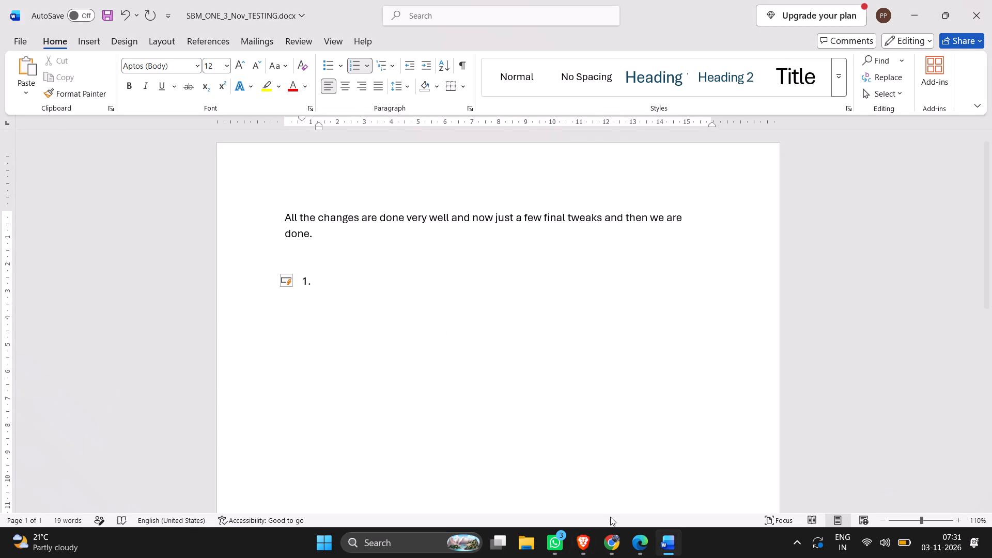
{"action": "type", "text": "the log out button on the"}
{"action": "key", "text": "space"}
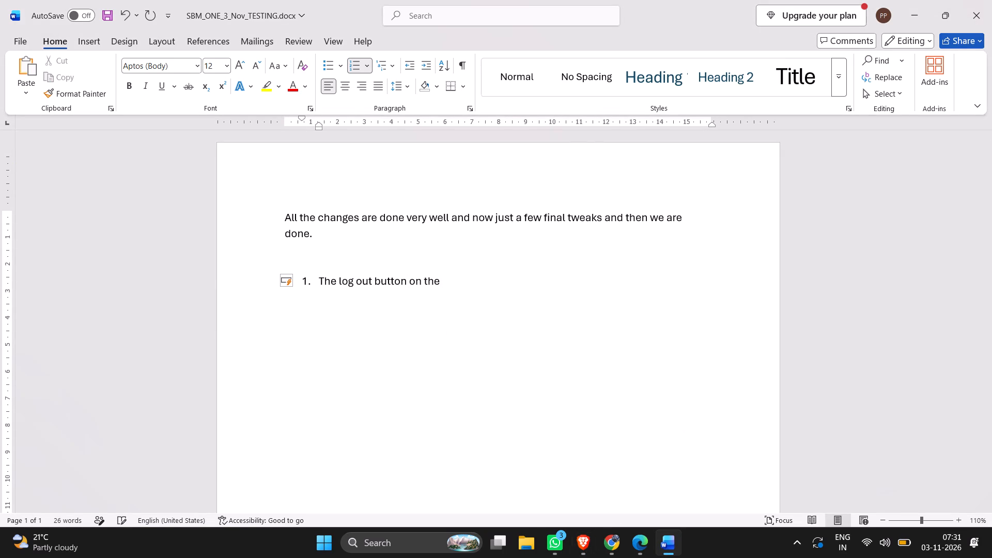
{"action": "type", "text": "top looks very"}
{"action": "key", "text": "space"}
Continue item 1 with "sleek, ig the log-out icon can just there below the name itself, in a sleek manner".
{"action": "type", "text": "slee"}
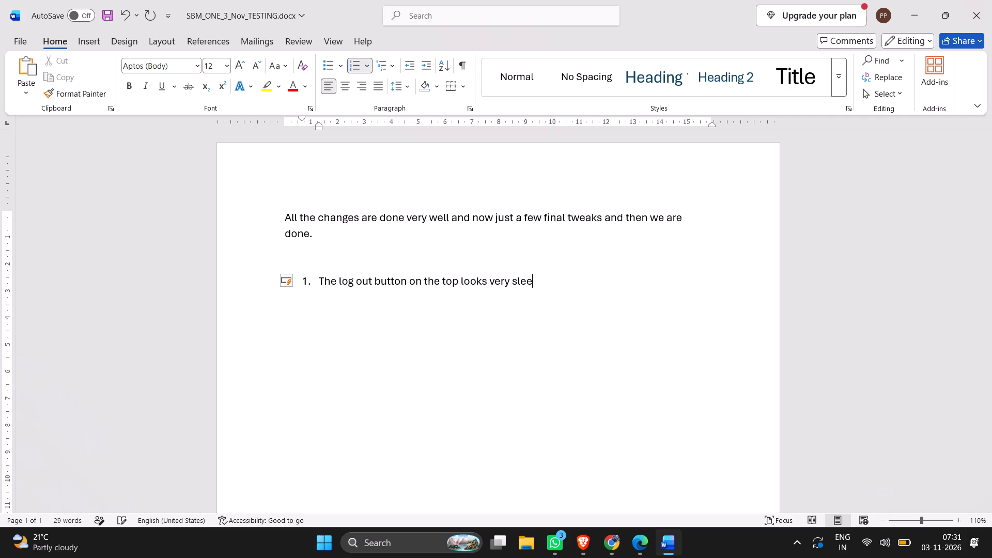
{"action": "type", "text": "k, ig the"}
{"action": "key", "text": "space"}
{"action": "type", "text": "lop"}
{"action": "key", "text": "BackSpace"}
{"action": "key", "text": "g"}
{"action": "type", "text": "-out icon can just there i"}
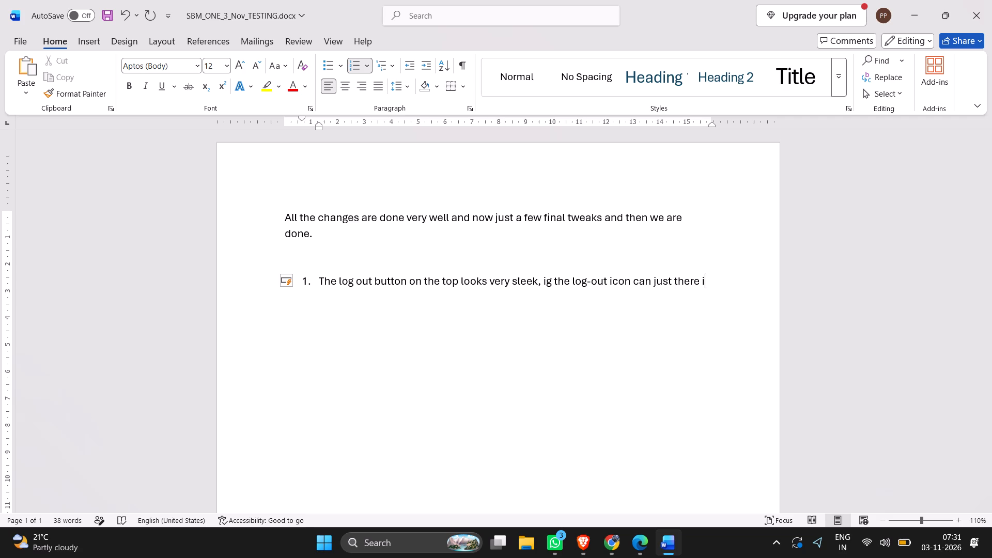
{"action": "key", "text": "BackSpace"}
{"action": "type", "text": "below the name"}
{"action": "key", "text": "alt+Tab"}
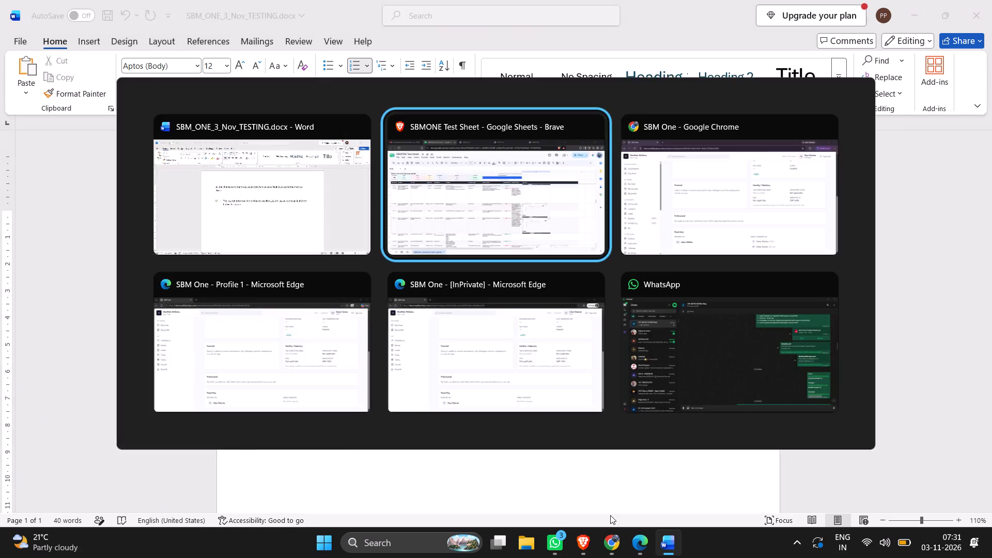
{"action": "key", "text": "alt+Tab"}
{"action": "key", "text": "space"}
{"action": "type", "text": "itself, in a sleek manner"}
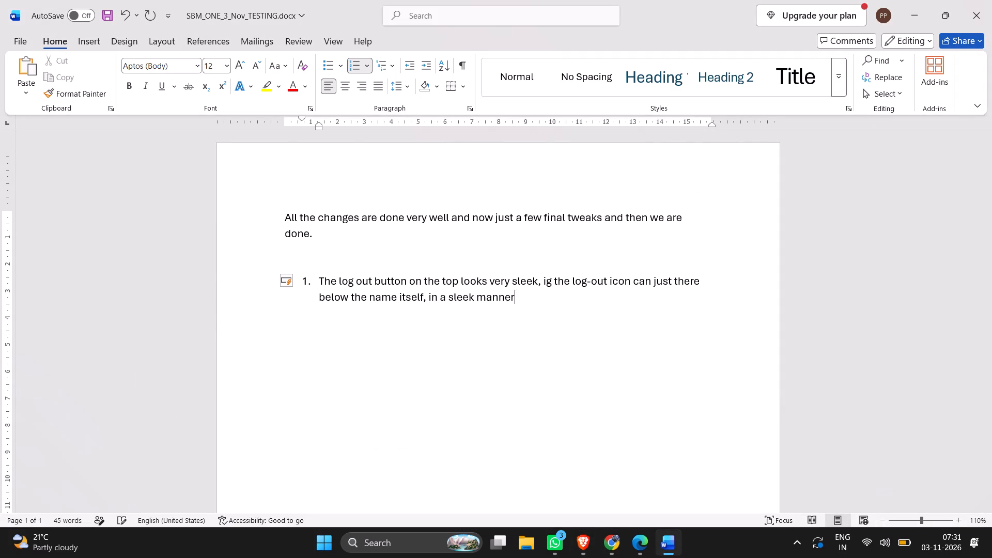
Switch to Brave and examine the header's sign-out control on the open SBM One pages, then return to Word.
{"action": "key", "text": "alt+Tab"}
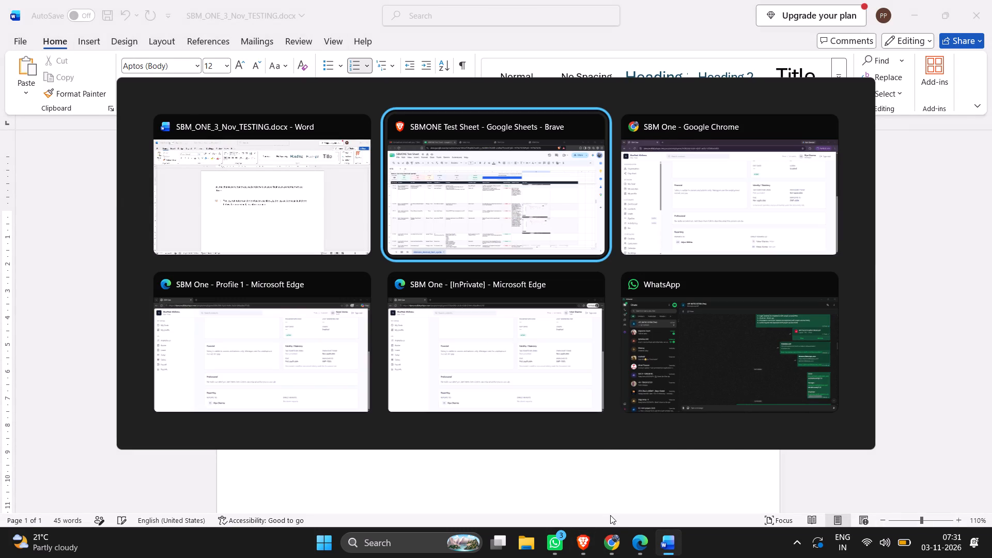
{"action": "left_click", "coordinate": [415, 0]}
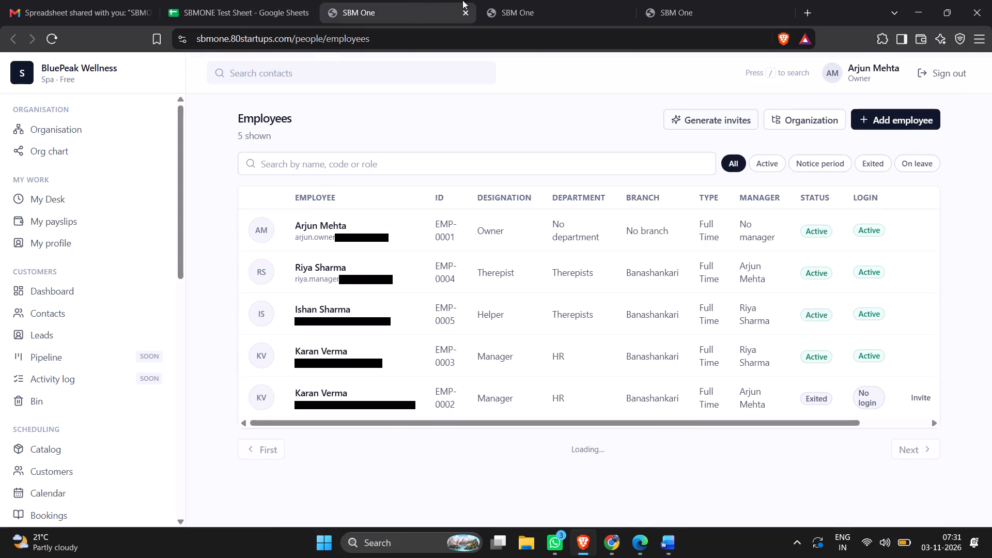
{"action": "left_click", "coordinate": [508, 0]}
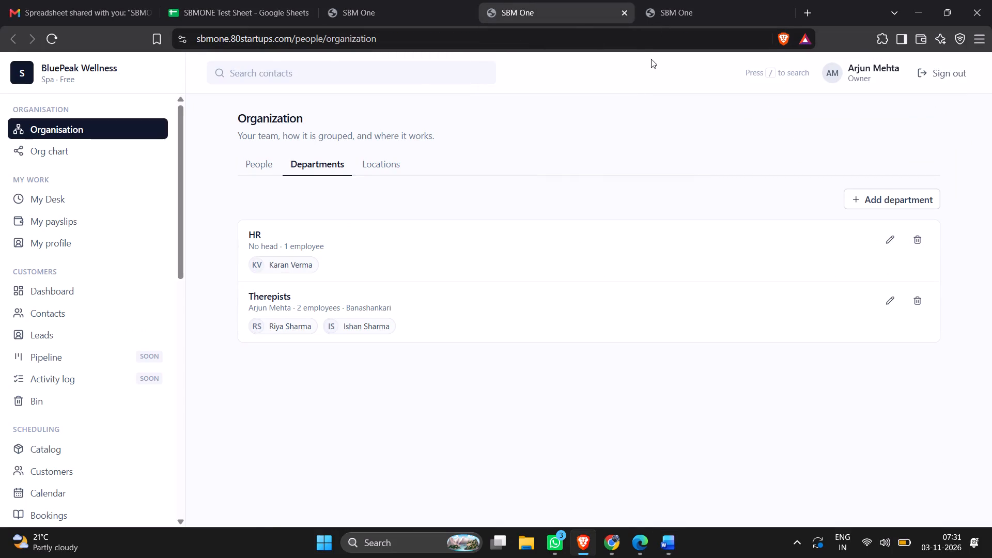
{"action": "left_click", "coordinate": [455, 0]}
{"action": "left_click", "coordinate": [592, 0]}
{"action": "left_click", "coordinate": [670, 0]}
{"action": "left_click", "coordinate": [916, 0]}
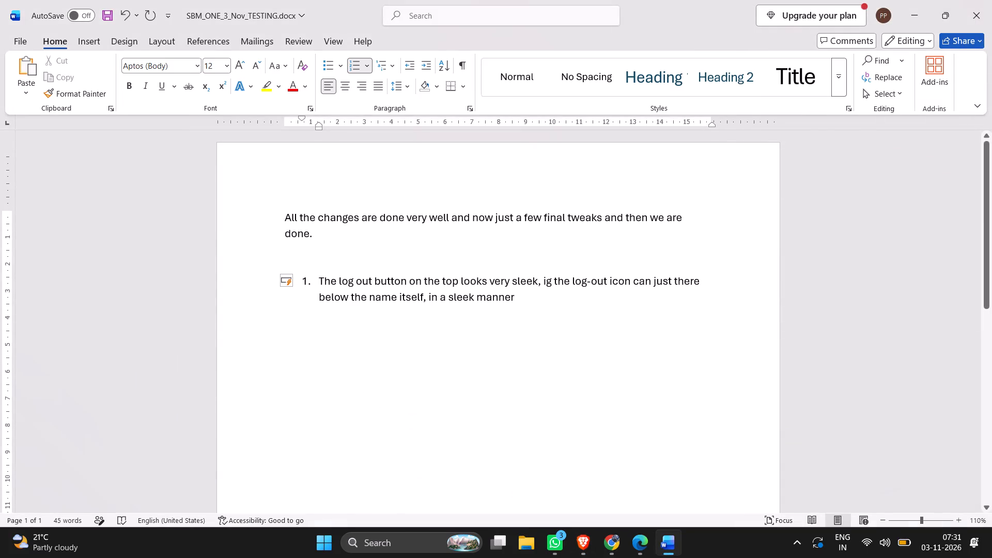
Extend item 1 with ", or if you have any other ideas".
{"action": "type", "text": ", or if you have any other ide"}
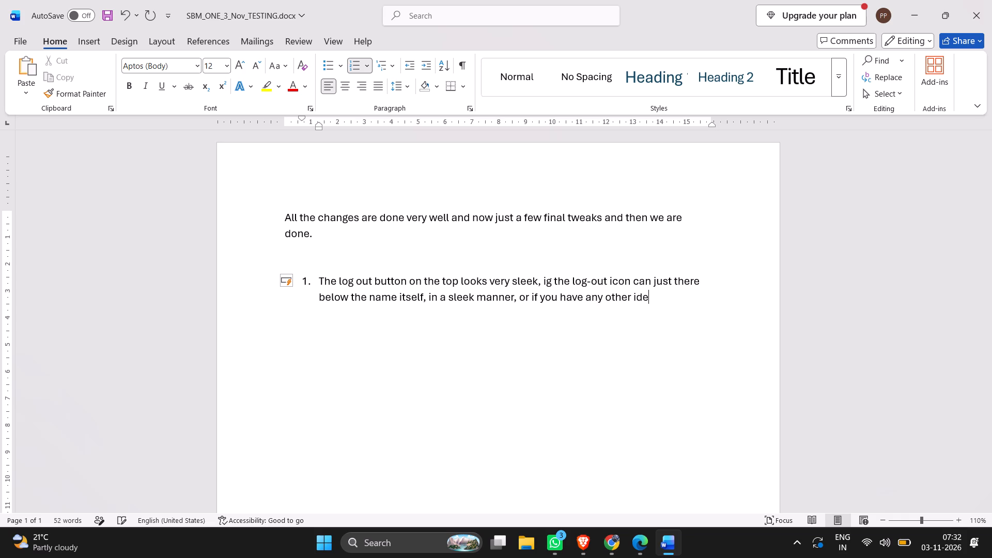
{"action": "type", "text": "as"}
Capture the owner's full My Desk page in Brave and paste the screenshot on a new line within item 1 in Word.
{"action": "key", "text": "alt+Tab"}
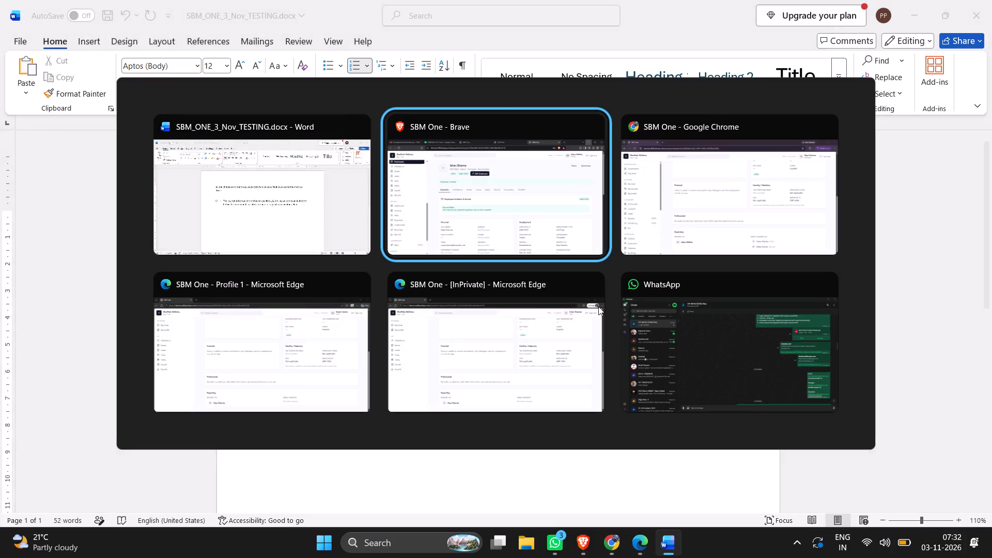
{"action": "left_click", "coordinate": [401, 0]}
{"action": "left_click", "coordinate": [525, 0]}
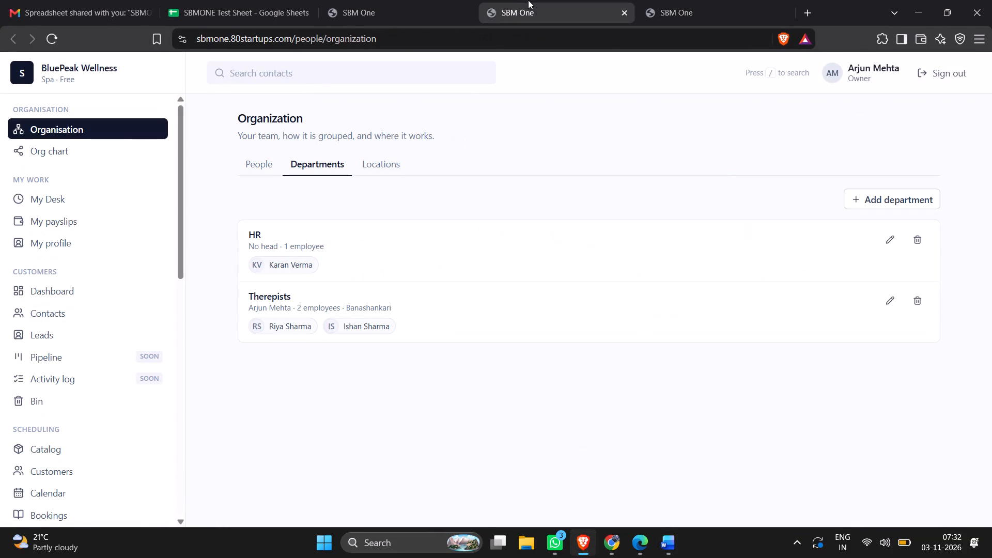
{"action": "left_click", "coordinate": [117, 198]}
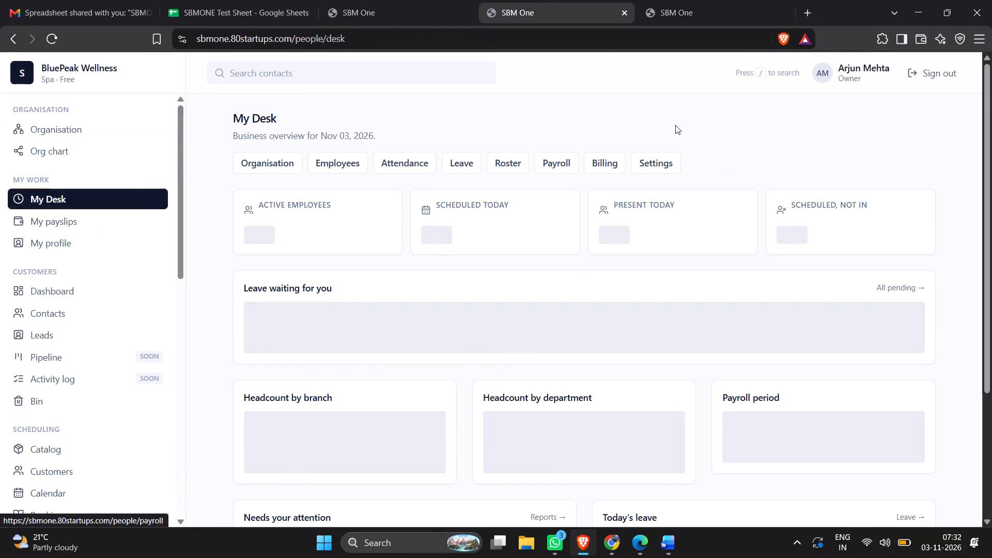
{"action": "key", "text": "shift+super+s"}
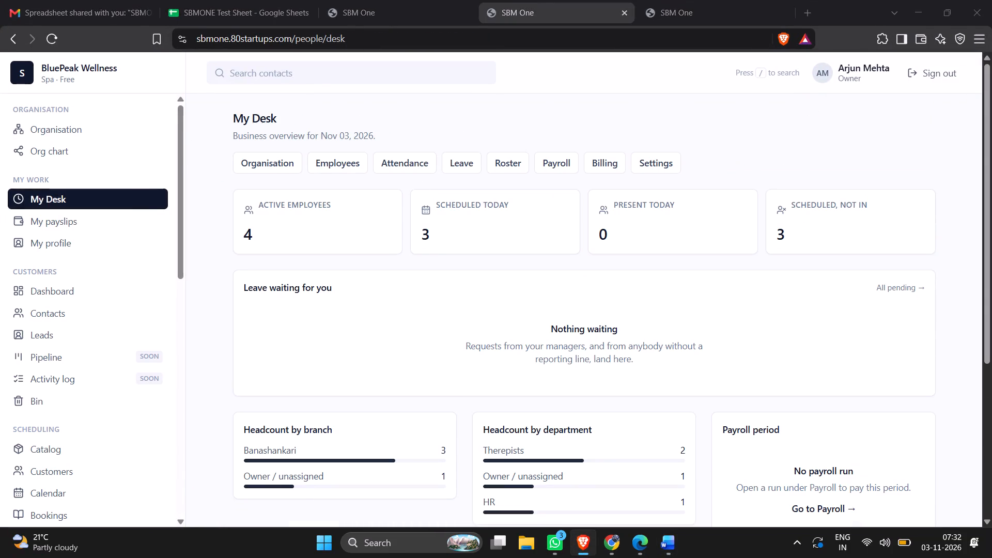
{"action": "left_click_drag", "start_coordinate": [983, 50], "coordinate": [0, 528]}
{"action": "key", "text": "alt+Tab"}
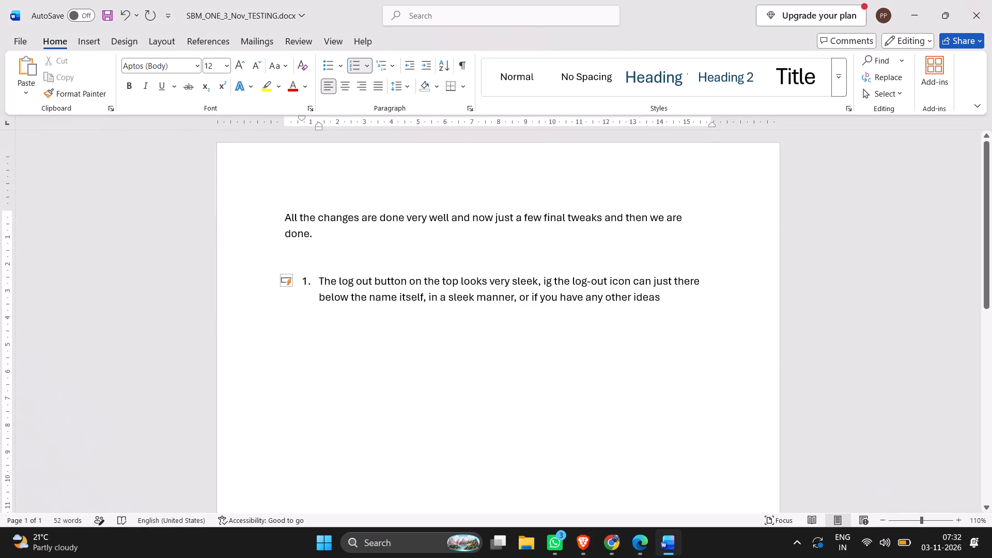
{"action": "key", "text": "shift+Return"}
{"action": "key", "text": "ctrl+v"}
Switch to Chrome, open the manager's My Desk page and capture the full page as a screenshot.
{"action": "key", "text": "alt+Tab"}
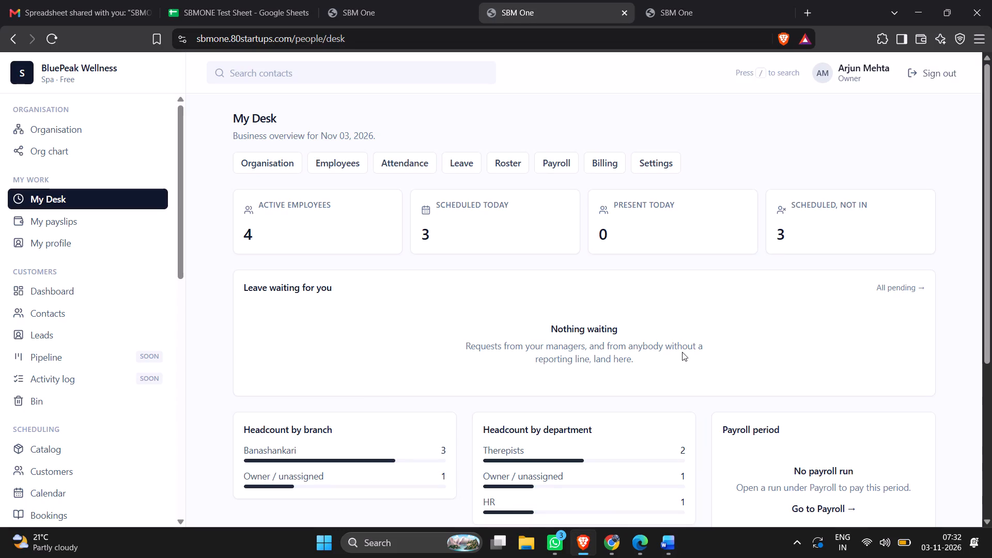
{"action": "left_click", "coordinate": [606, 543]}
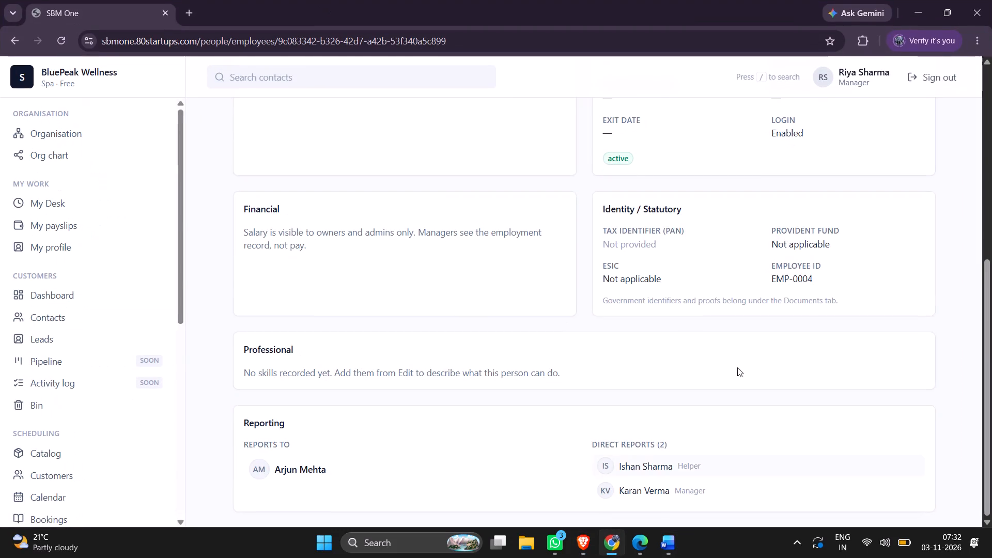
{"action": "scroll", "coordinate": [862, 244], "scroll_direction": "up", "scroll_amount": 6}
{"action": "key", "text": "shift+super+s"}
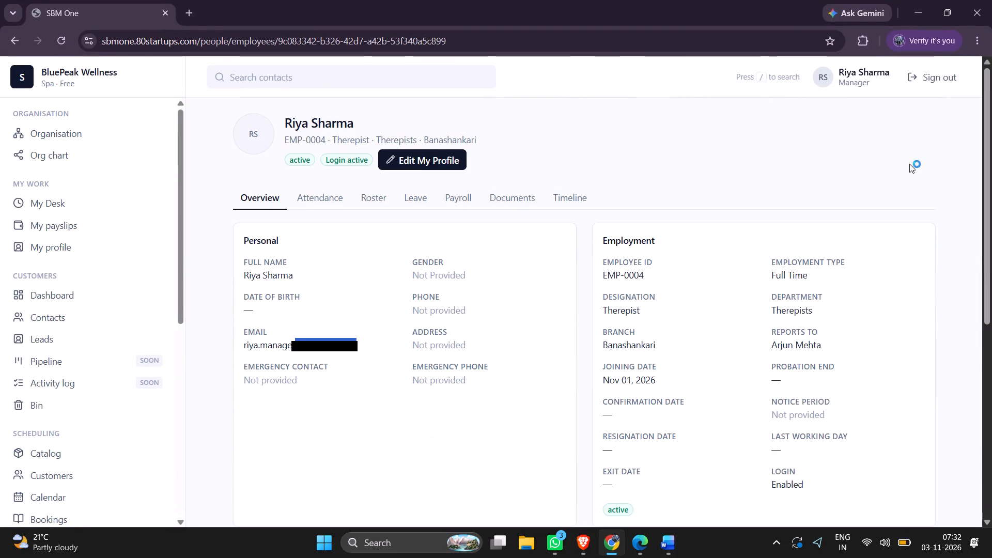
{"action": "key", "text": "Escape"}
{"action": "left_click", "coordinate": [41, 200]}
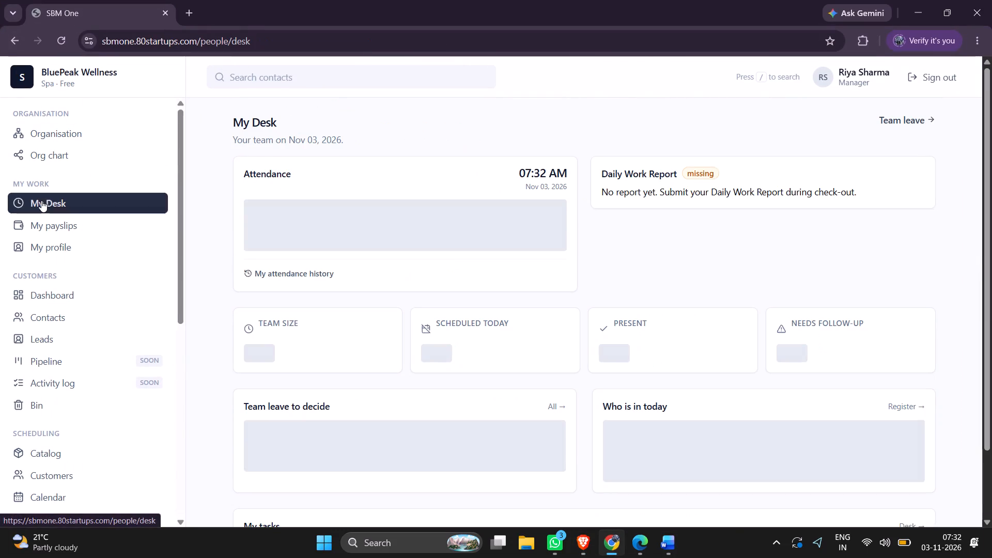
{"action": "key", "text": "shift+super+s"}
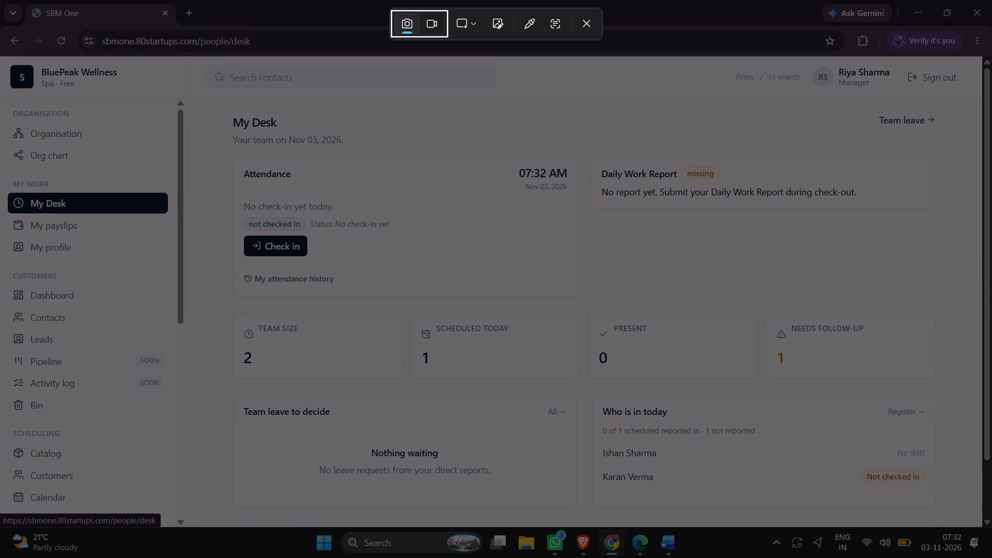
{"action": "left_click_drag", "start_coordinate": [983, 55], "coordinate": [0, 533]}
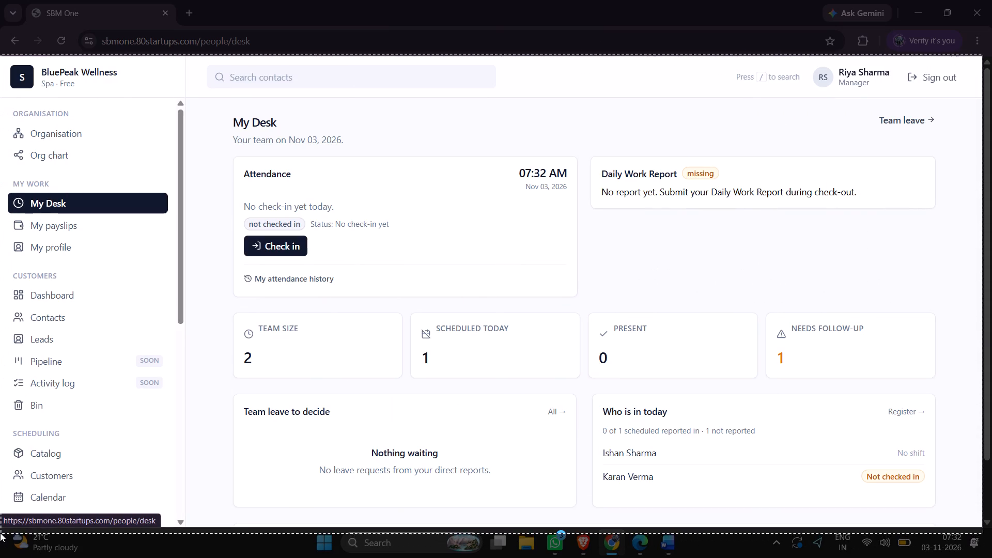
{"action": "left_click_drag", "start_coordinate": [0, 533], "coordinate": [1, 525]}
Return to Word and paste the manager's My Desk screenshot on a new line below the owner's screenshot in item 1.
{"action": "key", "text": "alt+Tab"}
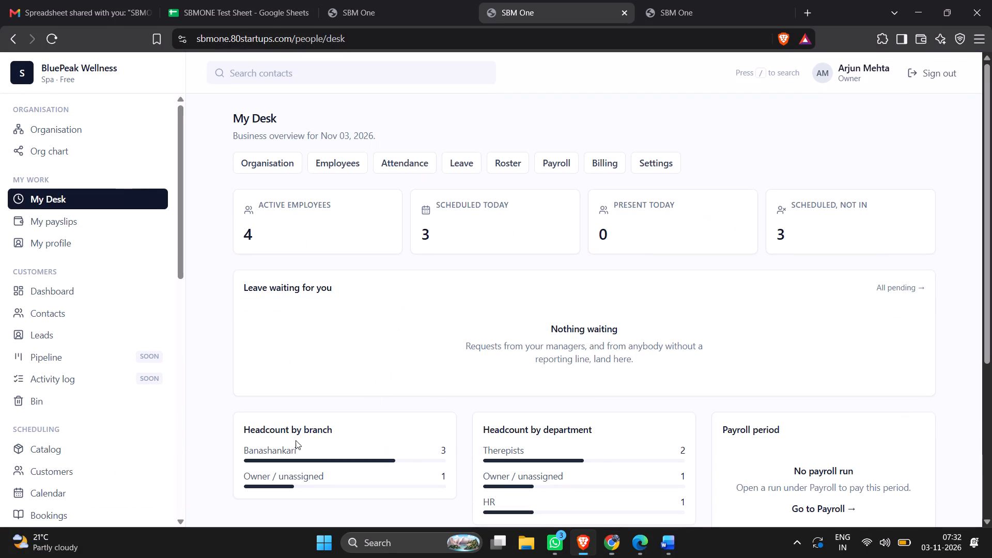
{"action": "key", "text": "alt+Tab"}
{"action": "key", "text": "alt+Tab"}
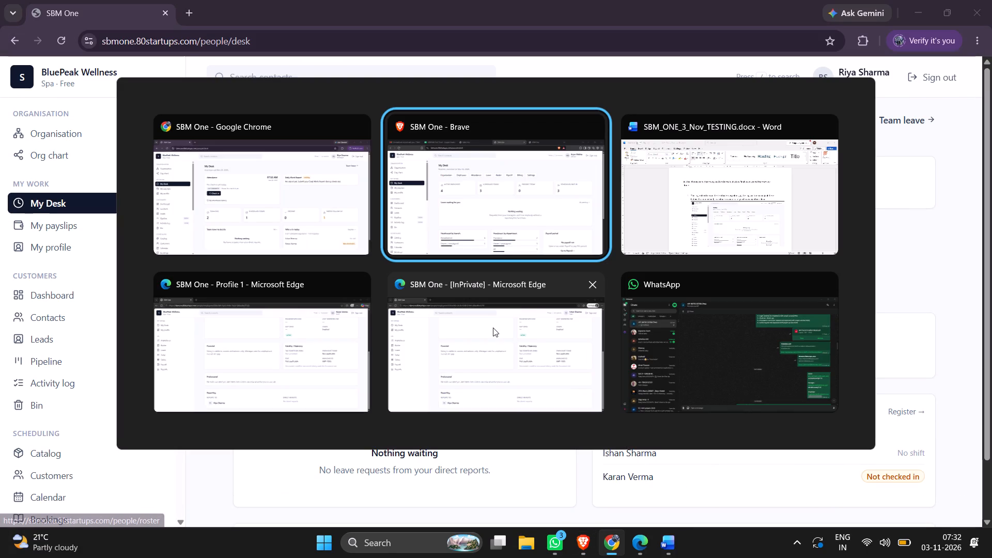
{"action": "key", "text": "alt+Tab"}
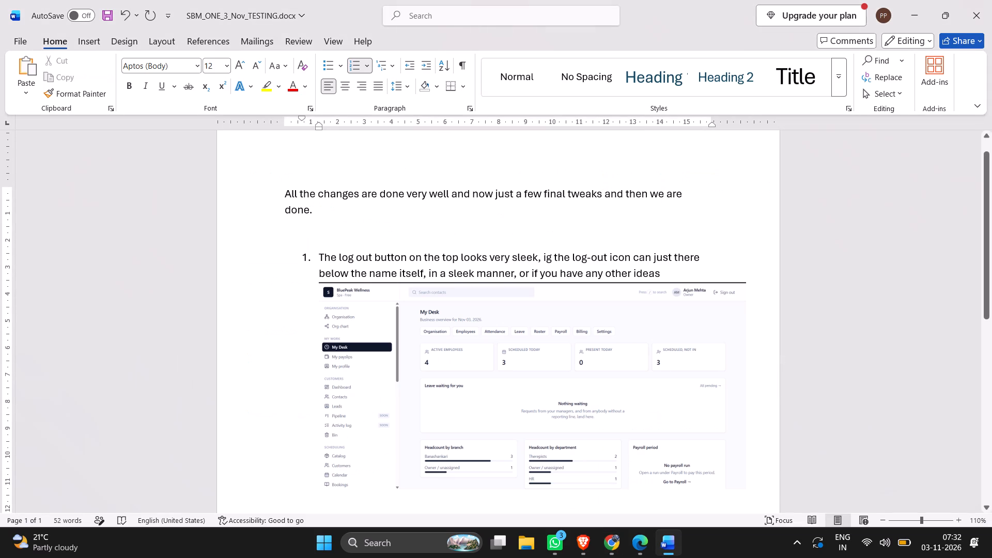
{"action": "key", "text": "shift+Return"}
{"action": "key", "text": "ctrl+v"}
Switch to the Edge Profile 1 window, open the staff member's My Desk page and capture the full page.
{"action": "key", "text": "alt+Tab"}
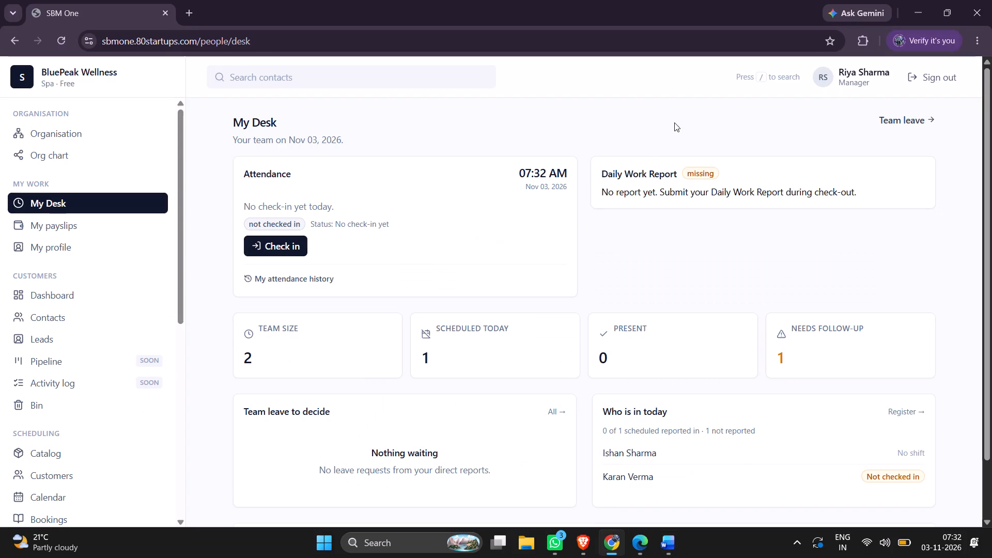
{"action": "left_click", "coordinate": [634, 543]}
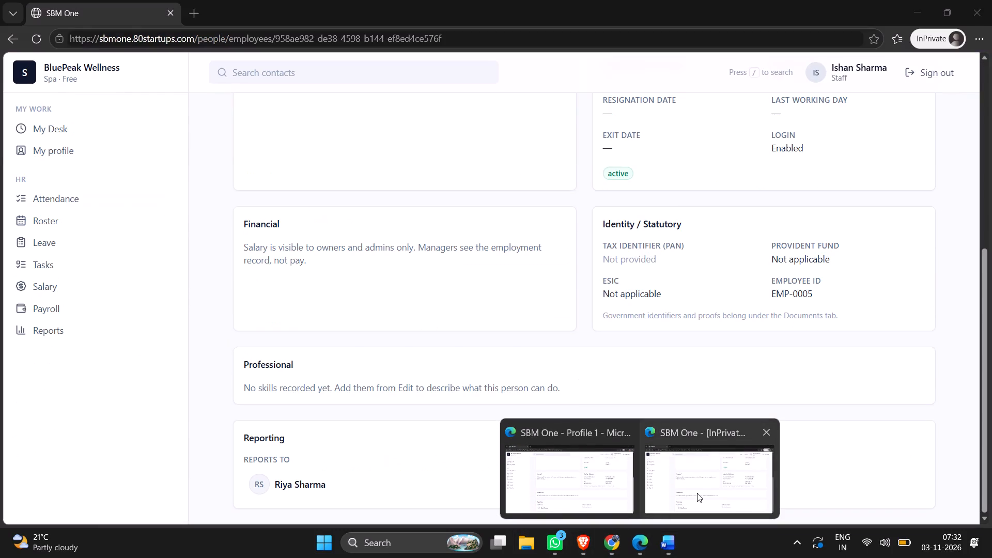
{"action": "left_click", "coordinate": [572, 473]}
{"action": "scroll", "coordinate": [695, 349], "scroll_direction": "up", "scroll_amount": 7}
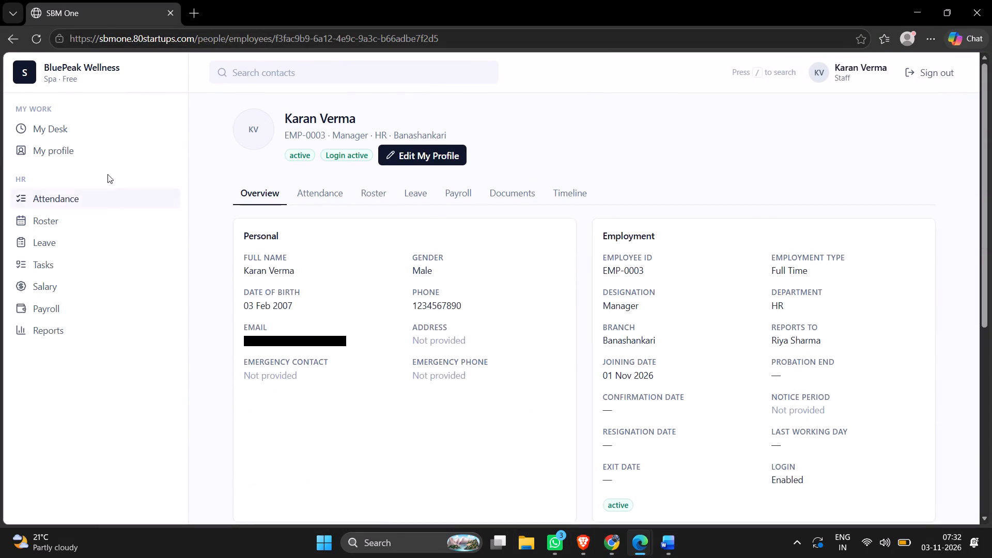
{"action": "left_click", "coordinate": [100, 122]}
{"action": "key", "text": "shift+super+s"}
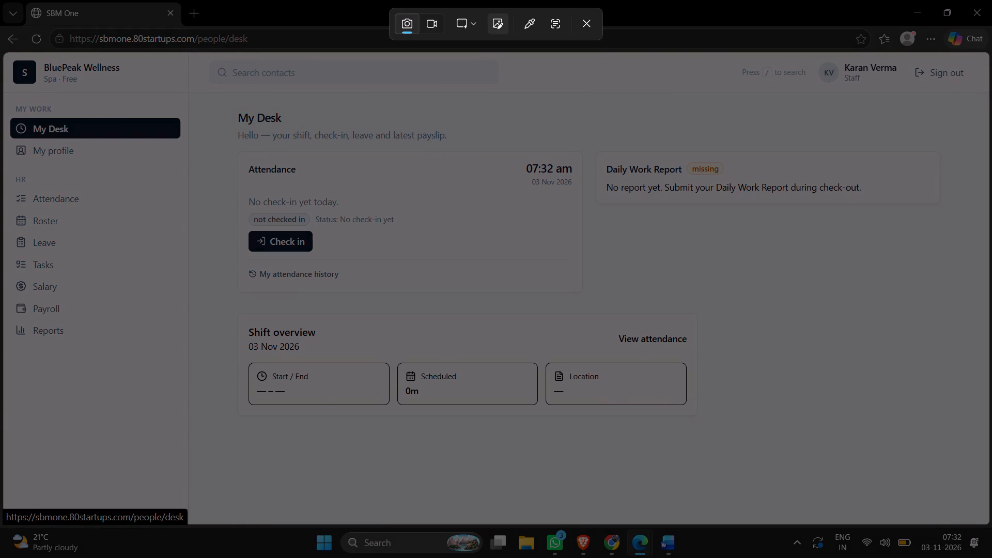
{"action": "left_click_drag", "start_coordinate": [990, 50], "coordinate": [10, 518]}
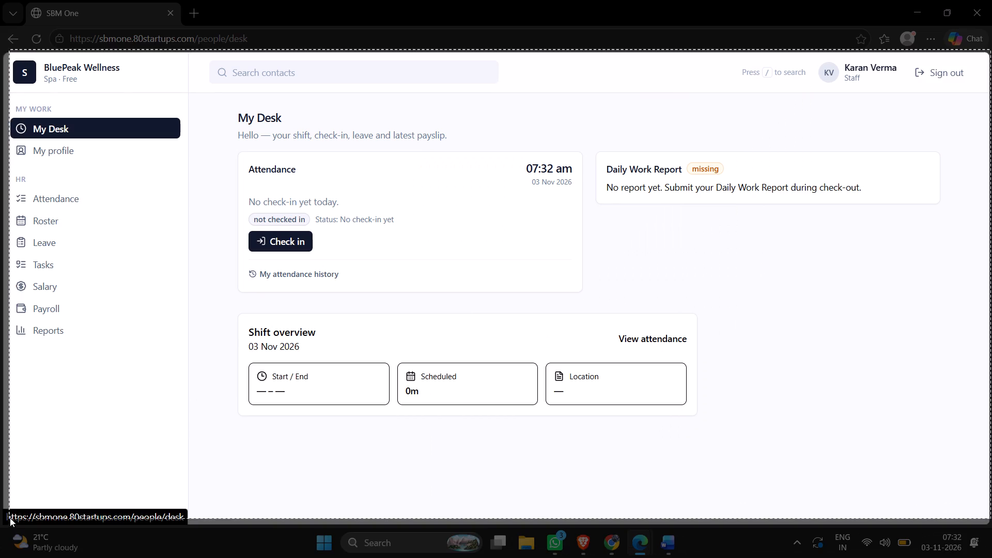
{"action": "left_click_drag", "start_coordinate": [10, 518], "coordinate": [2, 521]}
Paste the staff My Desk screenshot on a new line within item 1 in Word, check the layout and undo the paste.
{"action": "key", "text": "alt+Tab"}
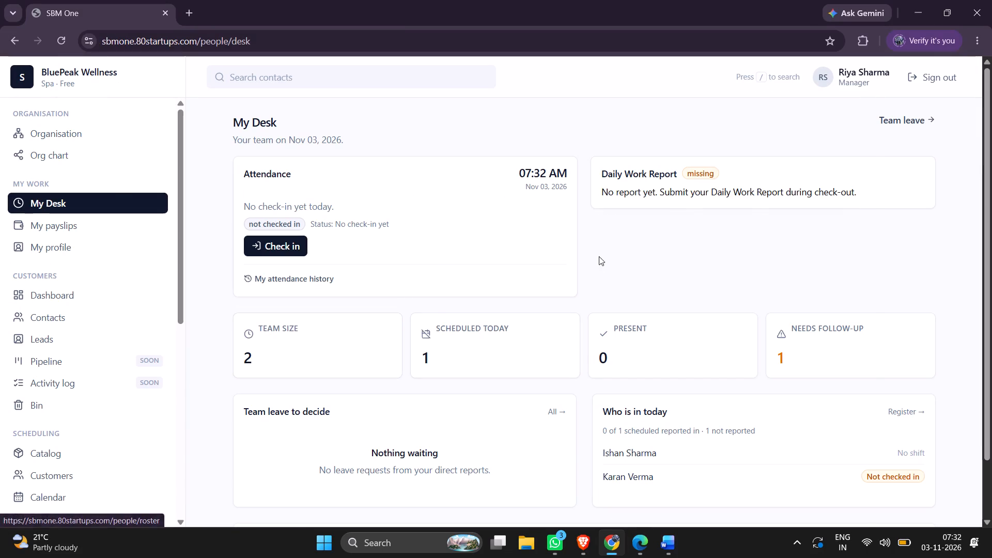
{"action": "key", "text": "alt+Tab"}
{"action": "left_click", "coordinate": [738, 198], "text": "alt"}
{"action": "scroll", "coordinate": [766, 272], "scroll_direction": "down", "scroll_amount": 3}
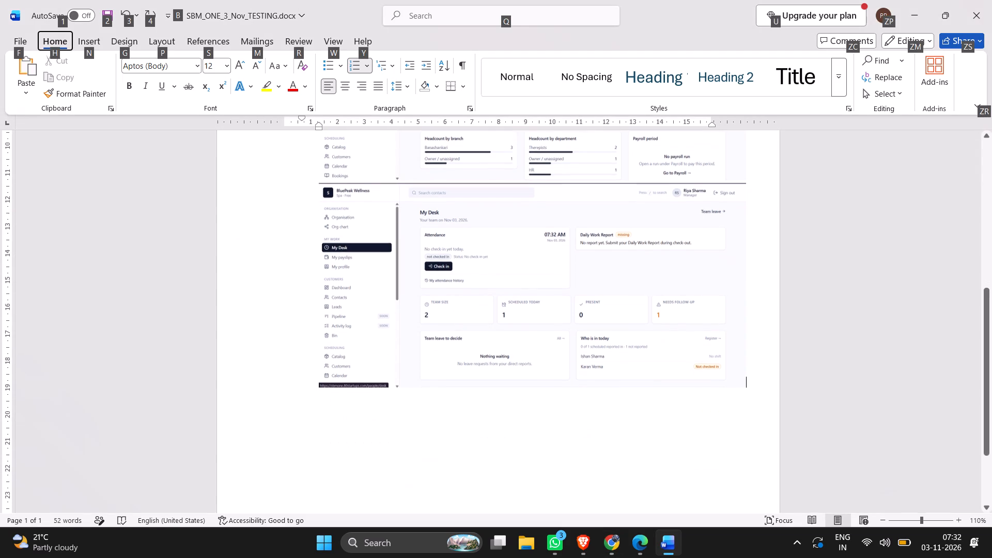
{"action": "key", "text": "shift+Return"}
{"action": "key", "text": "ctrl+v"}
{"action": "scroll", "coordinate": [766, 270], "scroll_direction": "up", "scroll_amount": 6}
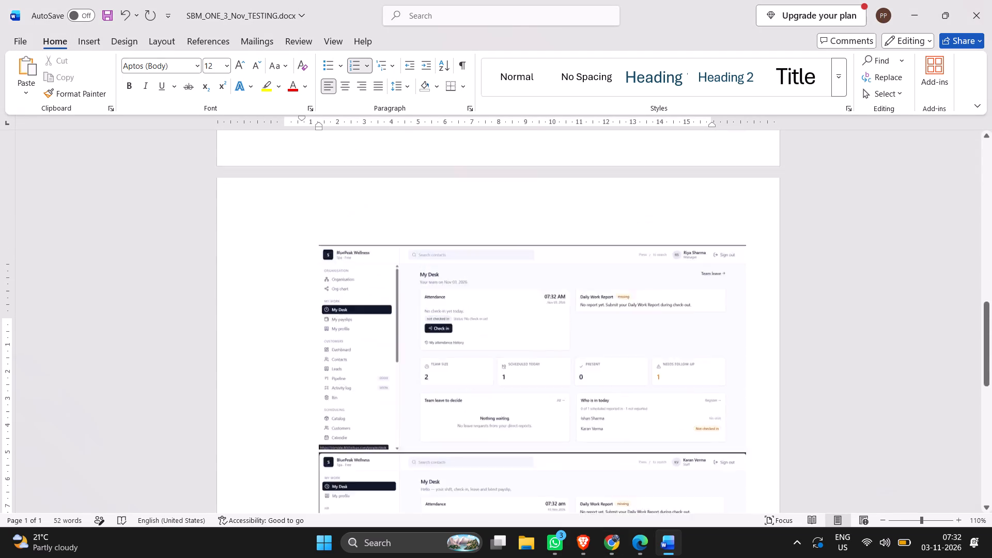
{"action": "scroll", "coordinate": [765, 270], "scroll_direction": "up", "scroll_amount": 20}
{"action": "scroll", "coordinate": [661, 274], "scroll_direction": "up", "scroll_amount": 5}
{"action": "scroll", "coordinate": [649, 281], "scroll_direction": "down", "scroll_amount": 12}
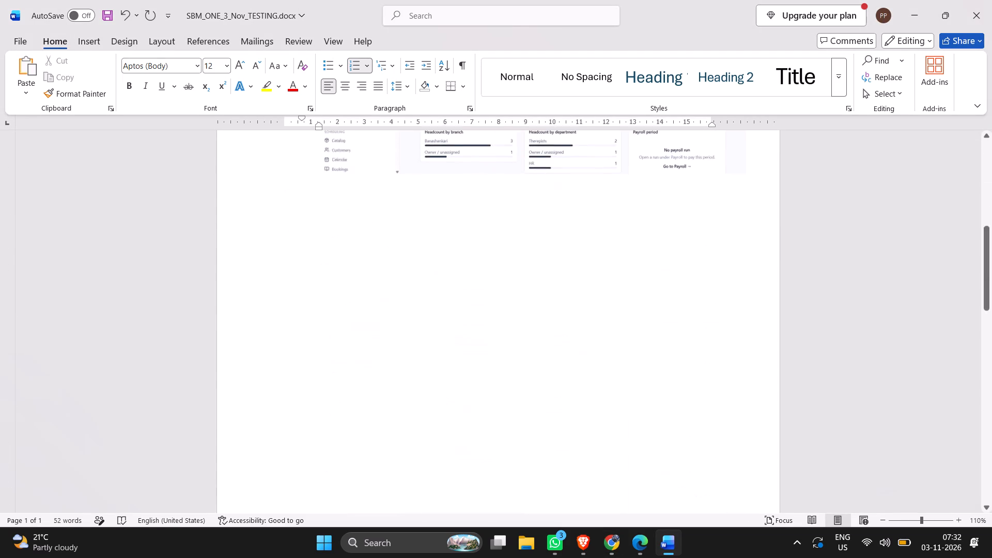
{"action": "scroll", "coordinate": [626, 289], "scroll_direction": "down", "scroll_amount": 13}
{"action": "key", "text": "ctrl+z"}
Paste the staff My Desk screenshot in Word as an unnumbered, indented paragraph below the manager's screenshot.
{"action": "scroll", "coordinate": [623, 272], "scroll_direction": "up", "scroll_amount": 3}
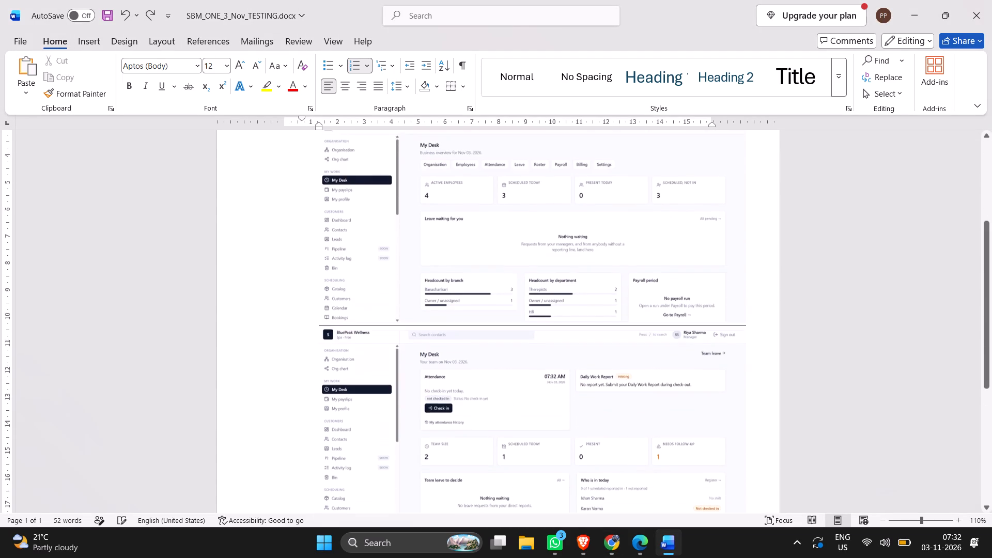
{"action": "scroll", "coordinate": [624, 271], "scroll_direction": "down", "scroll_amount": 12}
{"action": "key", "text": "Return"}
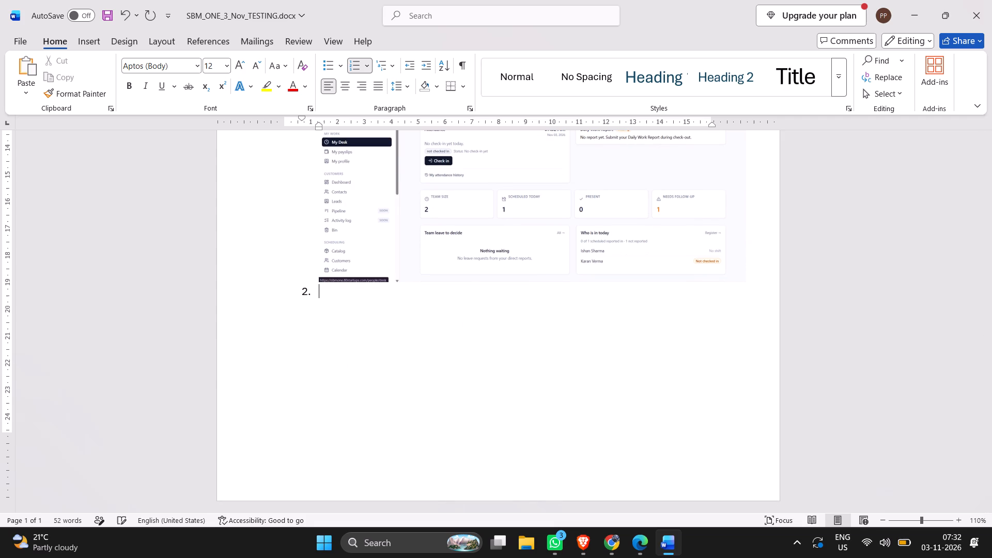
{"action": "key", "text": "BackSpace"}
{"action": "key", "text": "ctrl+v"}
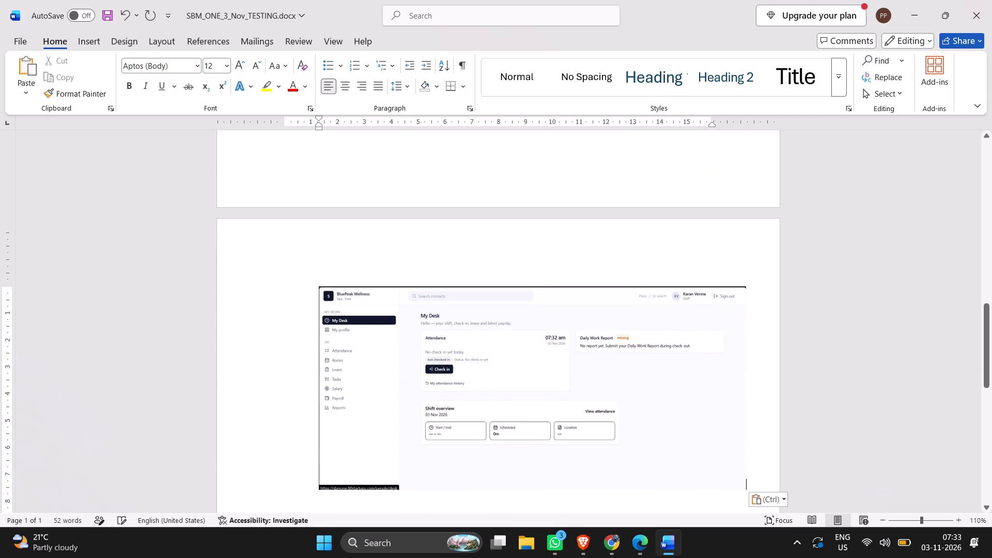
Review item 1's text and the layout of its pasted screenshots across both pages.
{"action": "scroll", "coordinate": [670, 228], "scroll_direction": "down", "scroll_amount": 6}
{"action": "scroll", "coordinate": [668, 224], "scroll_direction": "up", "scroll_amount": 3}
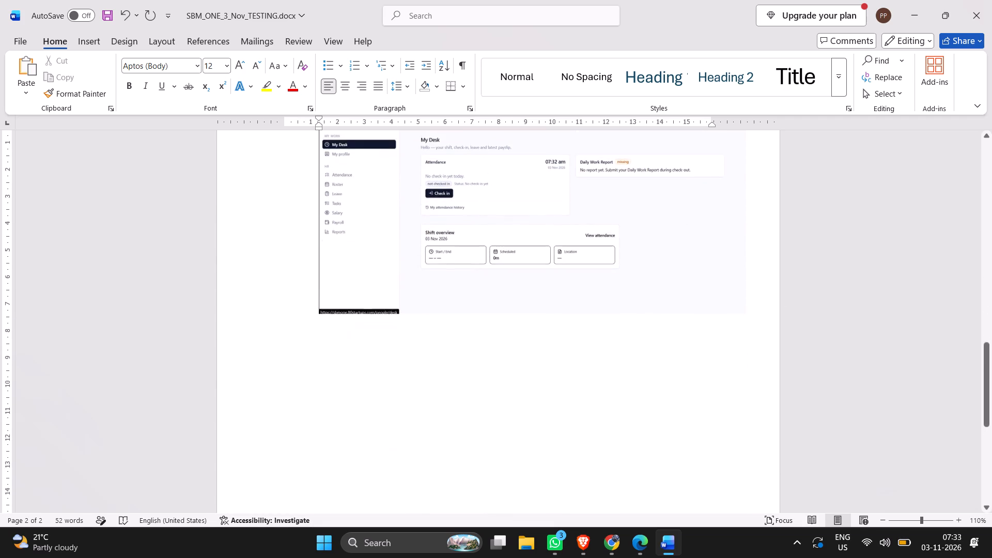
{"action": "scroll", "coordinate": [668, 224], "scroll_direction": "up", "scroll_amount": 16}
{"action": "scroll", "coordinate": [668, 224], "scroll_direction": "up", "scroll_amount": 10}
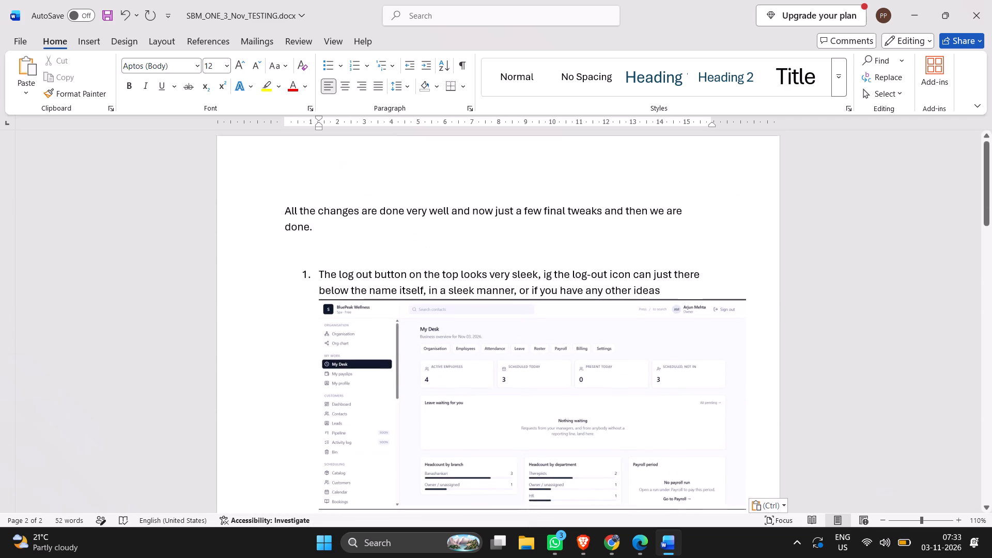
{"action": "scroll", "coordinate": [668, 224], "scroll_direction": "up", "scroll_amount": 5}
{"action": "scroll", "coordinate": [668, 230], "scroll_direction": "down", "scroll_amount": 19}
{"action": "scroll", "coordinate": [674, 210], "scroll_direction": "down", "scroll_amount": 8}
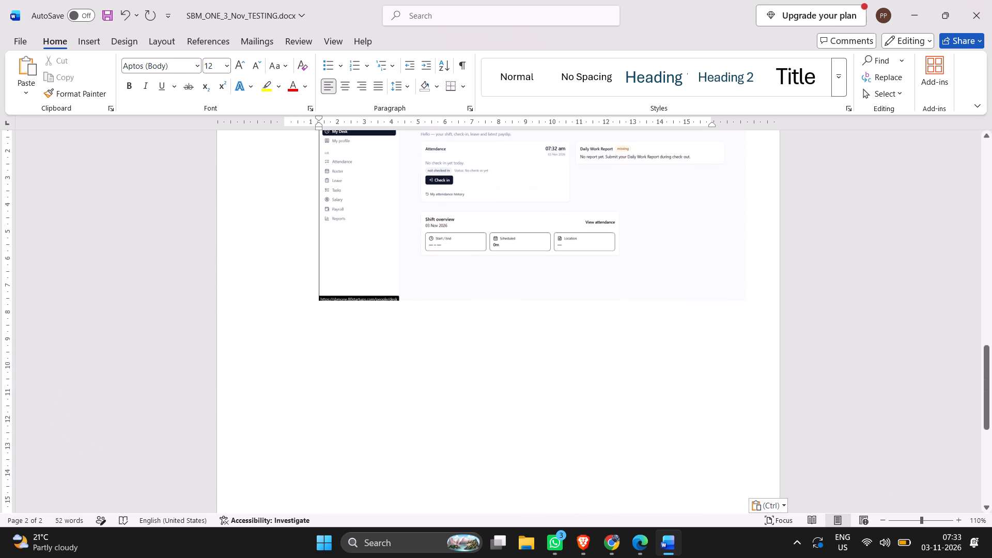
Below the staff screenshot, leave blank space and add item 2: "The login workflow has been fixed I am happy with that but now,".
{"action": "key", "text": "Return"}
{"action": "key", "text": "Return"}
{"action": "key", "text": "Return"}
{"action": "type", "text": "2."}
{"action": "key", "text": "space"}
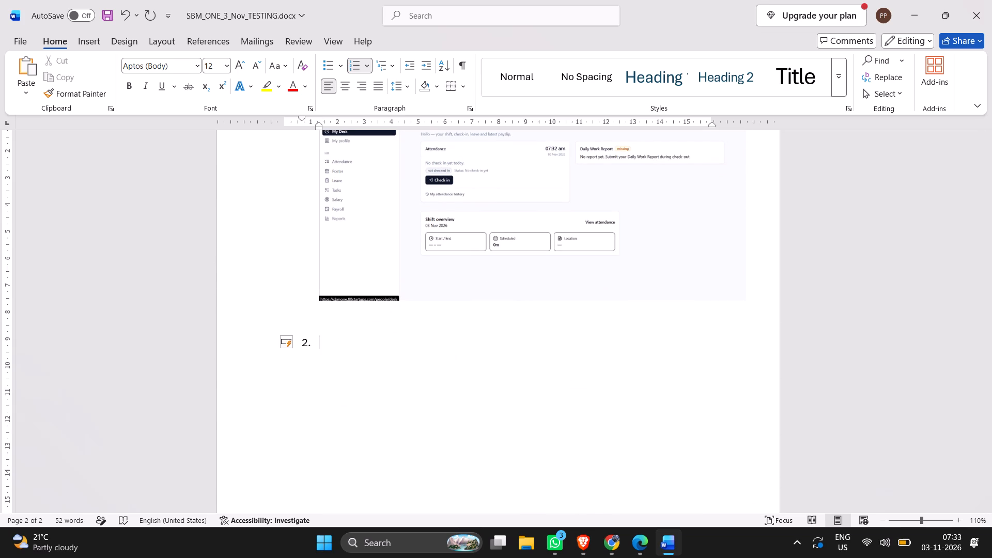
{"action": "type", "text": "THe"}
{"action": "key", "text": "space"}
{"action": "type", "text": "login woe"}
{"action": "key", "text": "BackSpace"}
{"action": "type", "text": "rk"}
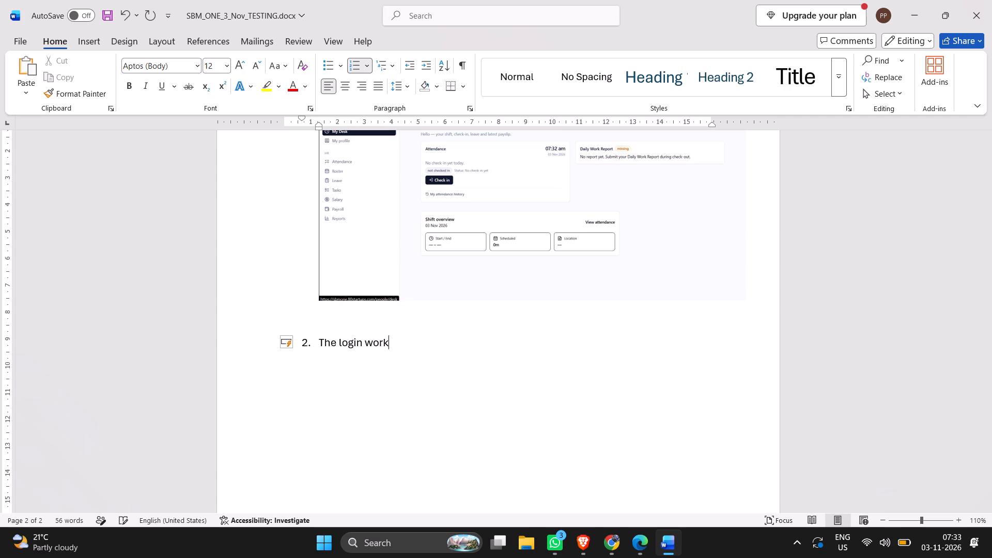
{"action": "type", "text": "flow has been fixed i am happy with that"}
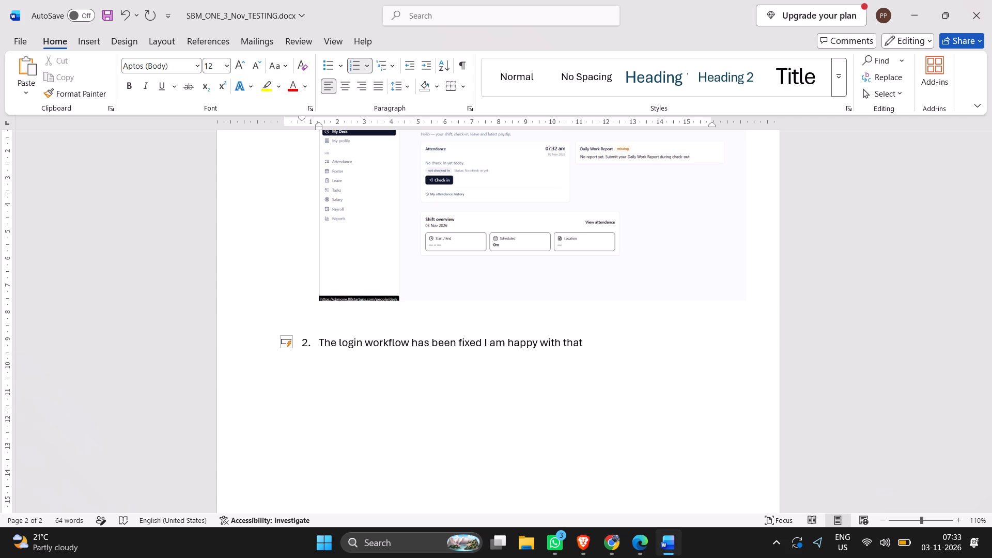
{"action": "key", "text": "space"}
{"action": "key", "text": "BackSpace"}
{"action": "key", "text": "space"}
{"action": "type", "text": "but now,"}
{"action": "key", "text": "space"}
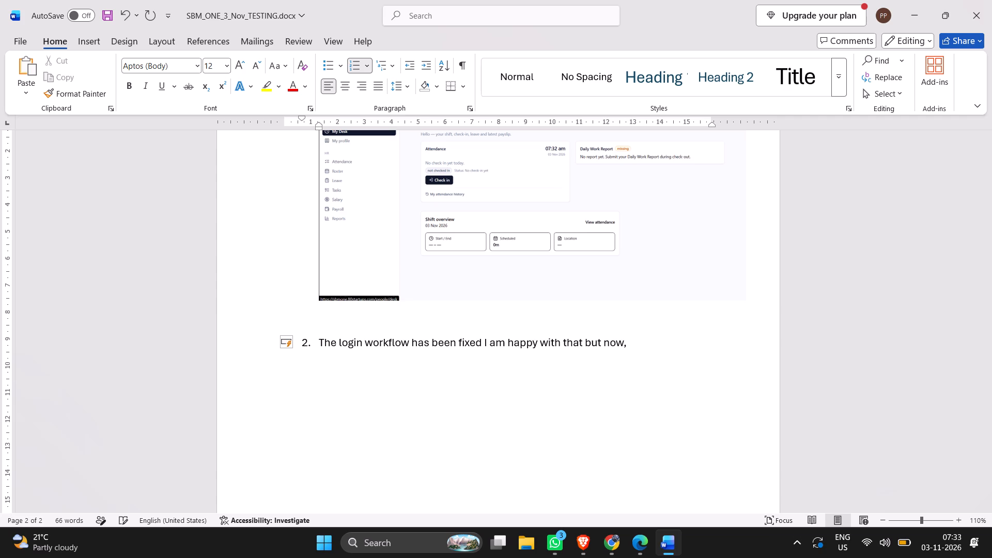
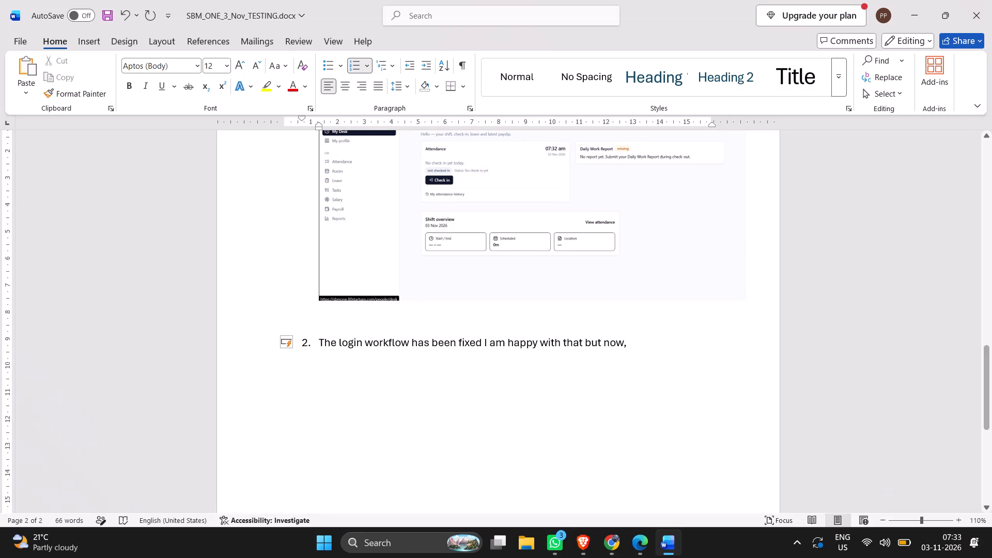
Start a new numbered item below the login workflow sentence.
{"action": "key", "text": "Return"}
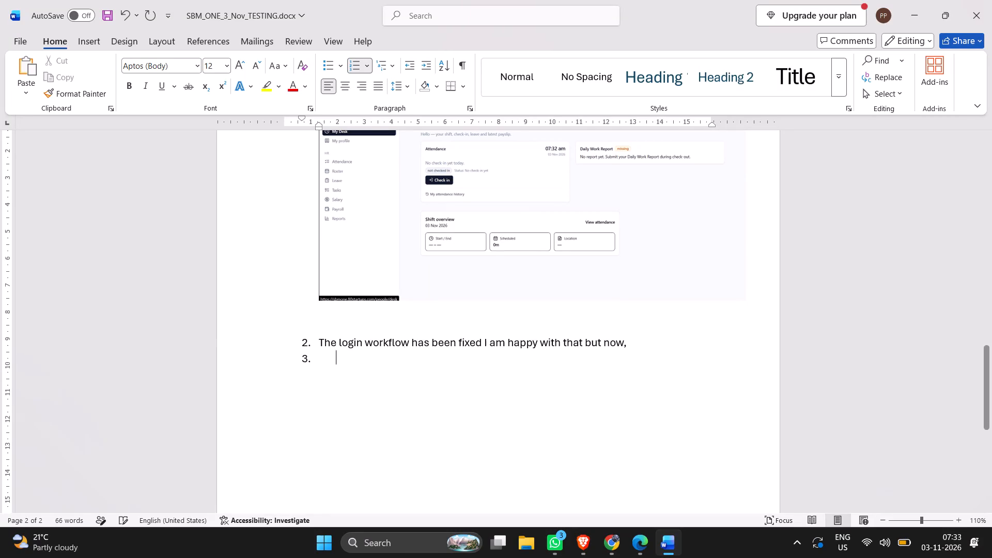
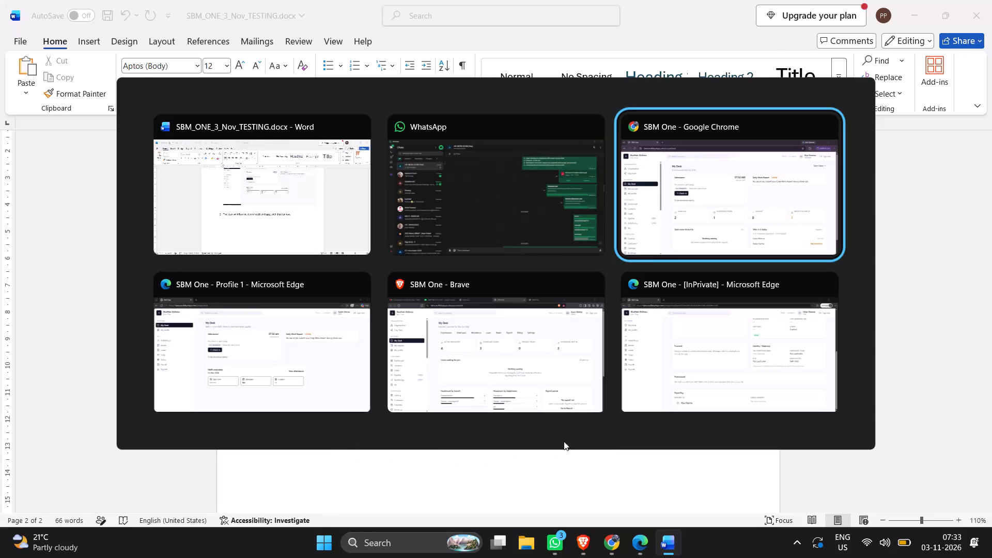
{"action": "left_click", "coordinate": [482, 378]}
{"action": "left_click", "coordinate": [323, 0]}
{"action": "left_click", "coordinate": [361, 0]}
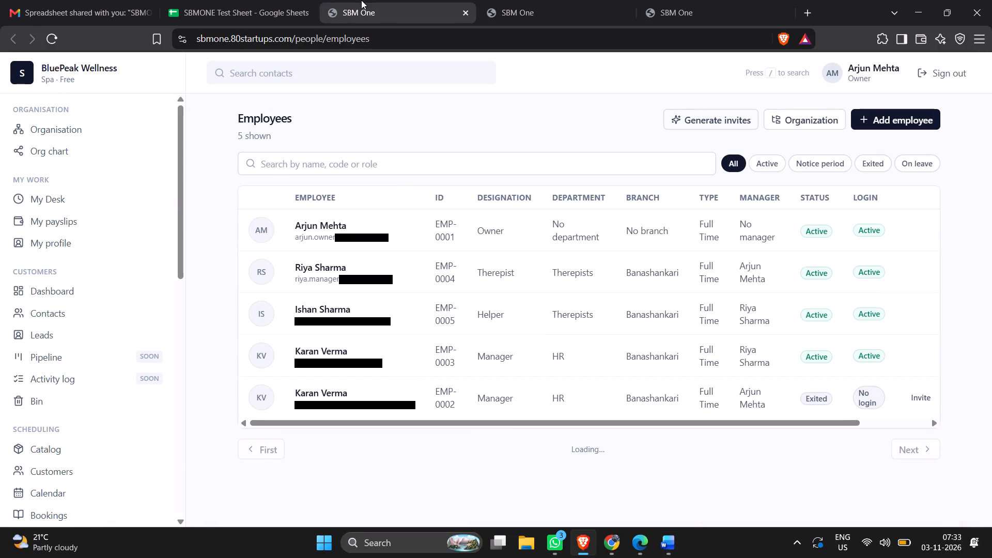
{"action": "left_click", "coordinate": [663, 0]}
{"action": "key", "text": "shift+super+s"}
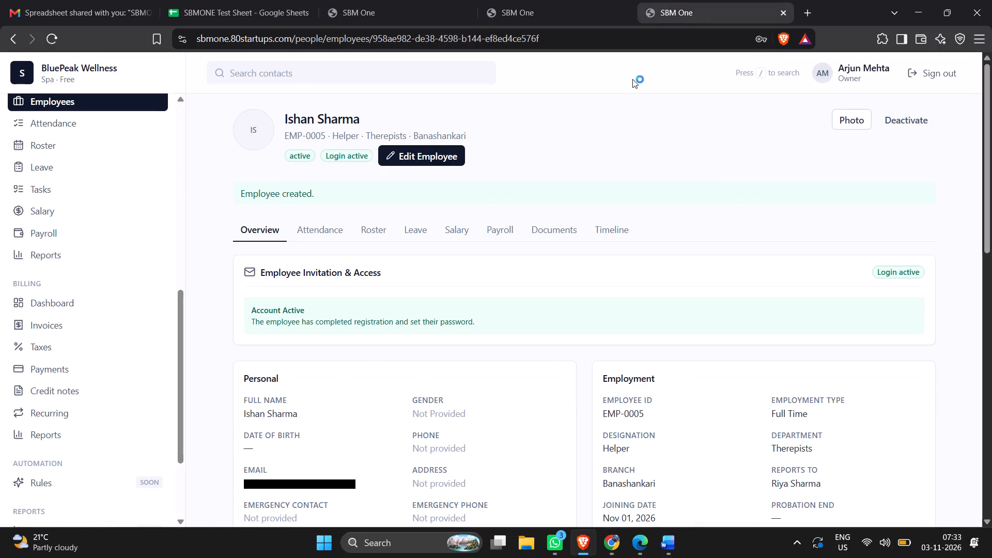
{"action": "left_click_drag", "start_coordinate": [980, 48], "coordinate": [438, 557]}
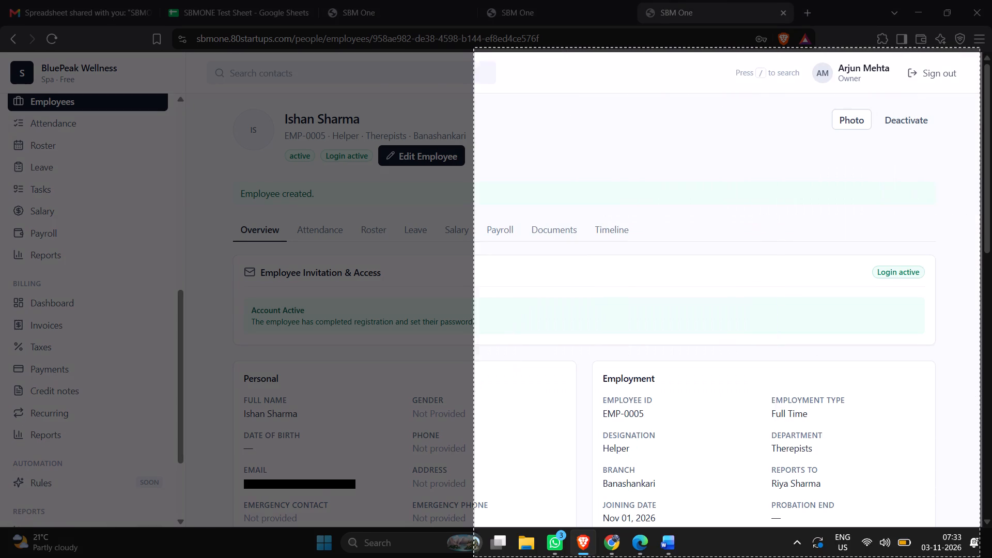
{"action": "left_click_drag", "start_coordinate": [438, 557], "coordinate": [0, 555]}
{"action": "key", "text": "alt+Tab"}
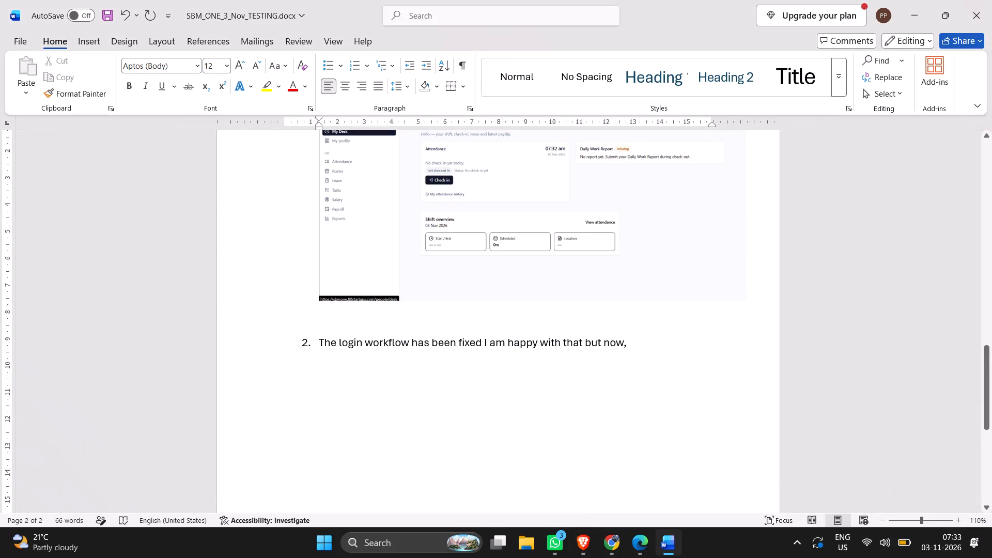
{"action": "key", "text": "ctrl+v"}
On a new line below the screenshot, write "after the login is created I see this message".
{"action": "key", "text": "shift+Return"}
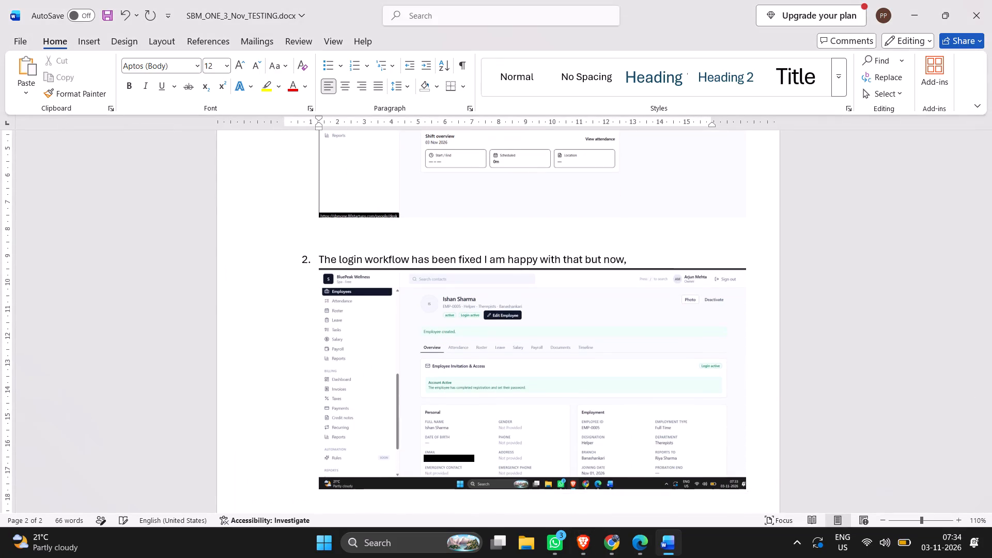
{"action": "type", "text": "at"}
{"action": "key", "text": "BackSpace"}
{"action": "type", "text": "fte te"}
{"action": "key", "text": "space"}
{"action": "key", "text": "BackSpace"}
{"action": "key", "text": "BackSpace"}
{"action": "key", "text": "BackSpace"}
{"action": "key", "text": "BackSpace"}
{"action": "type", "text": "r the login is created i see this"}
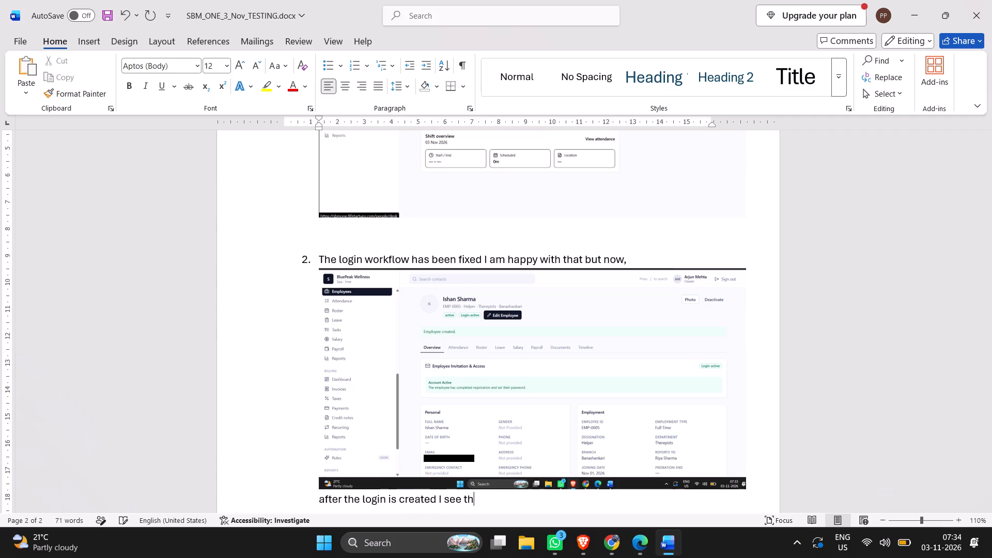
{"action": "key", "text": "space"}
{"action": "type", "text": "messg"}
{"action": "key", "text": "BackSpace"}
{"action": "type", "text": "age"}
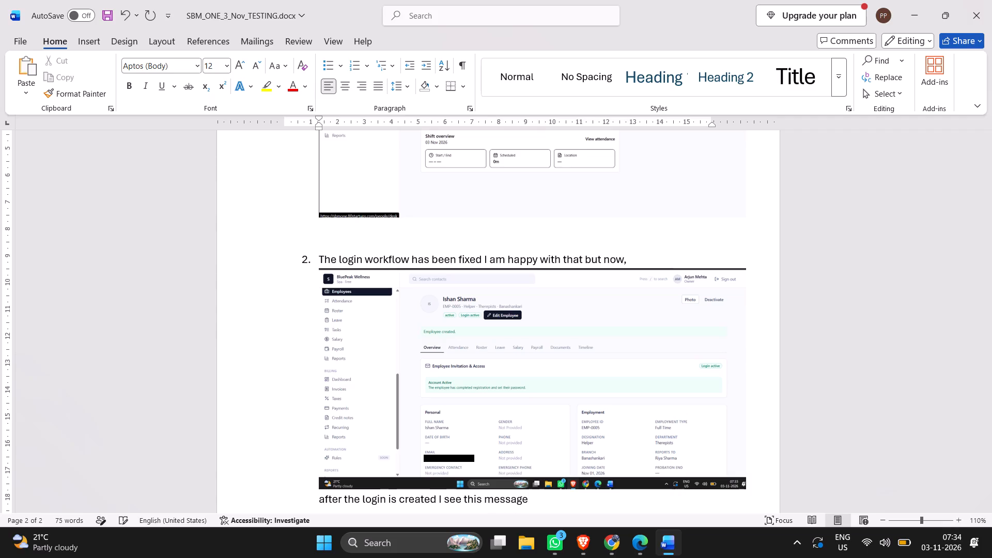
Append a comma and the quoted account message "The employee has completed registration and set their password.", copied from the employee page in Brave.
{"action": "key", "text": "alt+Tab"}
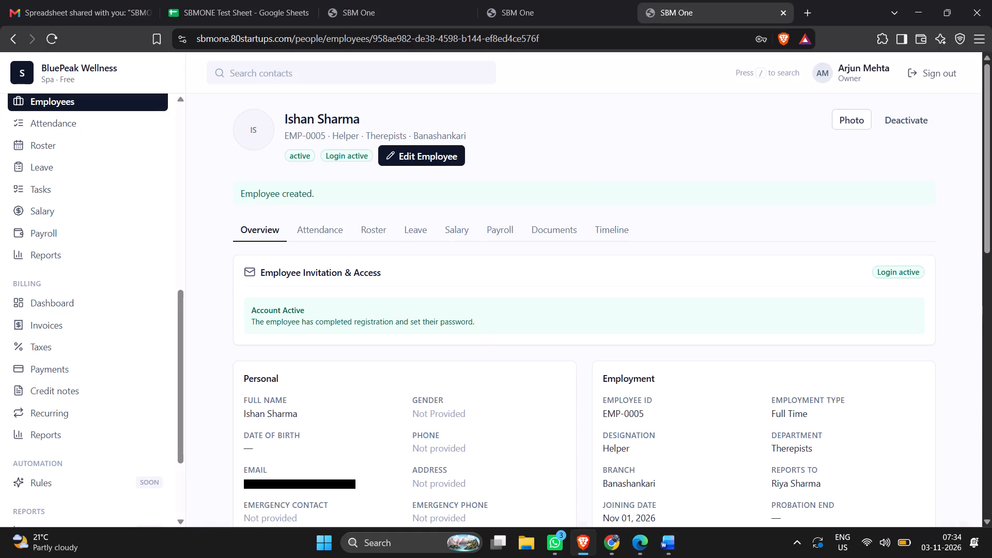
{"action": "left_click_drag", "start_coordinate": [479, 324], "coordinate": [222, 320]}
{"action": "key", "text": "ctrl+c"}
{"action": "key", "text": "alt+Tab"}
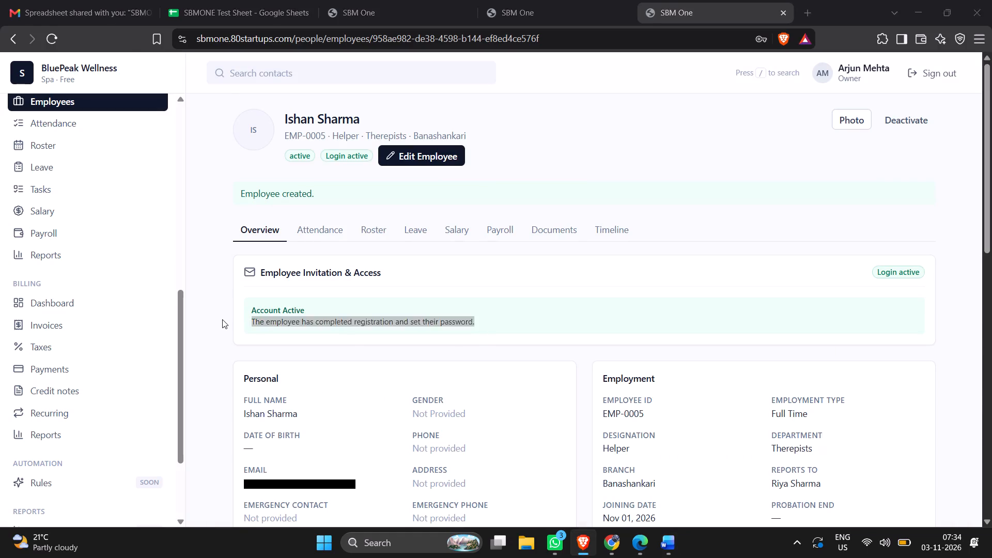
{"action": "type", "text": ", \""}
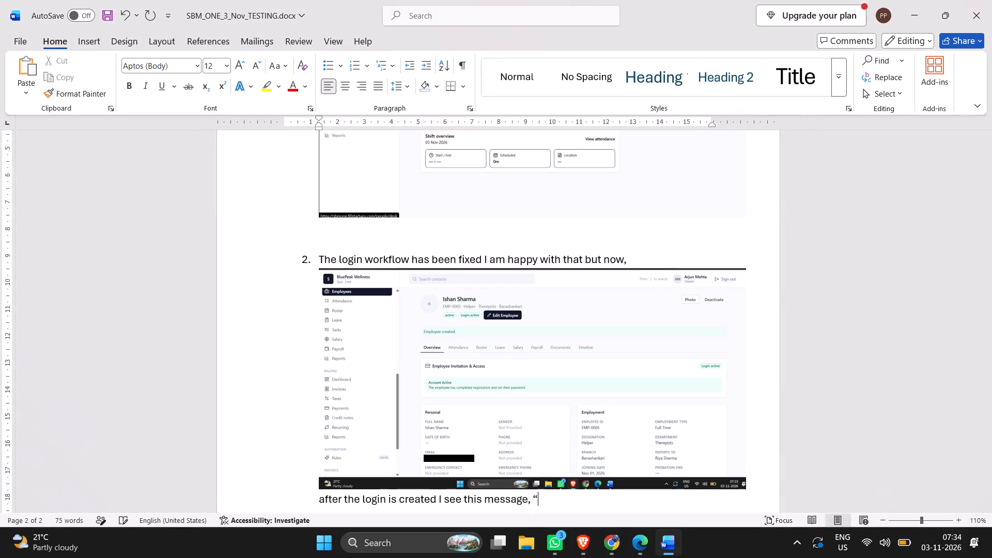
{"action": "key", "text": "ctrl+v"}
{"action": "key", "text": "shift+quotedbl"}
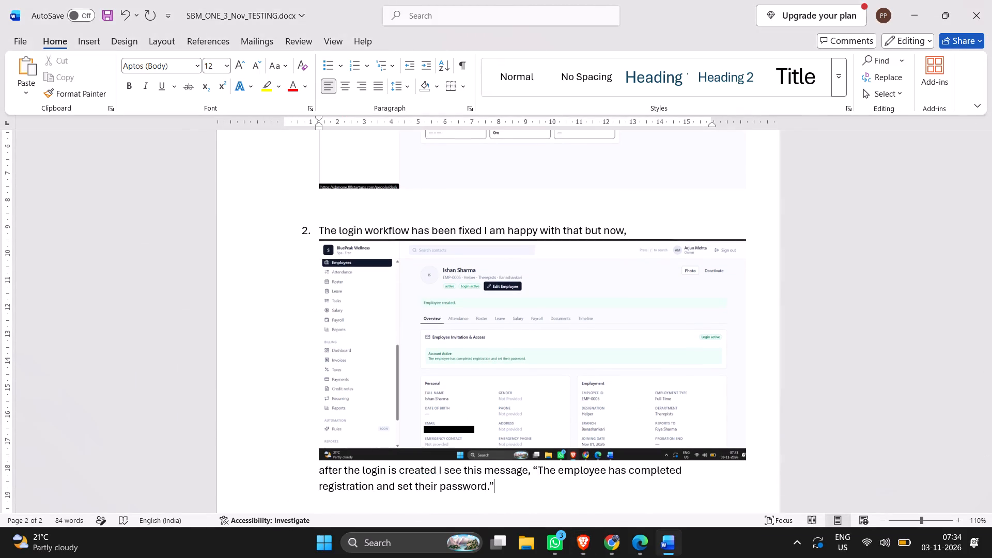
Continue the Word note with "Instead of this the message should be something like “Employee has been saved, login created.”".
{"action": "key", "text": "space"}
{"action": "type", "text": "insteas"}
{"action": "key", "text": "BackSpace"}
{"action": "type", "text": "d"}
{"action": "key", "text": "space"}
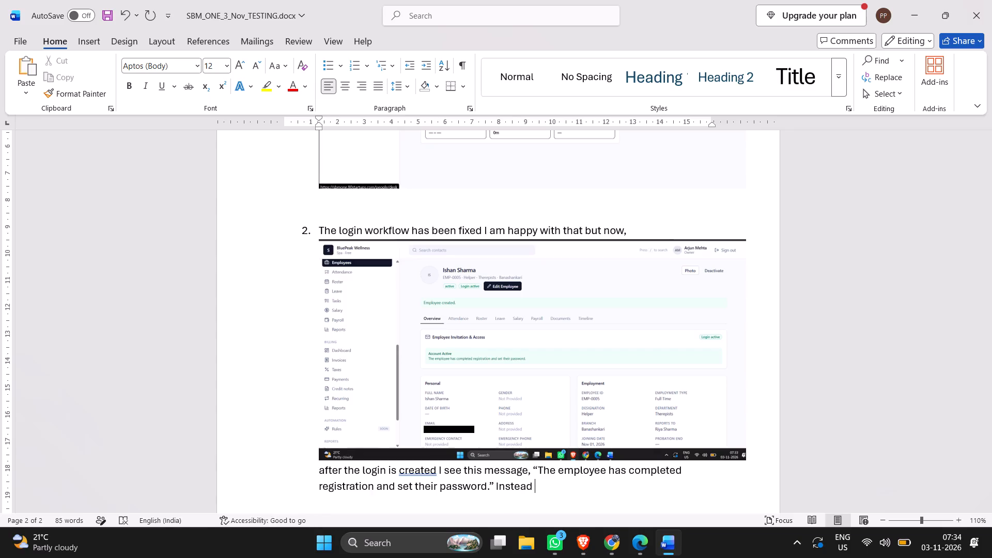
{"action": "type", "text": "of this the mes"}
{"action": "type", "text": "saf"}
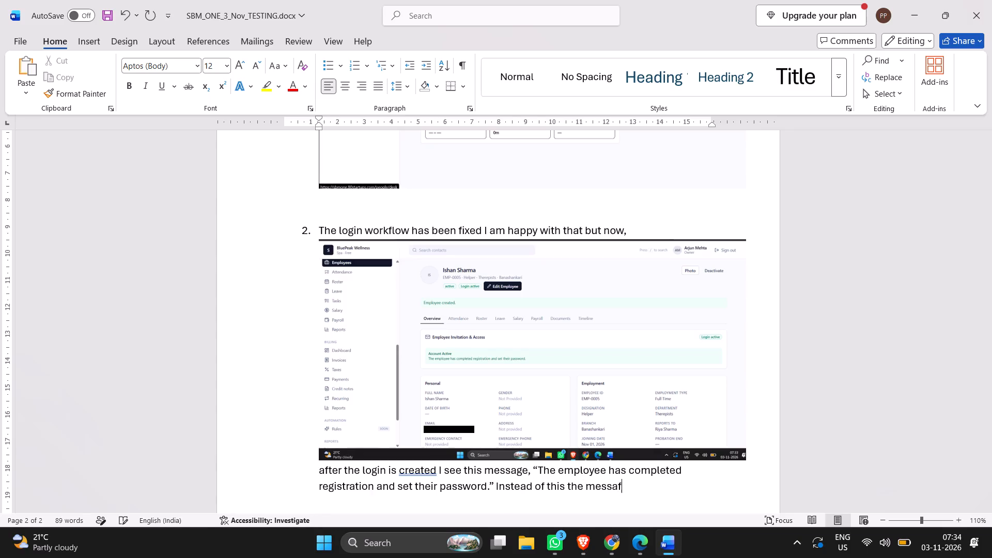
{"action": "key", "text": "BackSpace"}
{"action": "type", "text": "ge should be something like \""}
{"action": "key", "text": "shift+e"}
{"action": "type", "text": "mployee"}
{"action": "key", "text": "alt+Tab"}
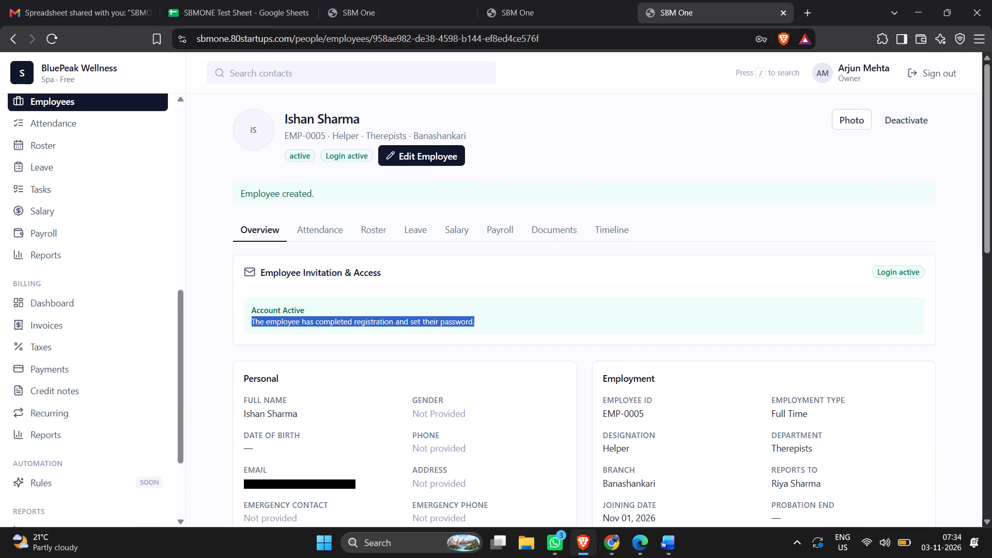
{"action": "key", "text": "alt+Tab"}
{"action": "key", "text": "space"}
{"action": "type", "text": "has been saved, login created."}
{"action": "key", "text": "alt+Tab"}
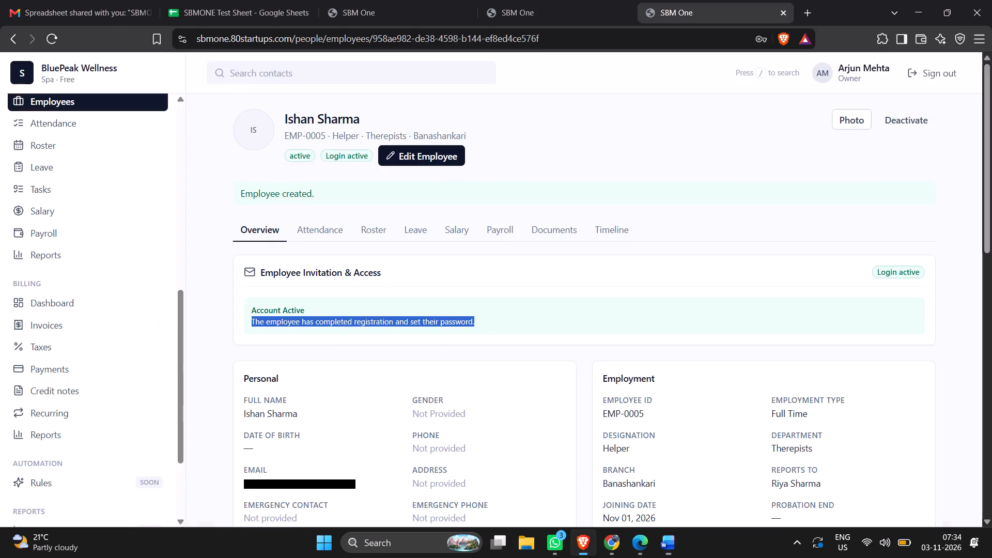
{"action": "key", "text": "alt+Tab"}
{"action": "key", "text": "shift+quotedbl"}
{"action": "key", "text": "alt+Tab"}
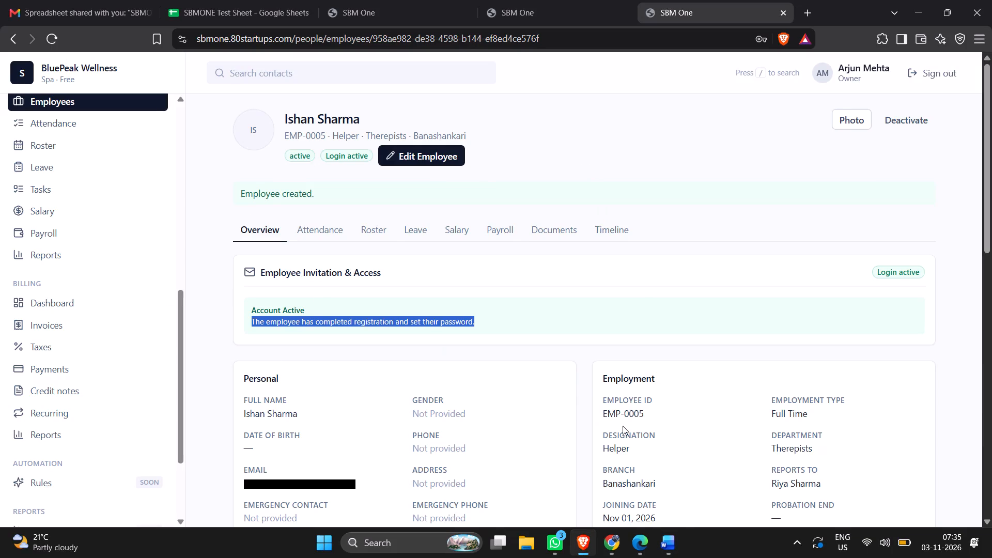
{"action": "key", "text": "alt+Tab"}
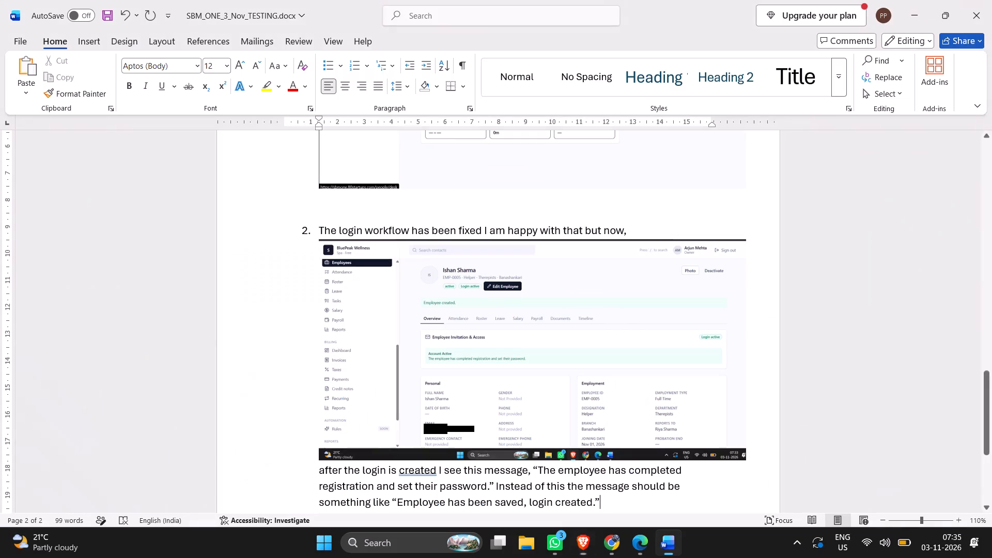
Look through the SBMONE Test Sheet in Brave and read leave application test case TC-07.01's title, preconditions, test steps and expected result.
{"action": "scroll", "coordinate": [614, 428], "scroll_direction": "down", "scroll_amount": 6}
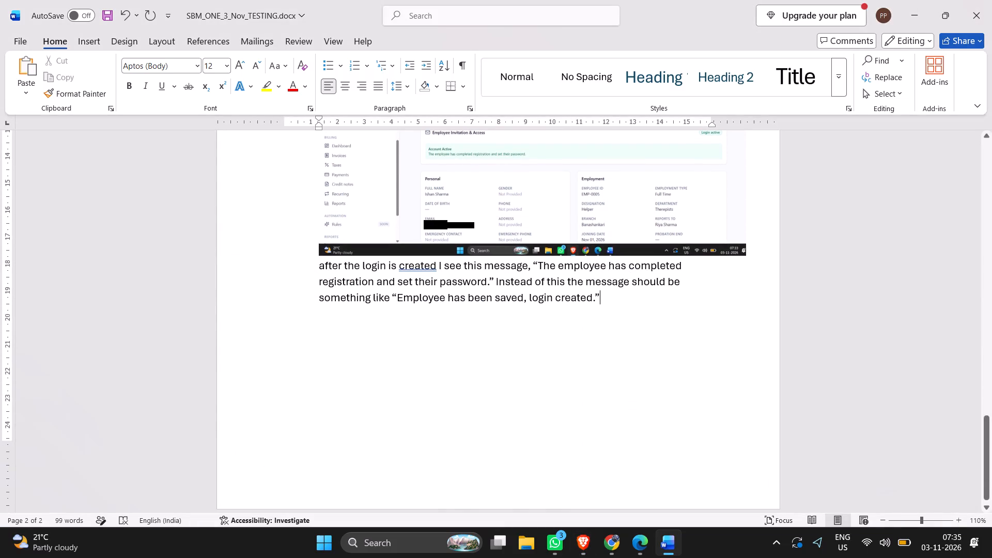
{"action": "key", "text": "alt+Tab"}
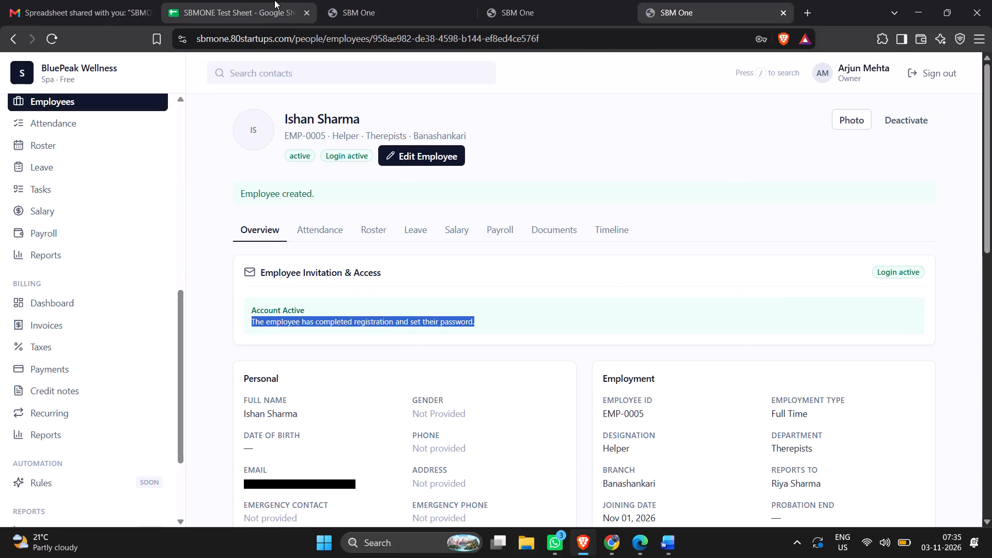
{"action": "left_click", "coordinate": [274, 0]}
{"action": "scroll", "coordinate": [388, 213], "scroll_direction": "up", "scroll_amount": 20}
{"action": "scroll", "coordinate": [388, 213], "scroll_direction": "up", "scroll_amount": 11}
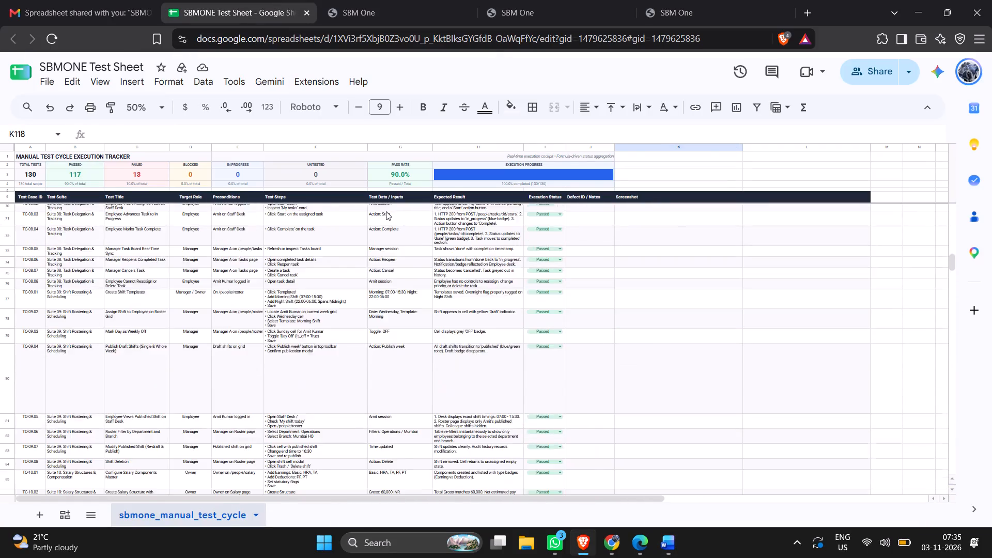
{"action": "scroll", "coordinate": [386, 211], "scroll_direction": "up", "scroll_amount": 12}
{"action": "scroll", "coordinate": [385, 211], "scroll_direction": "up", "scroll_amount": 20}
{"action": "scroll", "coordinate": [385, 211], "scroll_direction": "up", "scroll_amount": 19}
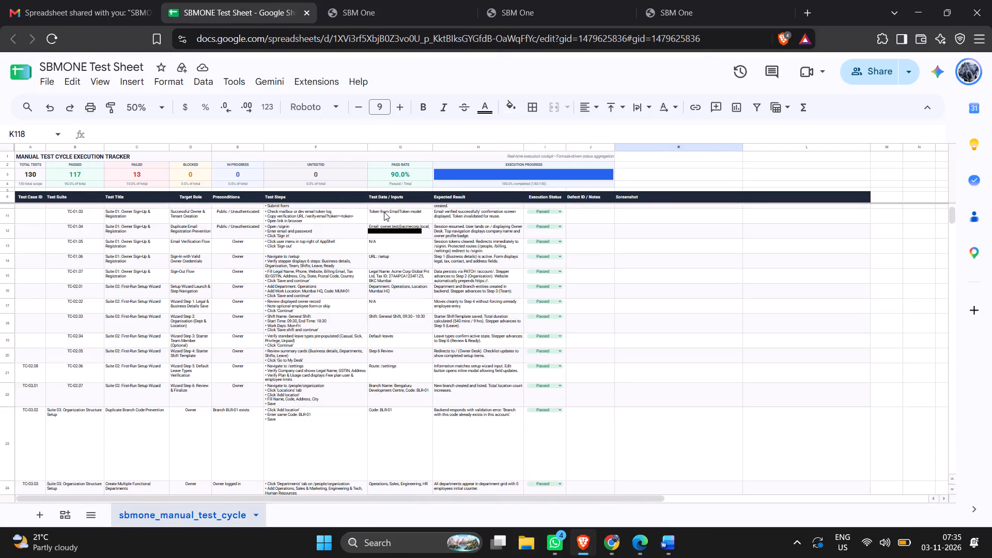
{"action": "scroll", "coordinate": [384, 212], "scroll_direction": "up", "scroll_amount": 19}
{"action": "scroll", "coordinate": [383, 212], "scroll_direction": "down", "scroll_amount": 20}
{"action": "scroll", "coordinate": [383, 212], "scroll_direction": "down", "scroll_amount": 1}
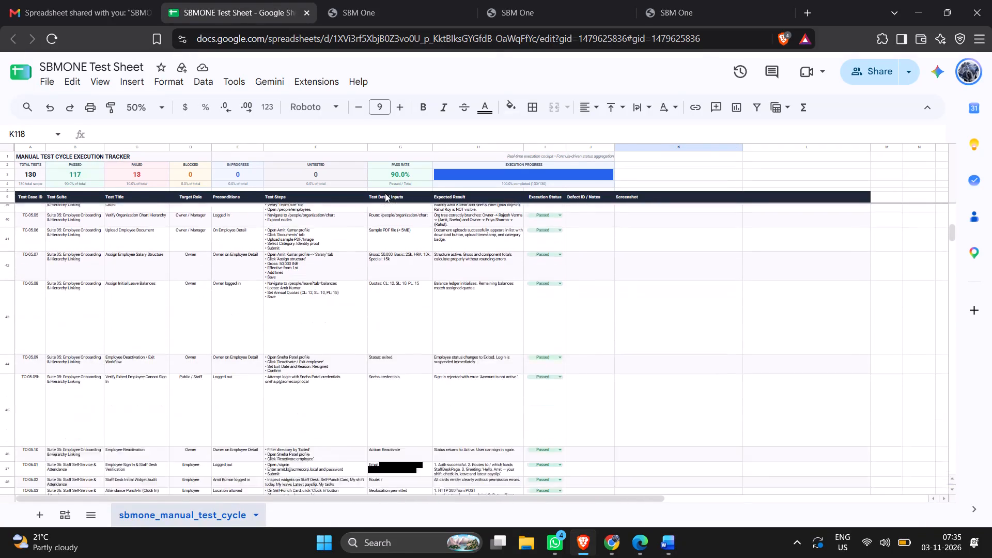
{"action": "scroll", "coordinate": [385, 193], "scroll_direction": "down", "scroll_amount": 15}
{"action": "scroll", "coordinate": [384, 193], "scroll_direction": "up", "scroll_amount": 4}
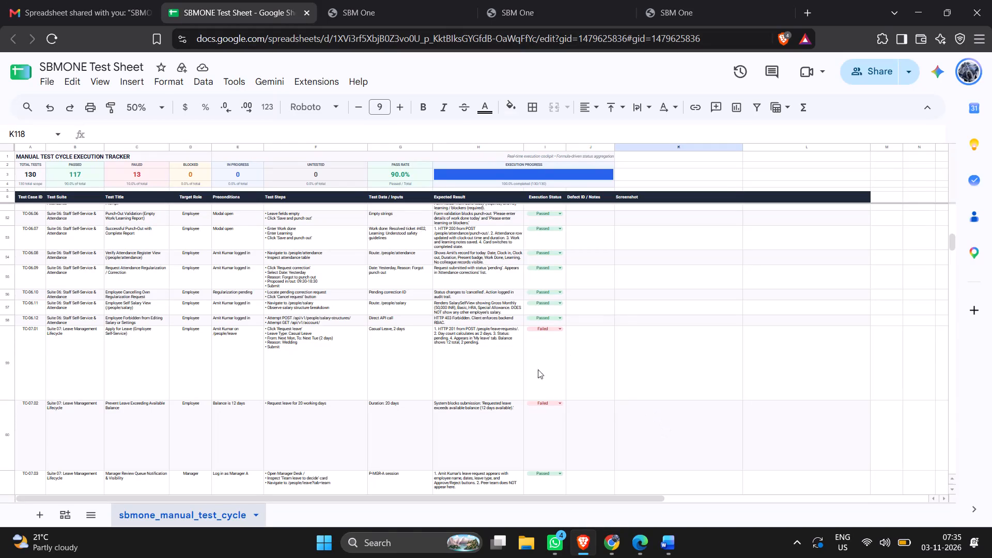
{"action": "left_click", "coordinate": [63, 333]}
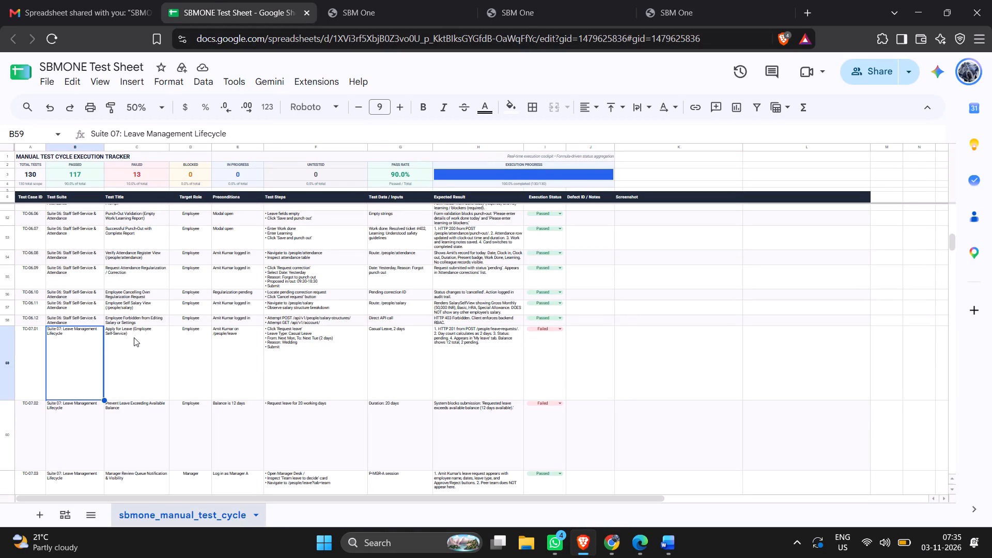
{"action": "left_click", "coordinate": [134, 337]}
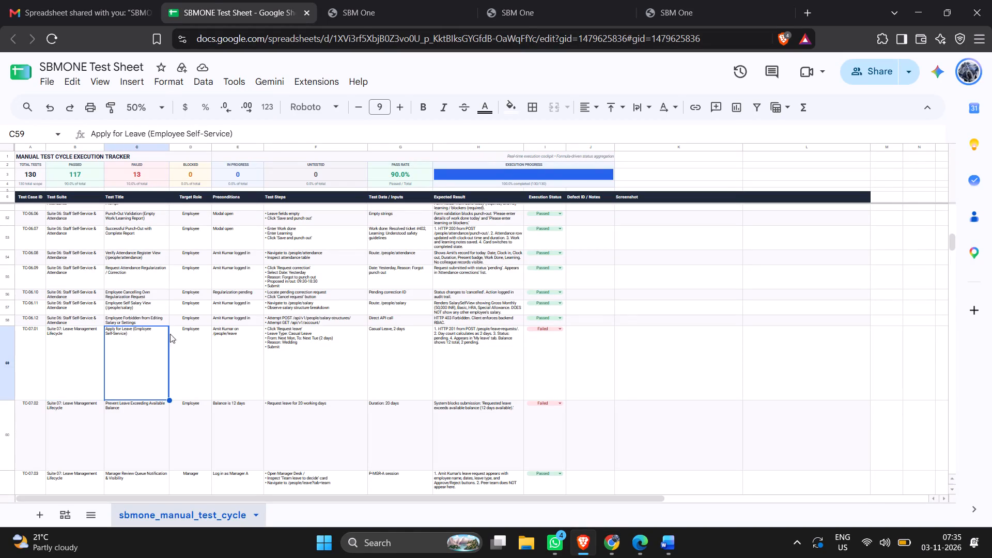
{"action": "left_click", "coordinate": [243, 343]}
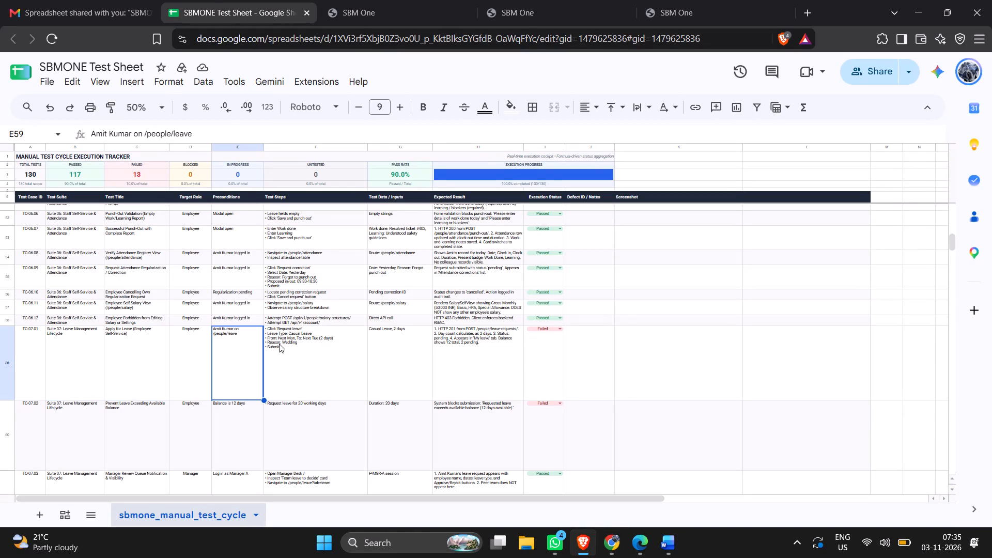
{"action": "left_click", "coordinate": [292, 347]}
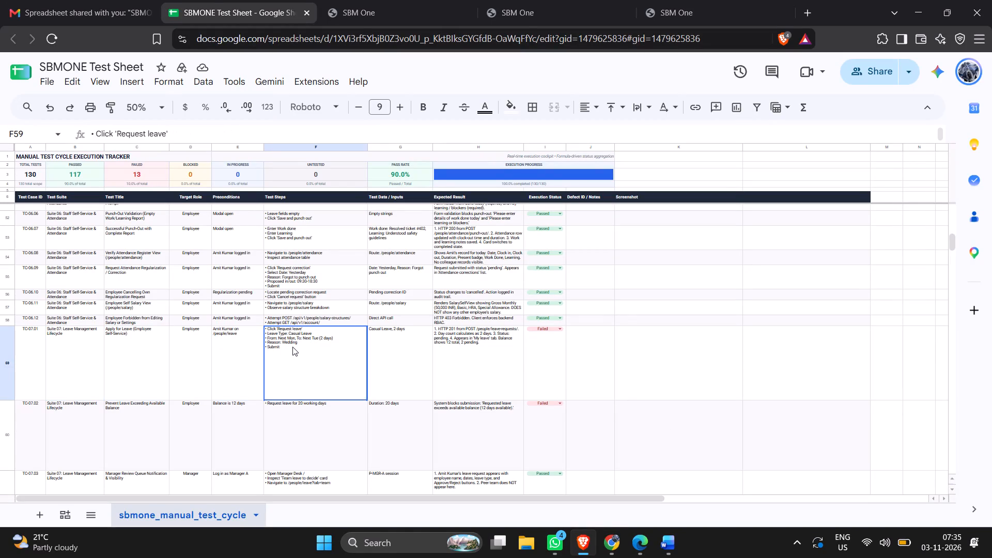
{"action": "left_click", "coordinate": [453, 353]}
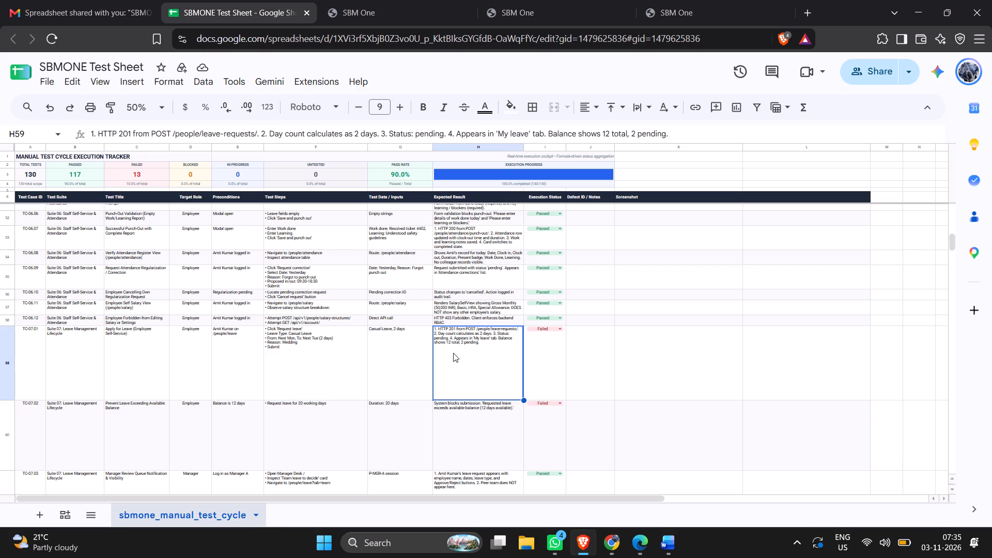
Switch to the staff member's SBM One session in Edge and start a leave request with leave type Casual Leave.
{"action": "left_click", "coordinate": [635, 545]}
{"action": "left_click", "coordinate": [583, 504]}
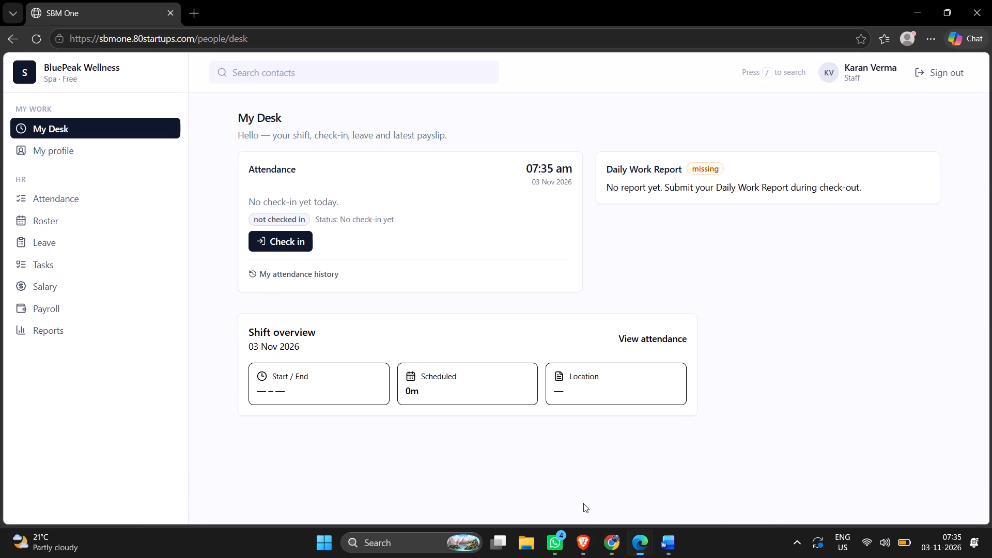
{"action": "left_click", "coordinate": [86, 244]}
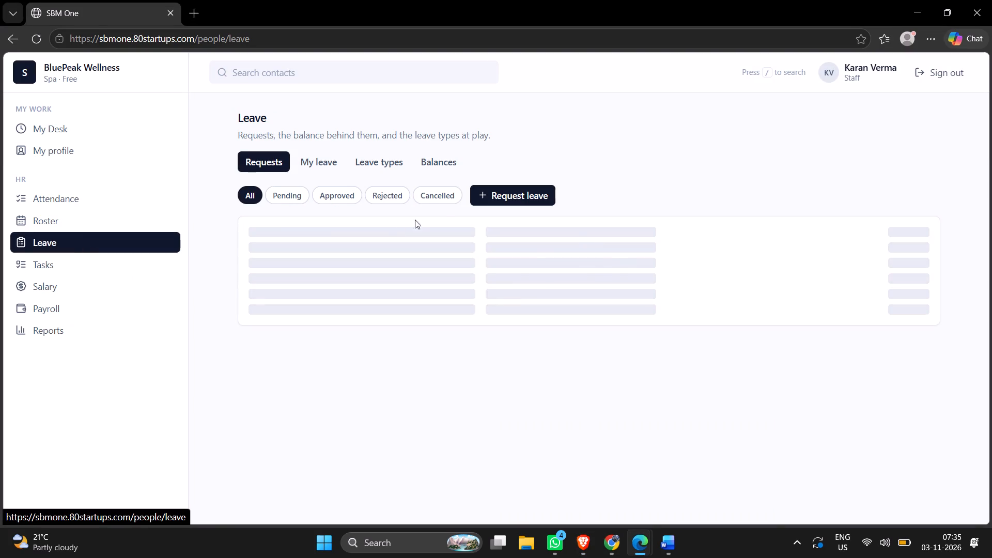
{"action": "left_click", "coordinate": [478, 198]}
{"action": "left_click", "coordinate": [428, 238]}
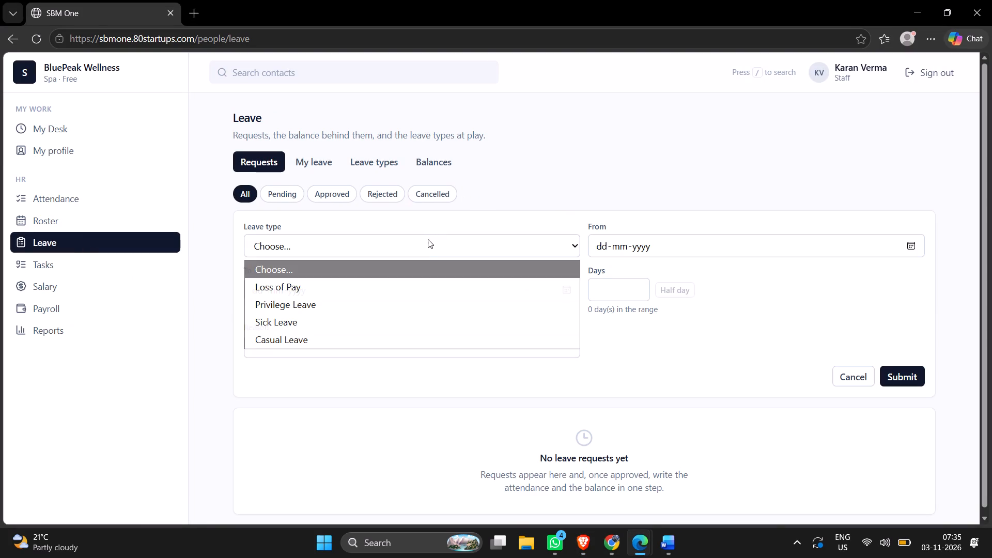
{"action": "left_click", "coordinate": [420, 328]}
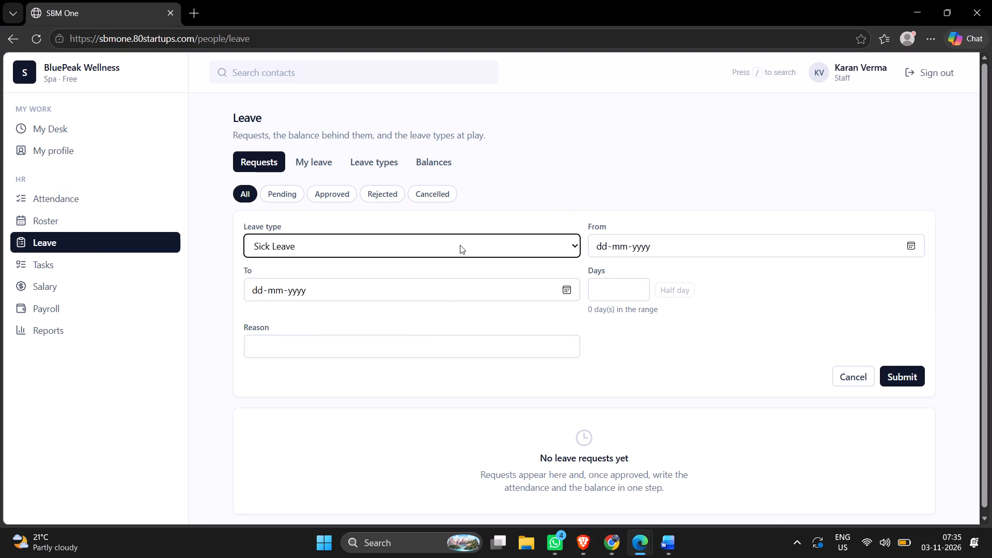
{"action": "left_click", "coordinate": [460, 245]}
{"action": "left_click", "coordinate": [441, 347]}
Set the leave request's dates from 04-11-2026 to 07-11-2026.
{"action": "left_click", "coordinate": [645, 253]}
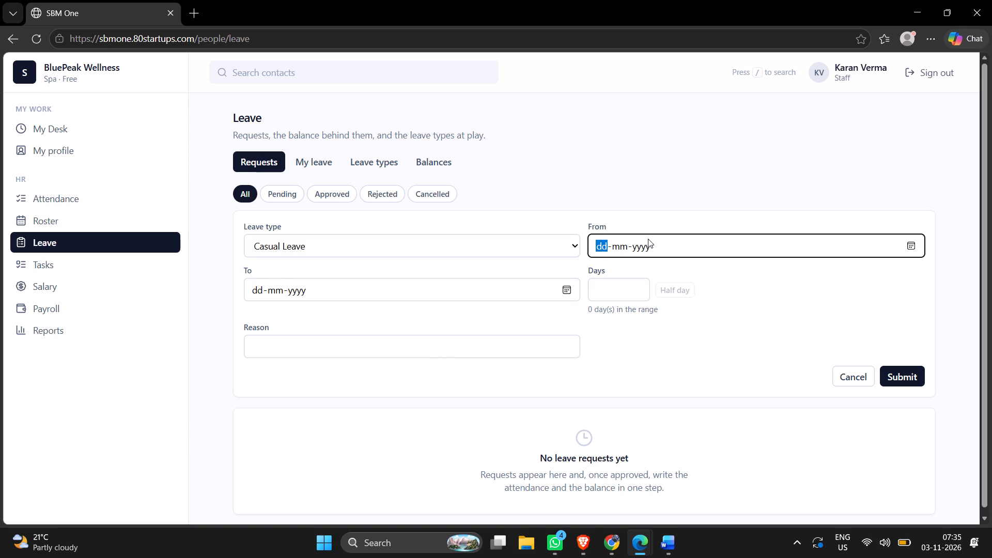
{"action": "left_click", "coordinate": [648, 239]}
{"action": "left_click", "coordinate": [650, 244]}
{"action": "left_click", "coordinate": [901, 242]}
{"action": "left_click", "coordinate": [910, 245]}
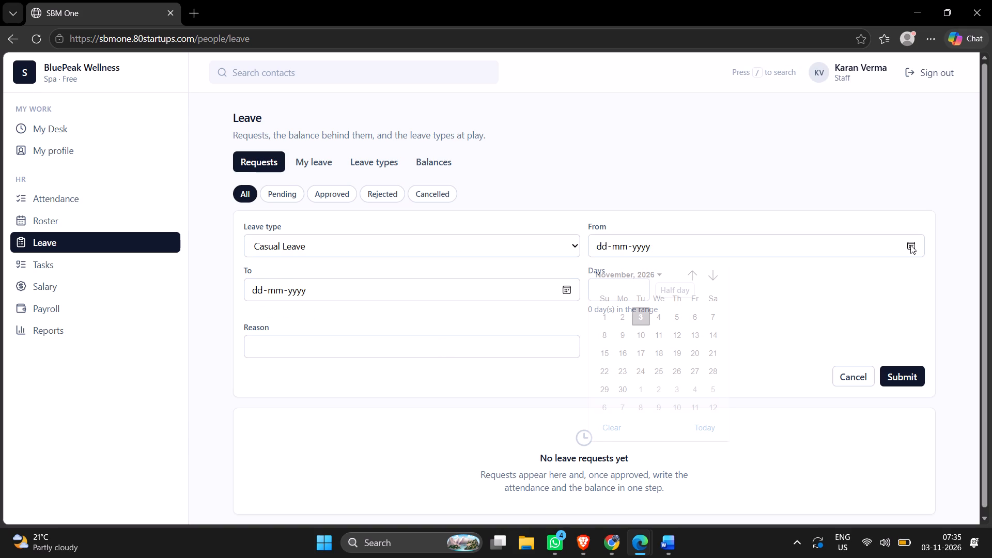
{"action": "left_click", "coordinate": [659, 315]}
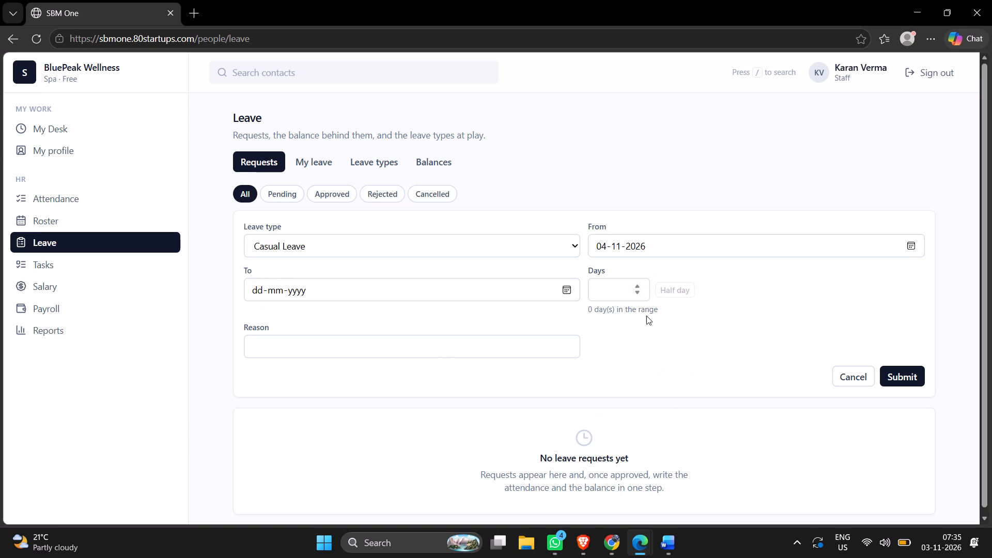
{"action": "left_click", "coordinate": [569, 288]}
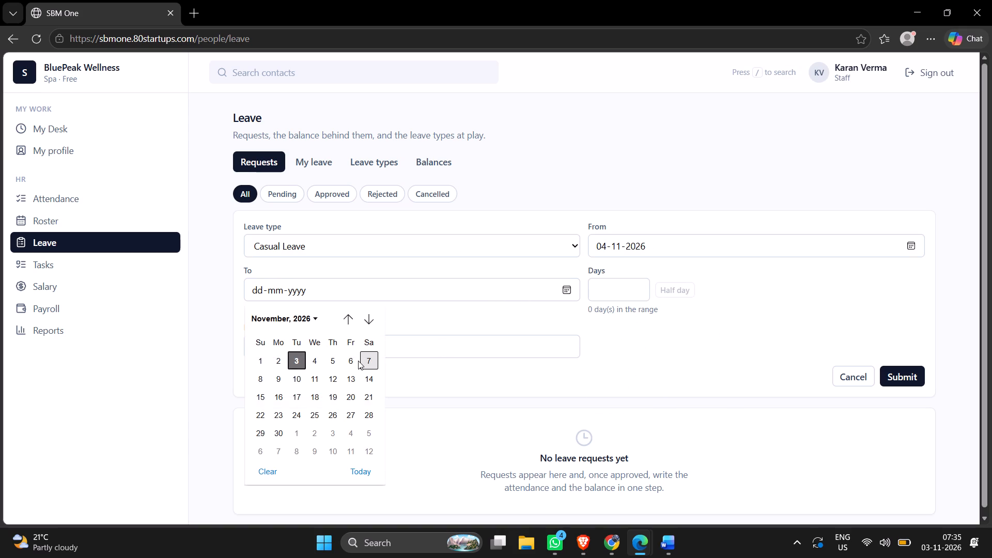
{"action": "left_click", "coordinate": [373, 360]}
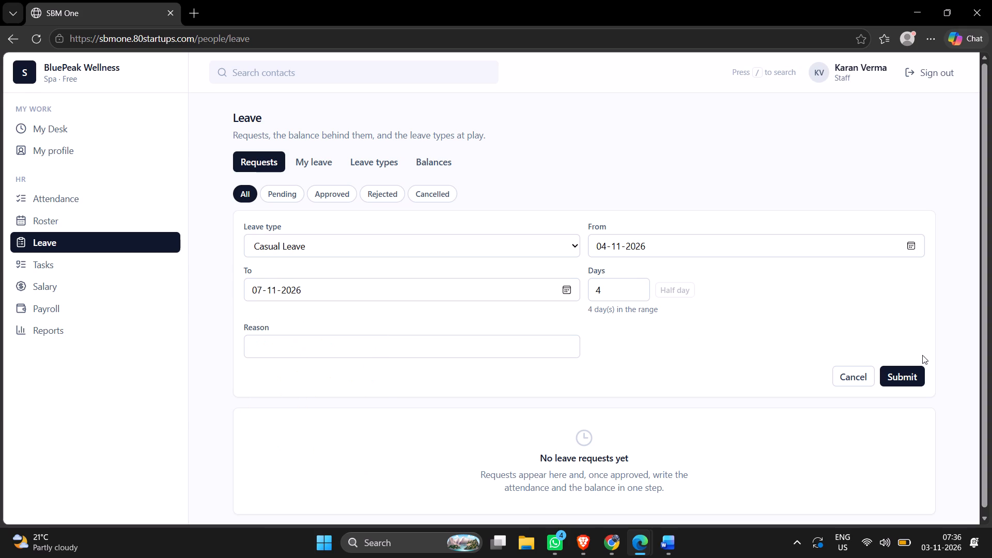
Enter "Visiting Home" as the reason and submit the leave request.
{"action": "left_click", "coordinate": [911, 370]}
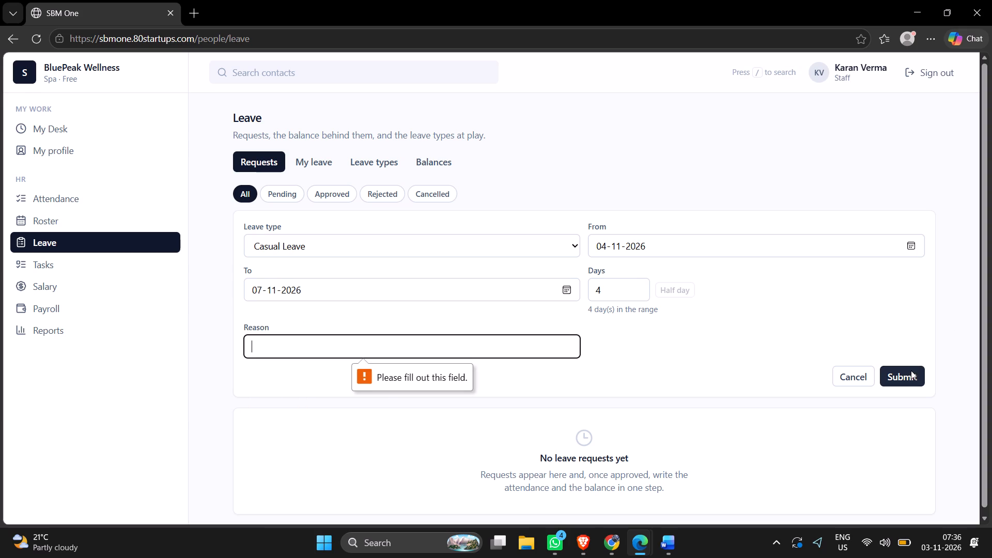
{"action": "left_click", "coordinate": [448, 349]}
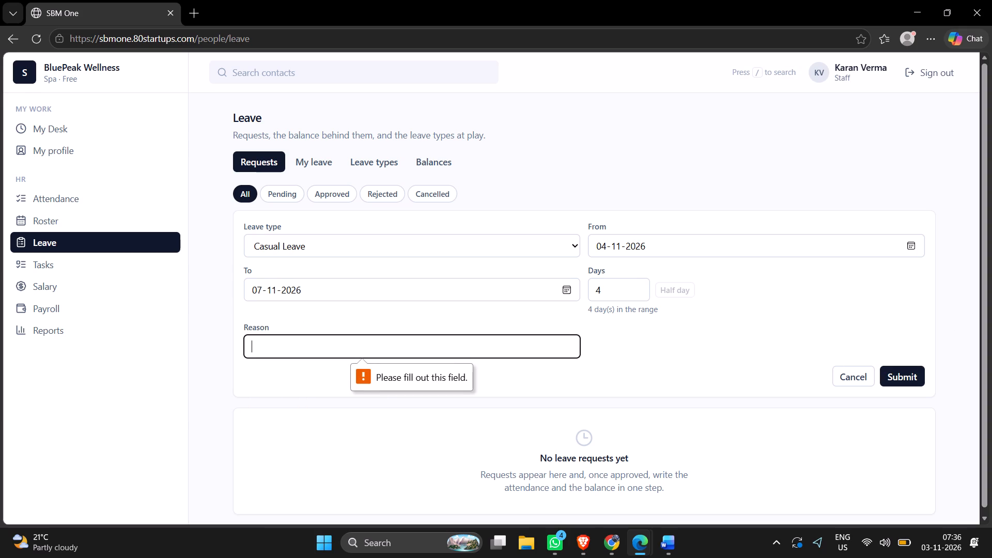
{"action": "type", "text": "Visiting Home"}
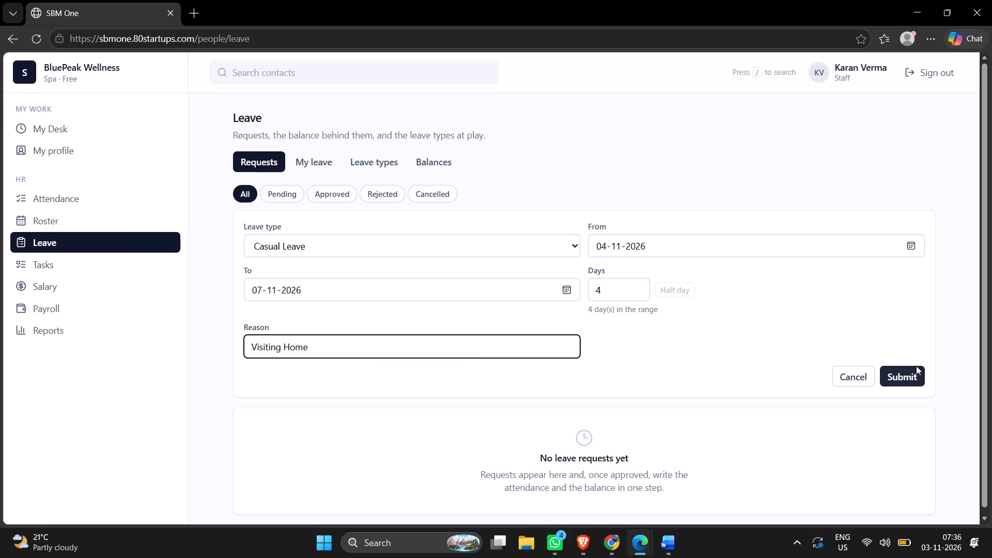
{"action": "left_click", "coordinate": [904, 379]}
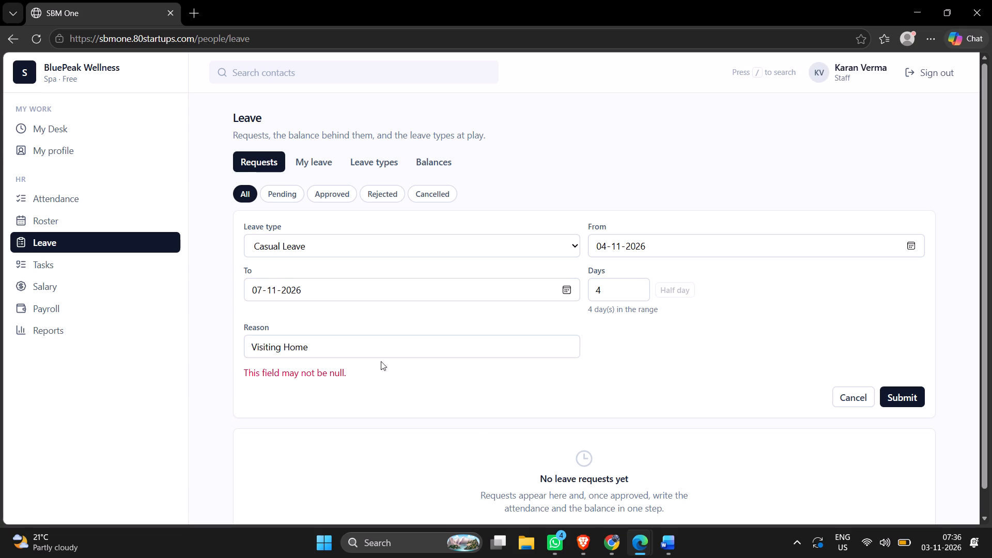
{"action": "left_click", "coordinate": [376, 340]}
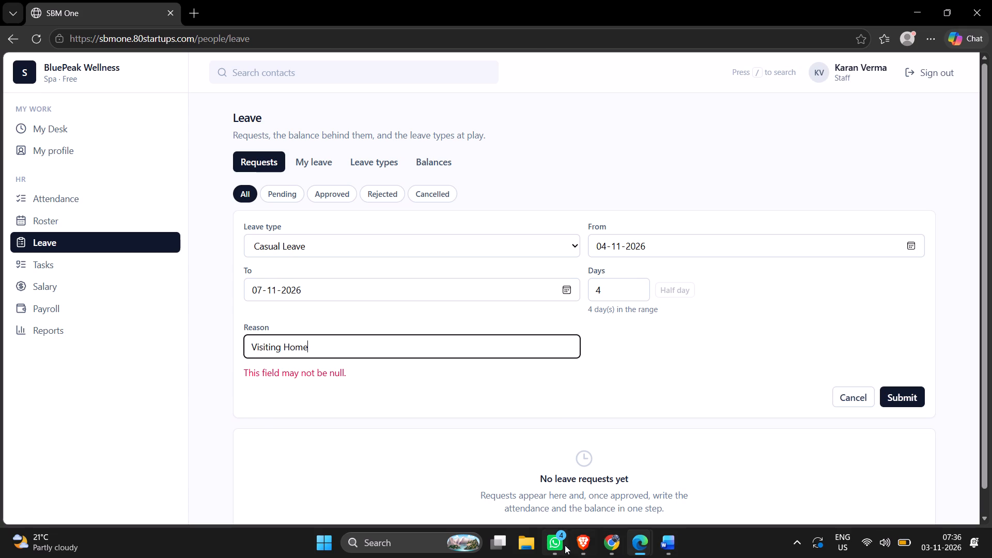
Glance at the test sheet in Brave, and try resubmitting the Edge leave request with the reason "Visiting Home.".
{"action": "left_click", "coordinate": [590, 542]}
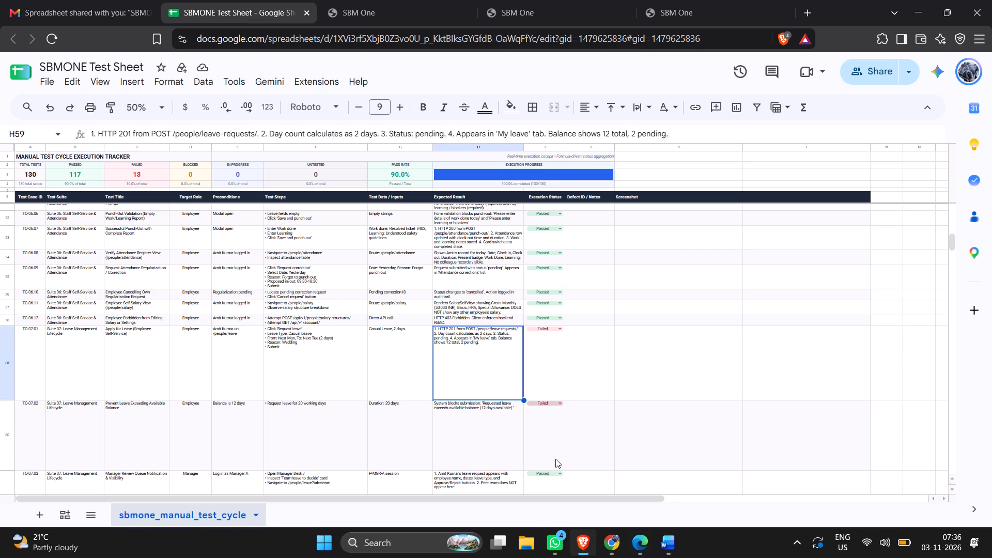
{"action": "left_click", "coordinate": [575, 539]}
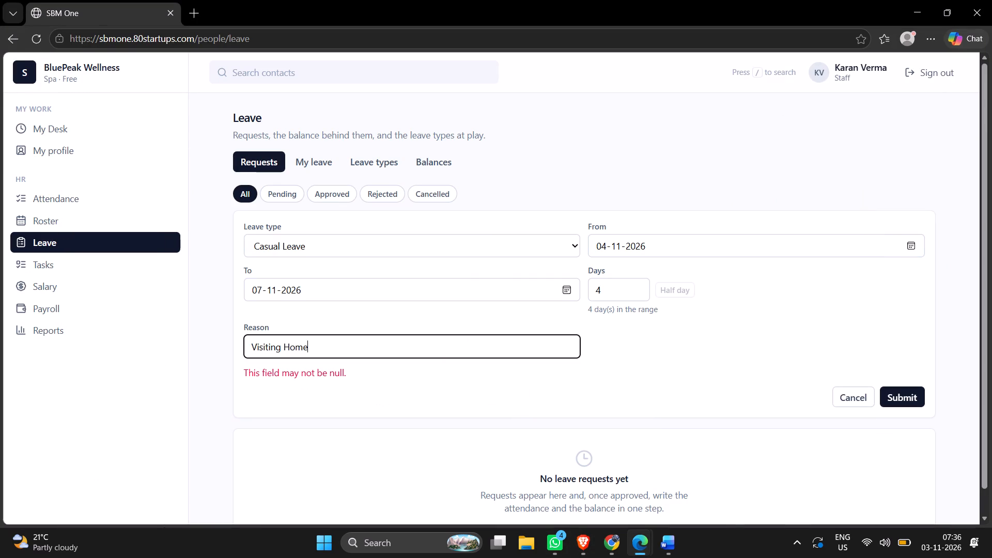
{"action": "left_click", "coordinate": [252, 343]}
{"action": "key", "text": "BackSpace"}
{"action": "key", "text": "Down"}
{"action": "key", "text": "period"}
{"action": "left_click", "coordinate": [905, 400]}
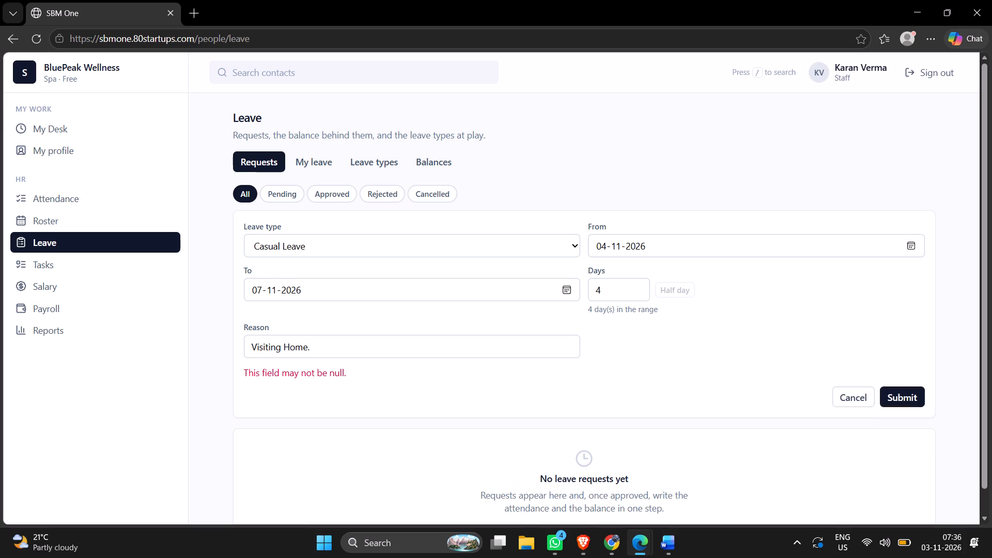
Extend the reason to "Visiting Home on the account of some personal business." and resubmit the leave request.
{"action": "left_click", "coordinate": [392, 355]}
{"action": "key", "text": "BackSpace"}
{"action": "key", "text": "space"}
{"action": "type", "text": "in"}
{"action": "key", "text": "BackSpace"}
{"action": "key", "text": "BackSpace"}
{"action": "type", "text": "on the account of some persona"}
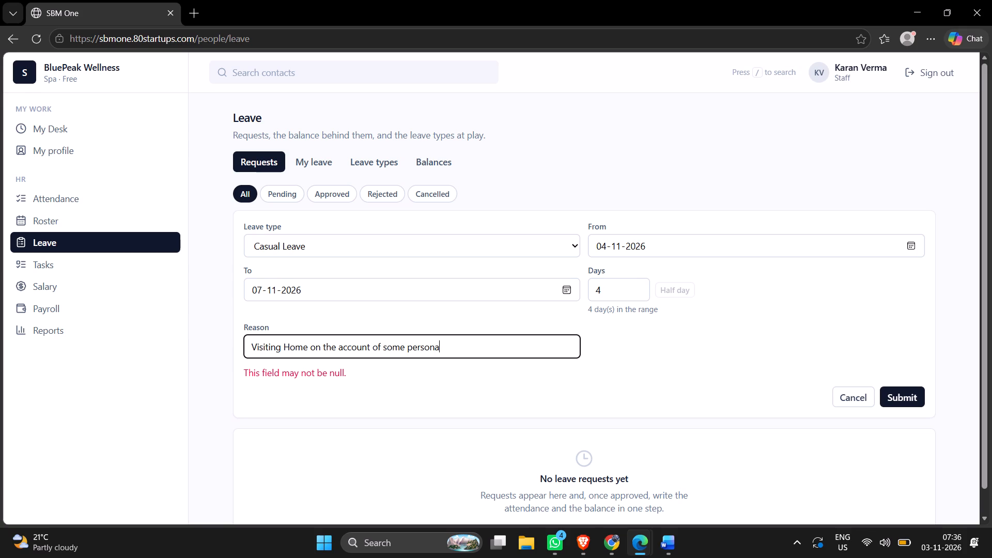
{"action": "type", "text": "l busie"}
{"action": "key", "text": "BackSpace"}
{"action": "type", "text": "ness."}
{"action": "scroll", "coordinate": [392, 355], "scroll_direction": "up", "scroll_amount": 1}
{"action": "left_click", "coordinate": [914, 400]}
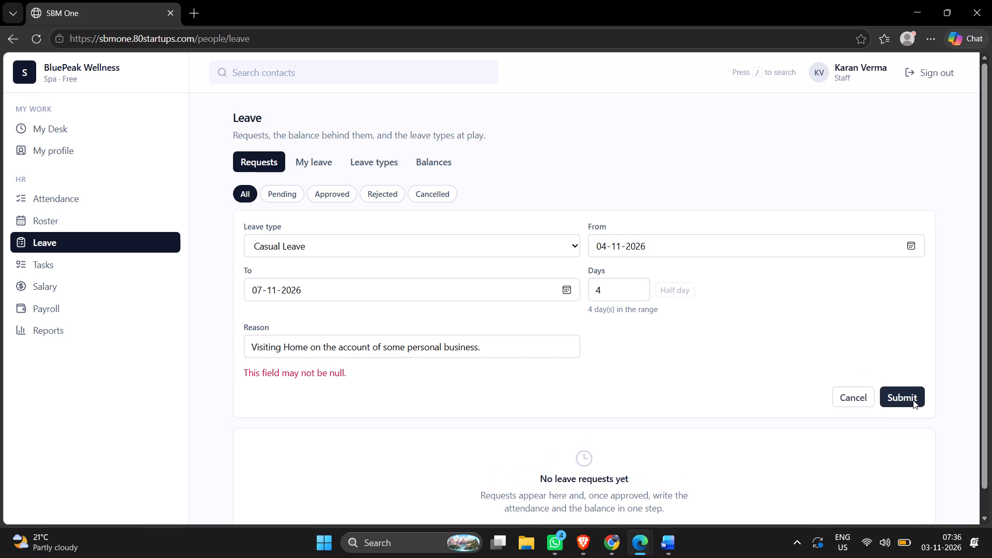
Capture a screenshot of the whole leave request page, including the filled-in form and its error message.
{"action": "key", "text": "shift+super+s"}
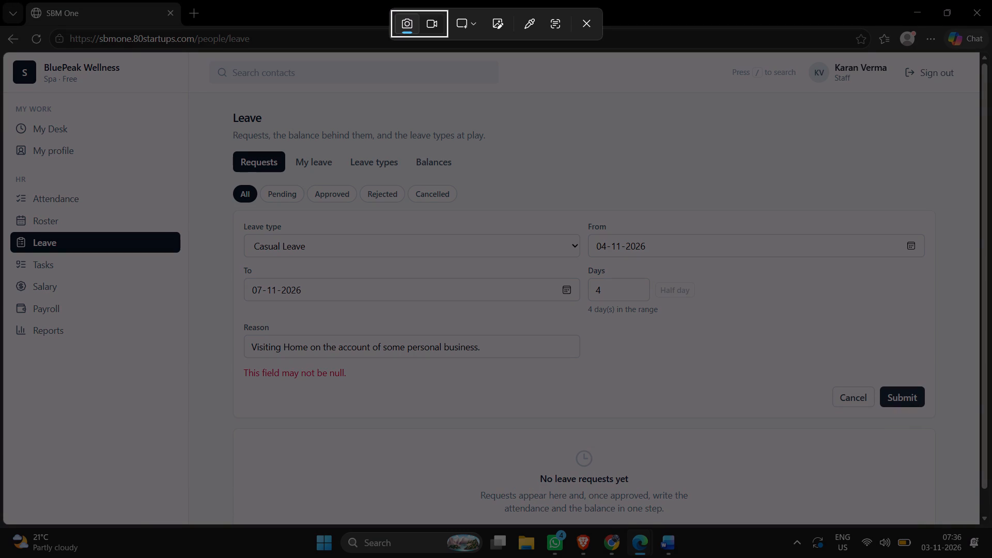
{"action": "left_click_drag", "start_coordinate": [980, 53], "coordinate": [5, 524]}
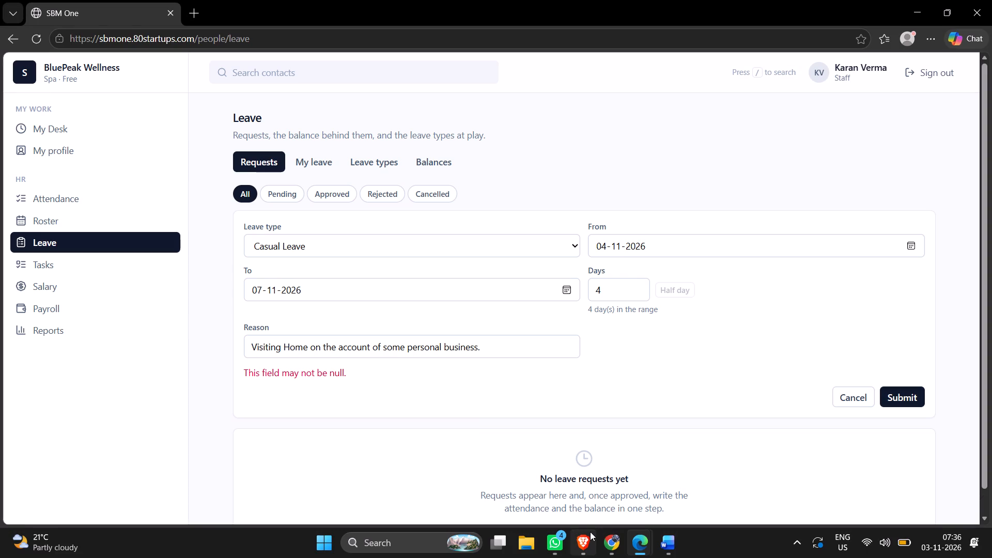
Switch to the Word testing document and start numbered item 3 at the top of a new page.
{"action": "left_click", "coordinate": [588, 534]}
{"action": "left_click", "coordinate": [644, 538]}
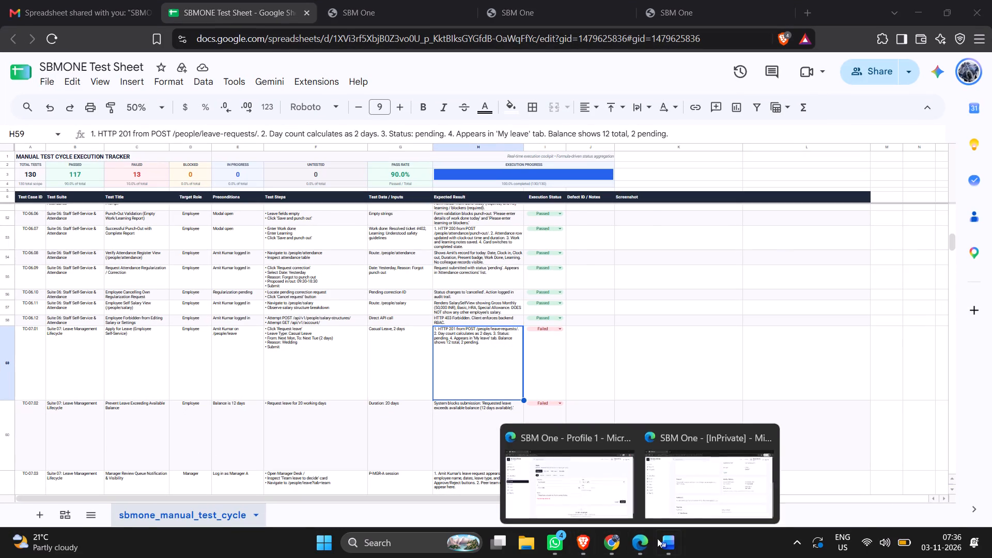
{"action": "left_click", "coordinate": [664, 541]}
{"action": "key", "text": "Return"}
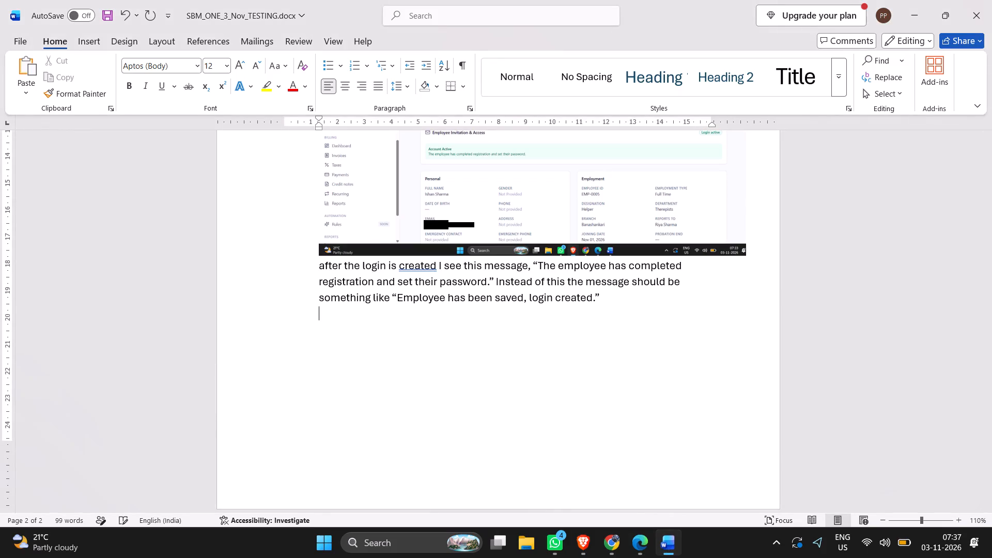
{"action": "type", "text": "3."}
{"action": "key", "text": "space"}
{"action": "key", "text": "BackSpace"}
{"action": "key", "text": "BackSpace"}
{"action": "key", "text": "Return"}
{"action": "key", "text": "Return"}
{"action": "key", "text": "Return"}
{"action": "key", "text": "Return"}
{"action": "key", "text": "Return"}
{"action": "scroll", "coordinate": [655, 400], "scroll_direction": "down", "scroll_amount": 1}
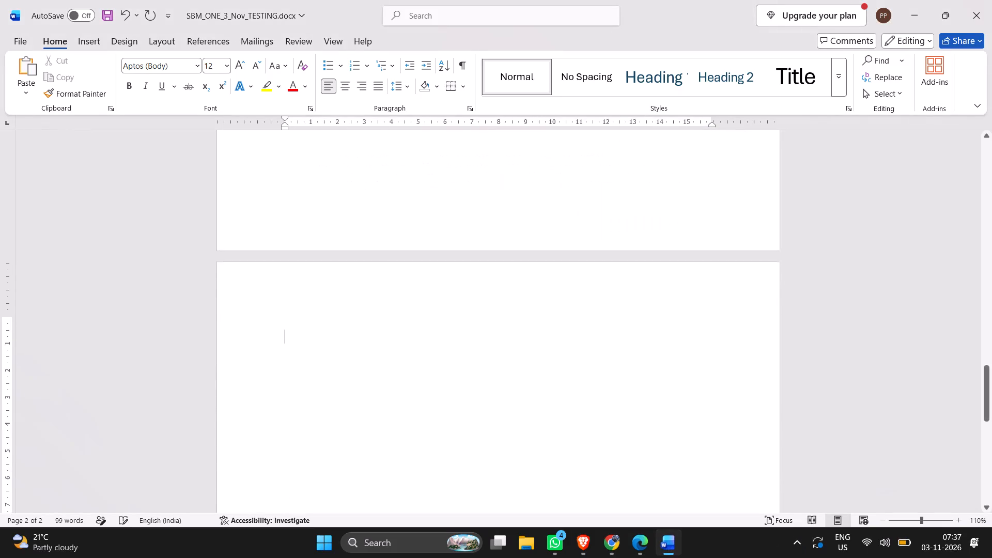
{"action": "scroll", "coordinate": [655, 400], "scroll_direction": "down", "scroll_amount": 1}
{"action": "type", "text": "3."}
{"action": "key", "text": "space"}
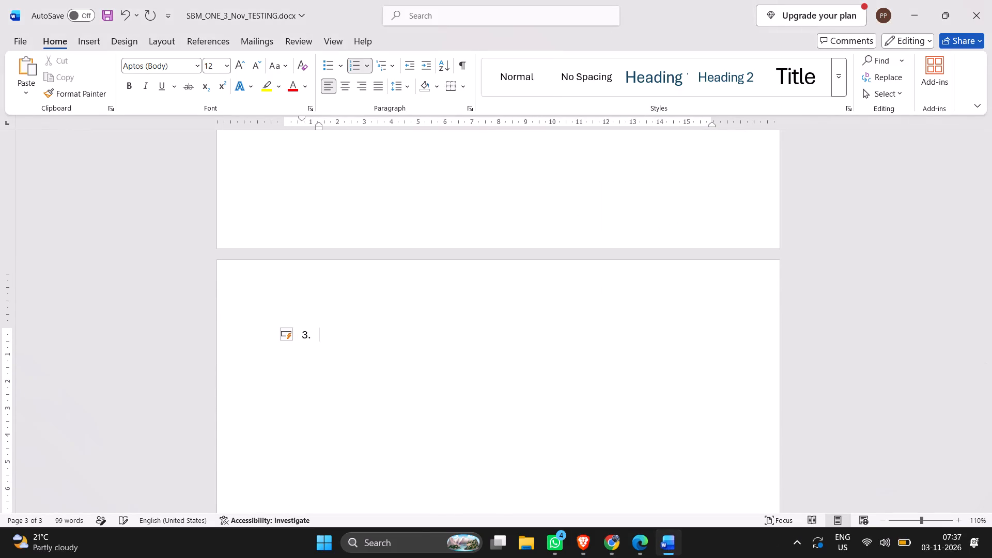
Write "While applying for leave this is the issue we have" as the text of item 3.
{"action": "key", "text": "ctrl+v"}
{"action": "key", "text": "ctrl+z"}
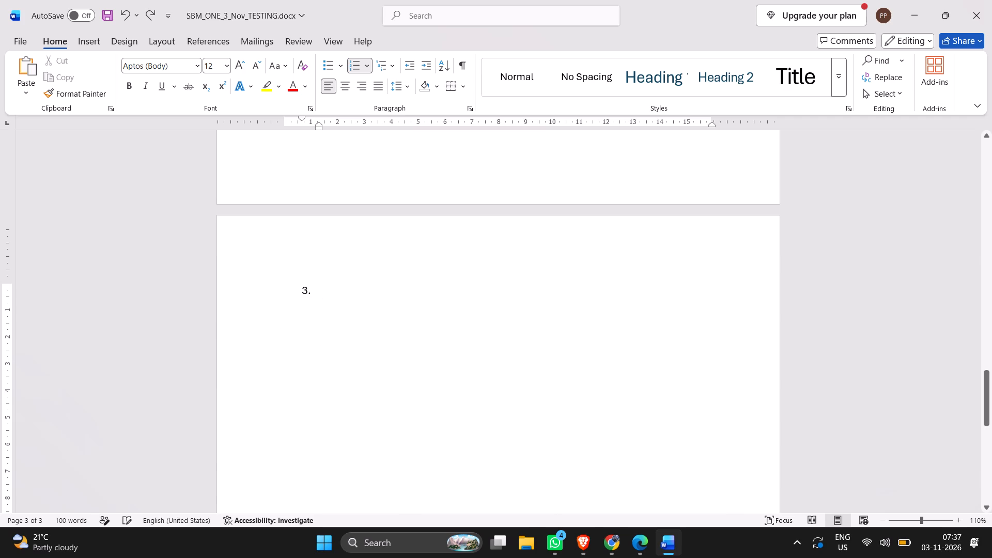
{"action": "type", "text": "whi;"}
{"action": "key", "text": "BackSpace"}
{"action": "type", "text": "le applying fr"}
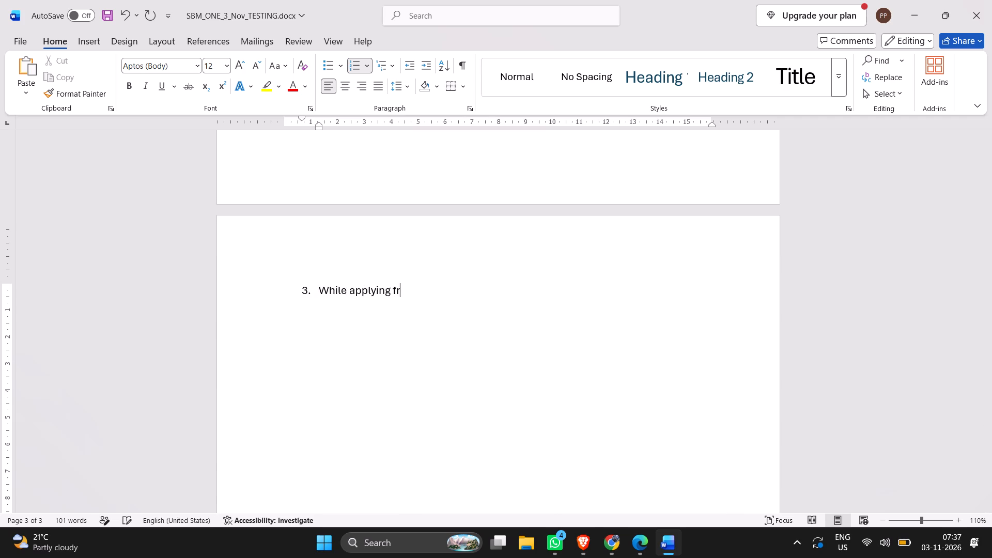
{"action": "key", "text": "BackSpace"}
{"action": "type", "text": "or lra"}
{"action": "key", "text": "BackSpace"}
{"action": "key", "text": "BackSpace"}
{"action": "type", "text": "eave this is the issue we have"}
{"action": "key", "text": "space"}
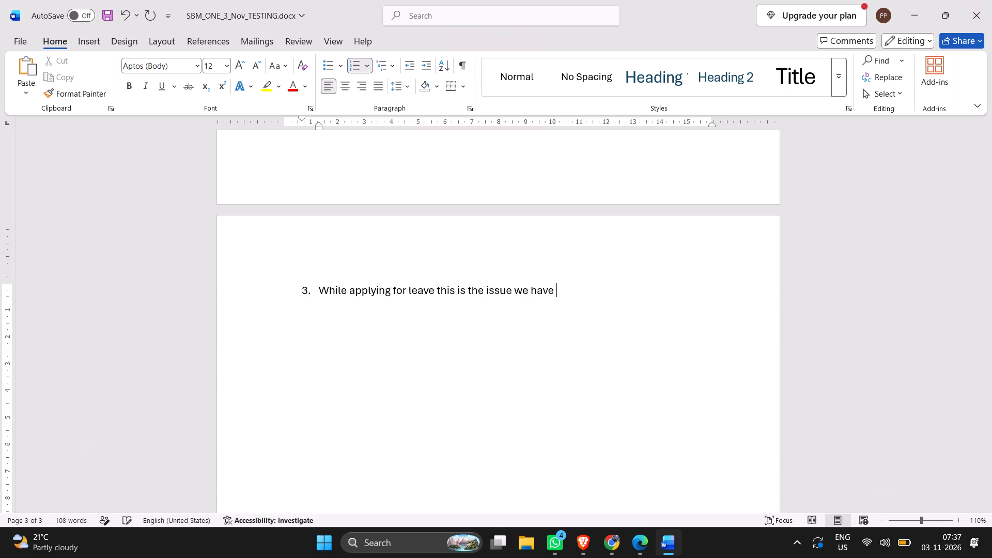
Insert the leave request screenshot on a new line under item 3's text and start another line below it.
{"action": "key", "text": "shift+Return"}
{"action": "key", "text": "ctrl+v"}
{"action": "key", "text": "shift+Return"}
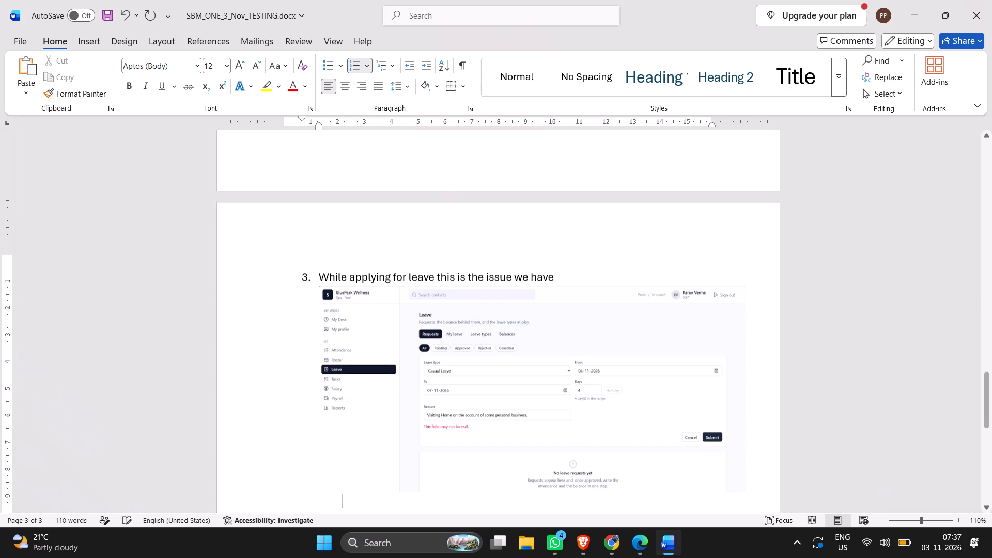
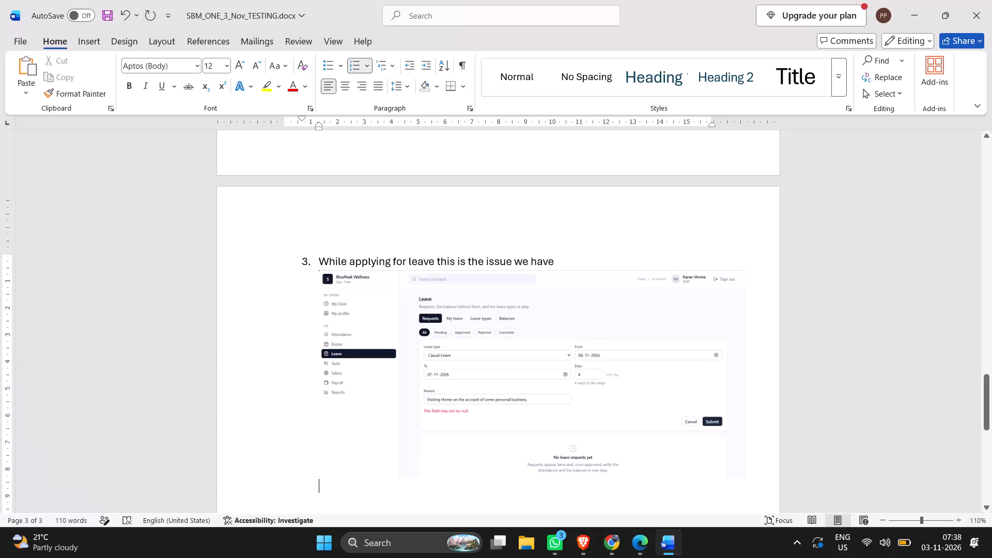
Write "this is from the staff side" on the line below the leave request screenshot.
{"action": "type", "text": "this is from the staff side"}
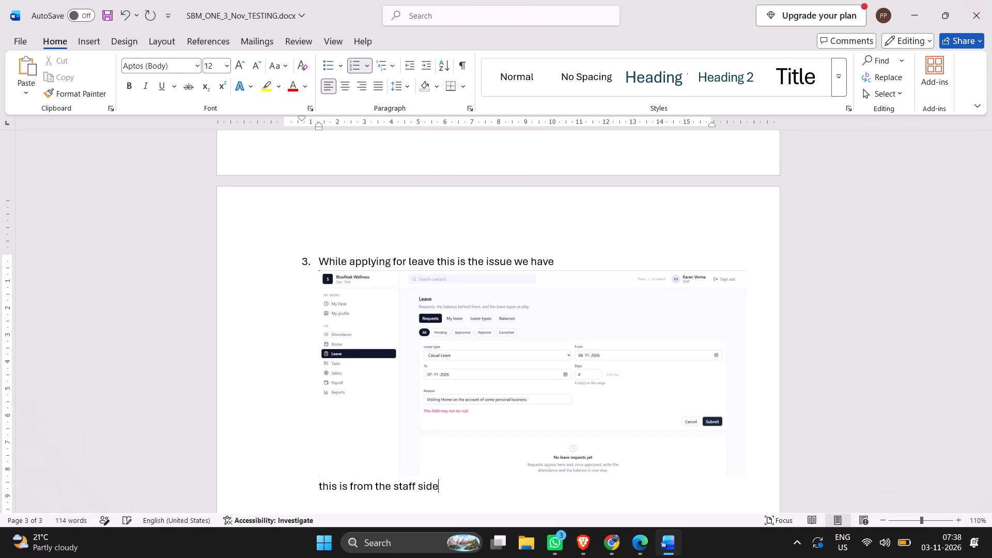
Switch to the manager's SBM One session in Chrome and open the Leave page.
{"action": "left_click", "coordinate": [609, 547]}
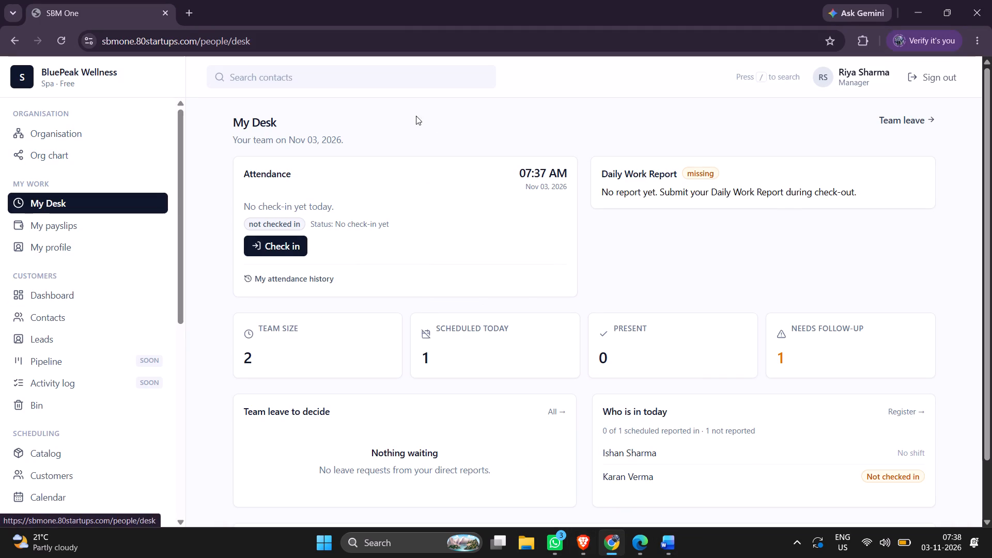
{"action": "scroll", "coordinate": [36, 312], "scroll_direction": "down", "scroll_amount": 3}
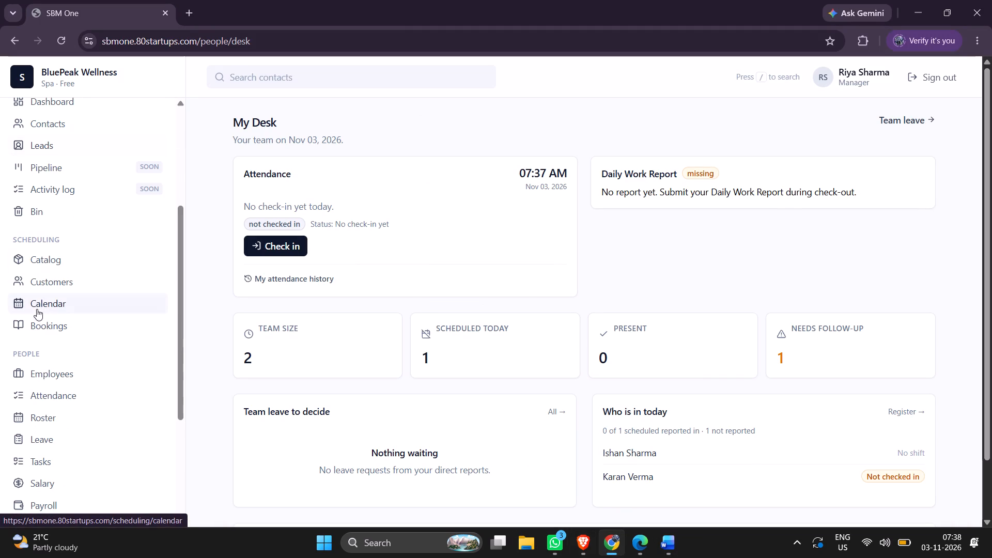
{"action": "left_click", "coordinate": [50, 451]}
{"action": "left_click", "coordinate": [52, 440]}
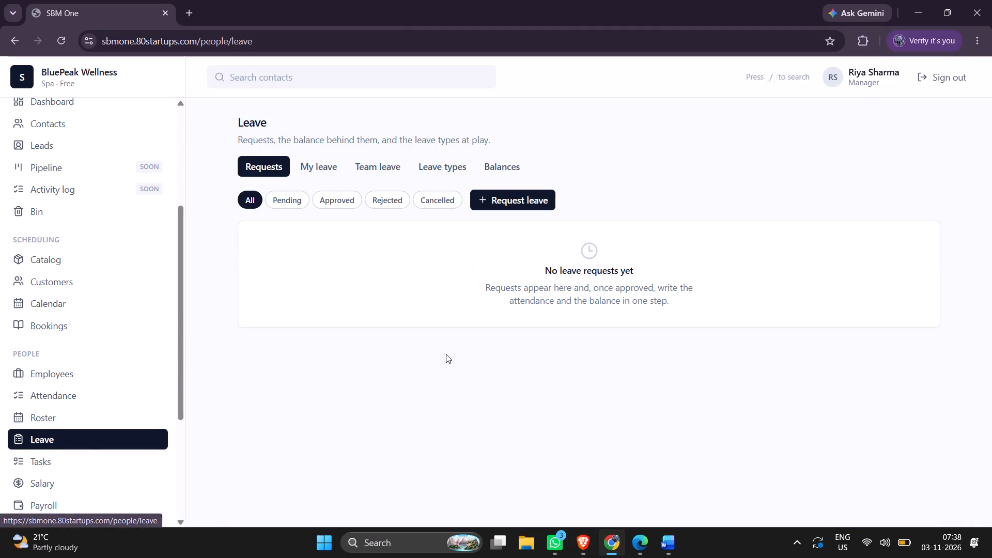
Start a leave request for the manager as employee, with Casual Leave from 04-11-2026 to 07-11-2026.
{"action": "left_click", "coordinate": [509, 194]}
{"action": "left_click", "coordinate": [376, 257]}
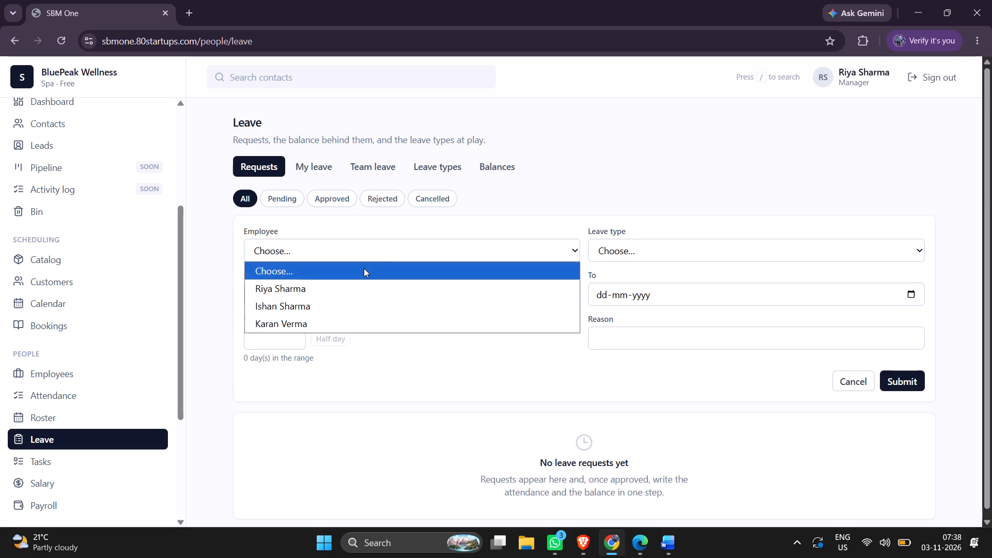
{"action": "left_click", "coordinate": [319, 243]}
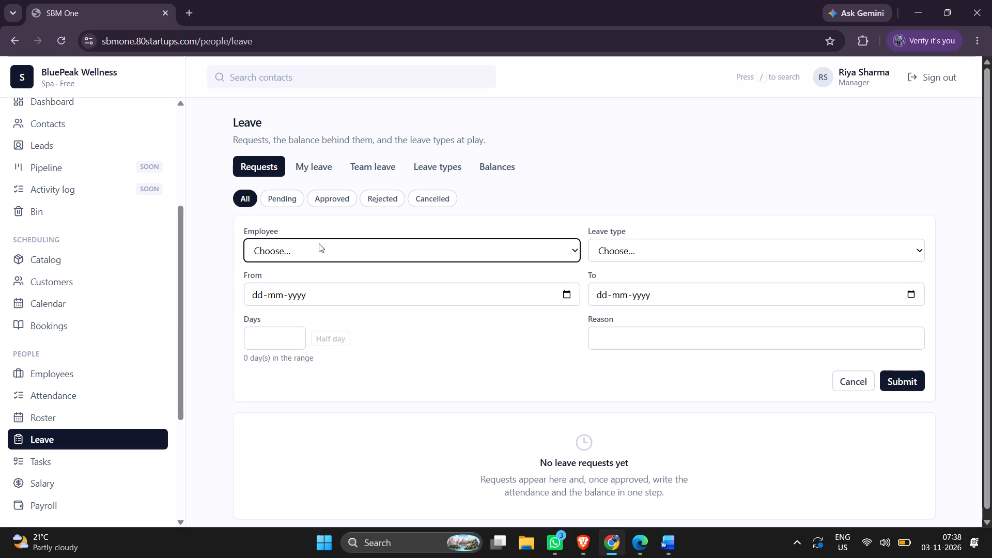
{"action": "left_click", "coordinate": [319, 243]}
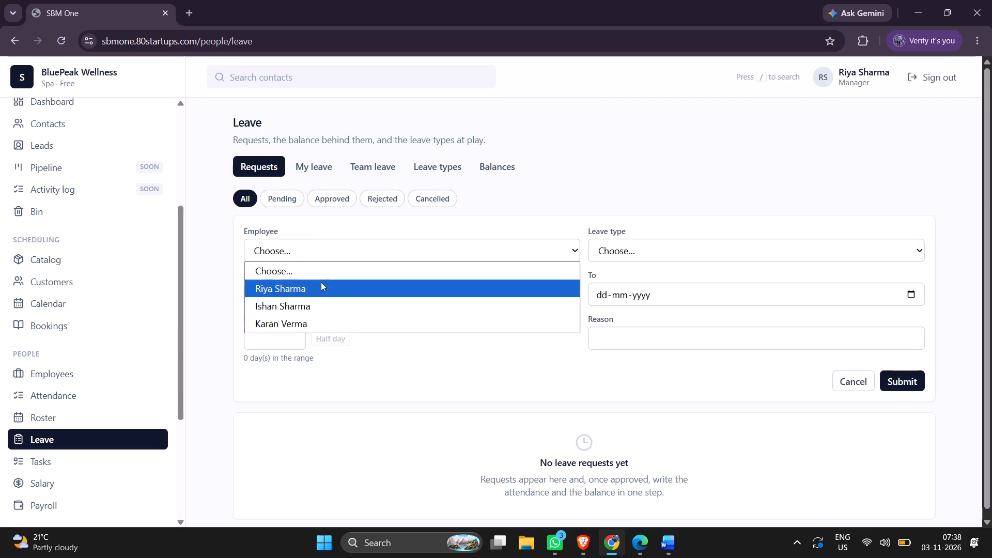
{"action": "left_click", "coordinate": [321, 286]}
{"action": "left_click", "coordinate": [671, 259]}
{"action": "left_click", "coordinate": [636, 345]}
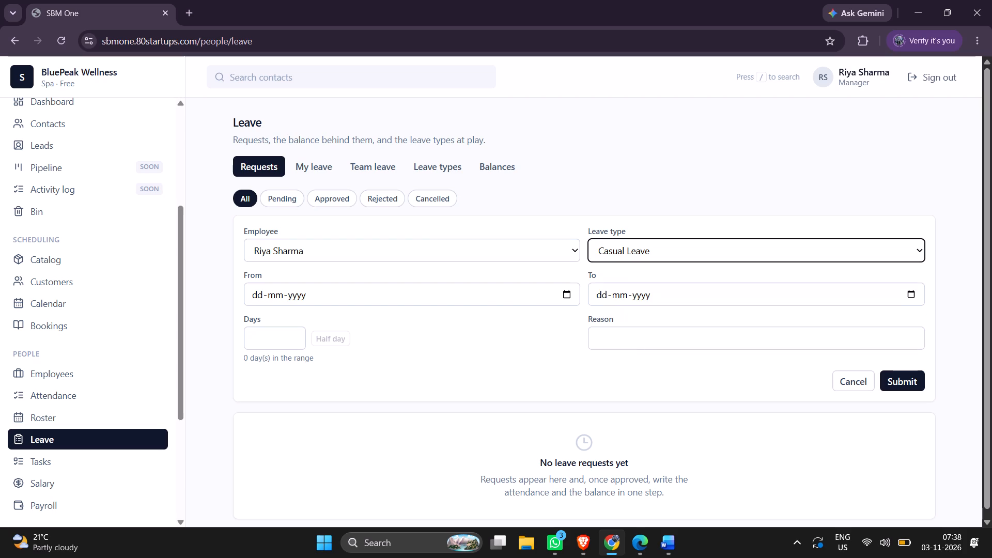
{"action": "left_click", "coordinate": [564, 292]}
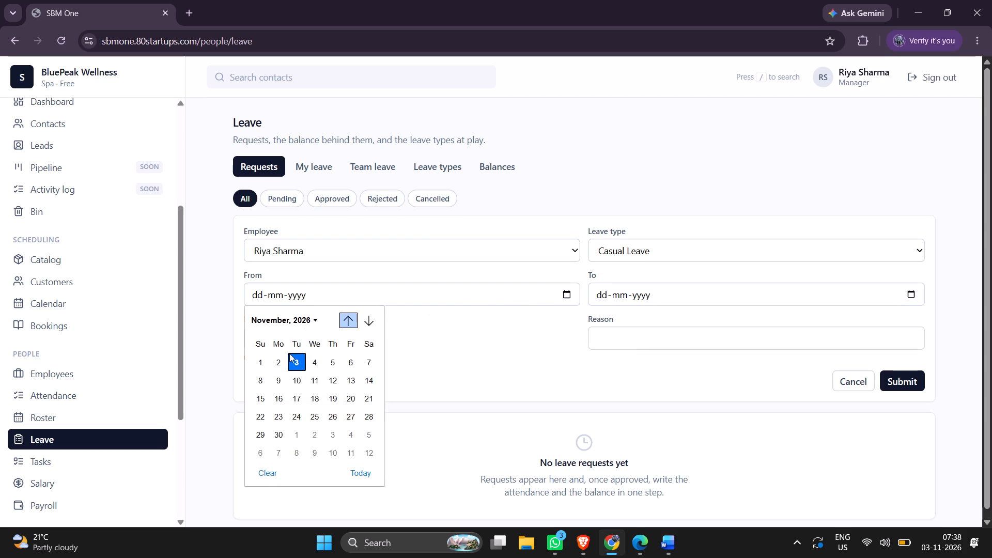
{"action": "left_click", "coordinate": [312, 362]}
{"action": "left_click", "coordinate": [909, 292]}
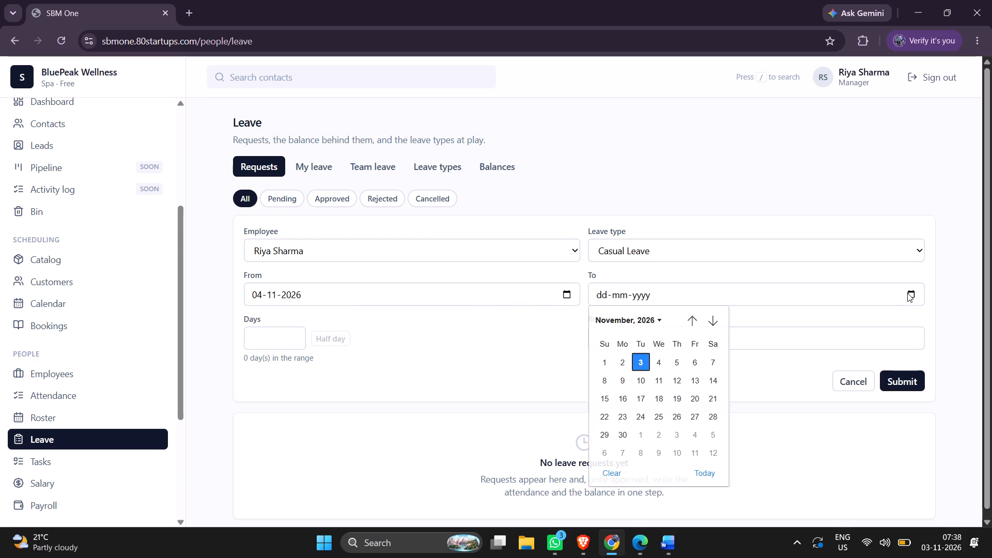
{"action": "left_click", "coordinate": [708, 358]}
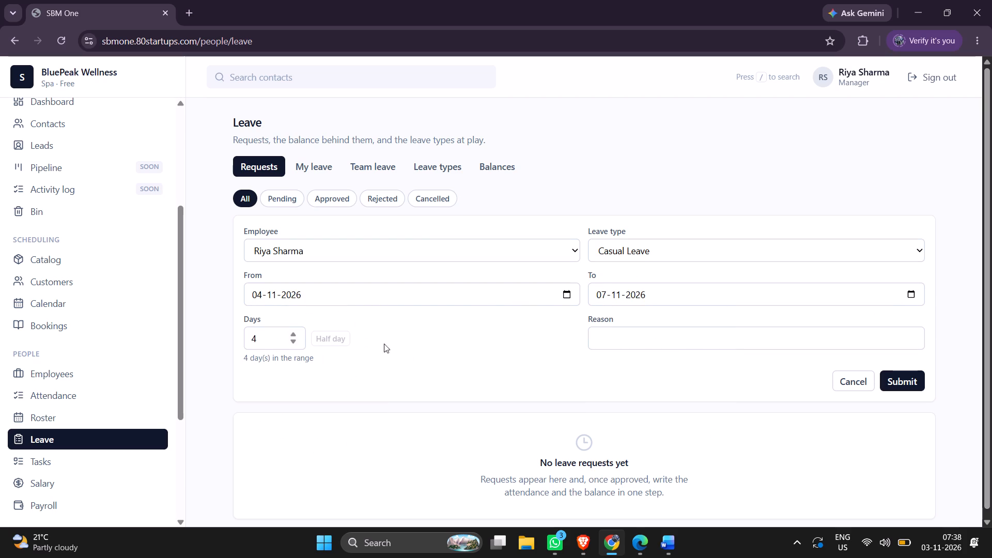
Copy the reason from the staff leave form in Edge into the manager's request and submit it.
{"action": "left_click", "coordinate": [684, 342]}
{"action": "key", "text": "alt+Tab"}
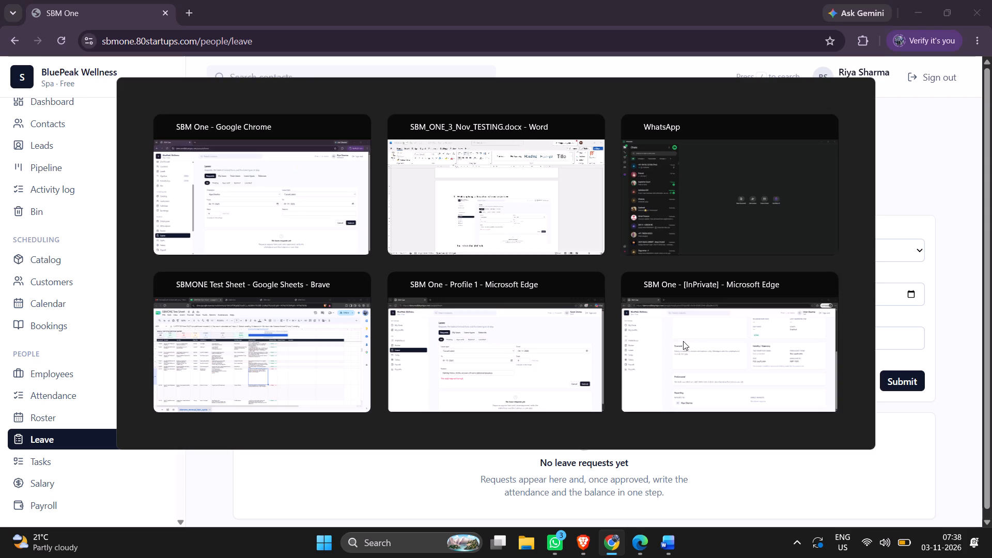
{"action": "left_click", "coordinate": [504, 345], "text": "alt"}
{"action": "left_click", "coordinate": [435, 341]}
{"action": "key", "text": "ctrl+a"}
{"action": "key", "text": "ctrl+c"}
{"action": "key", "text": "alt+Tab"}
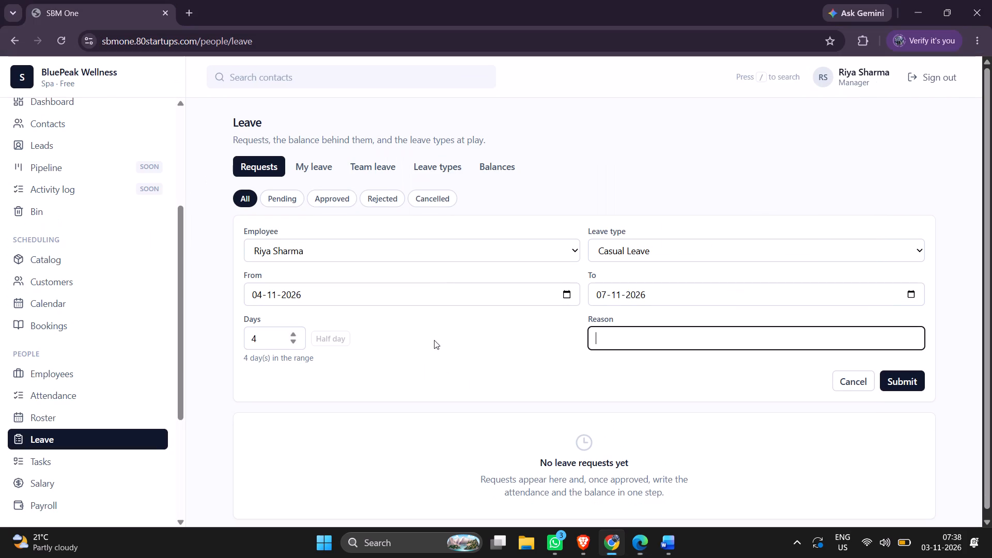
{"action": "left_click", "coordinate": [672, 327]}
{"action": "left_click", "coordinate": [673, 332]}
{"action": "key", "text": "ctrl+v"}
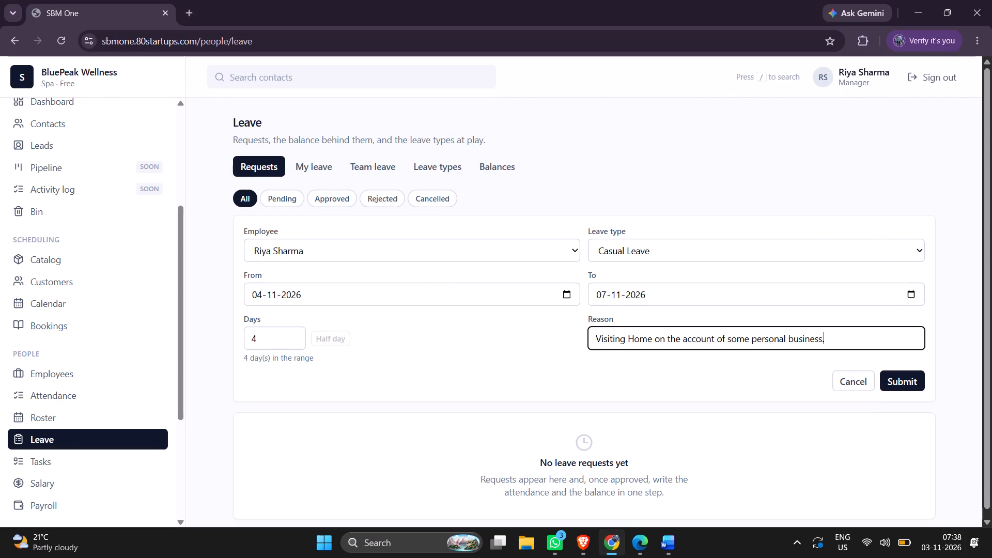
{"action": "left_click", "coordinate": [900, 379]}
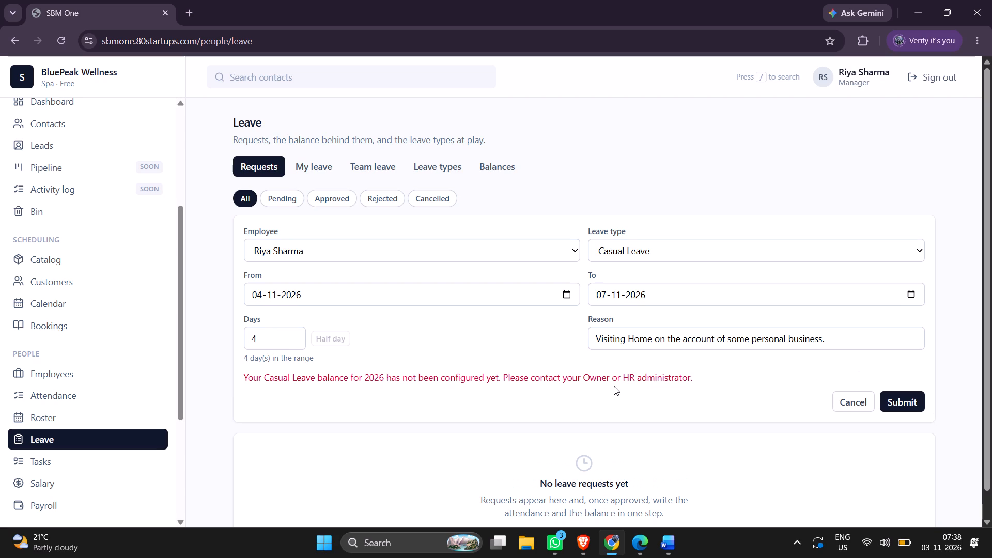
Capture a screenshot of the manager's whole leave request page, including the filled-in form and its error message.
{"action": "key", "text": "shift+super+s"}
{"action": "left_click_drag", "start_coordinate": [983, 55], "coordinate": [0, 525]}
Switch to the Word testing document and insert the manager's screenshot on a new unnumbered line below the staff caption.
{"action": "left_click", "coordinate": [607, 537], "text": "ctrl"}
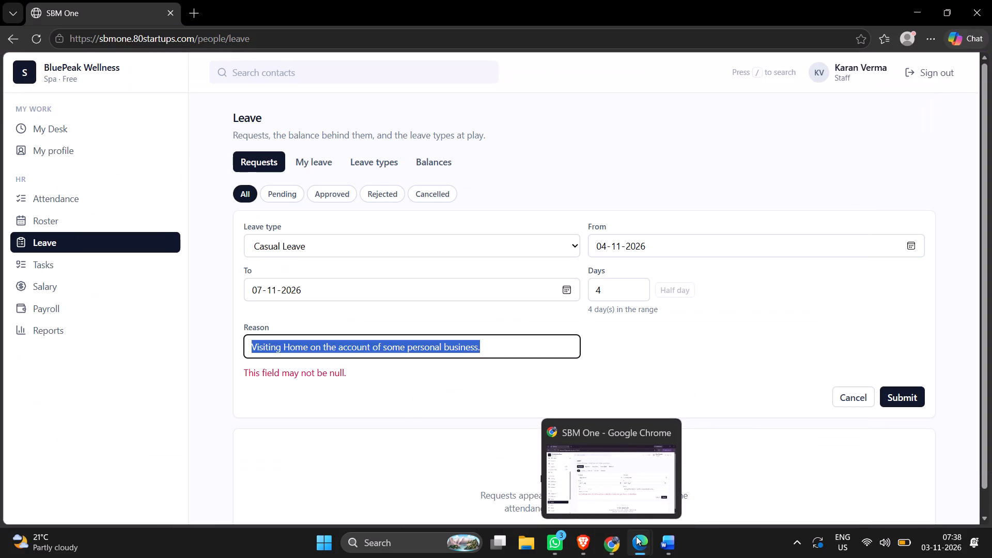
{"action": "left_click", "coordinate": [656, 539], "text": "ctrl"}
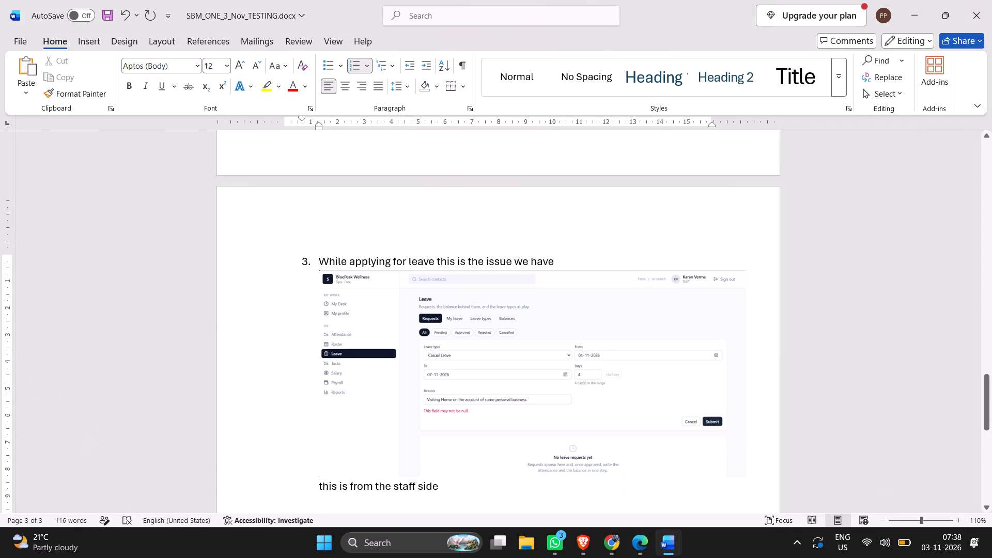
{"action": "key", "text": "Return"}
{"action": "key", "text": "BackSpace"}
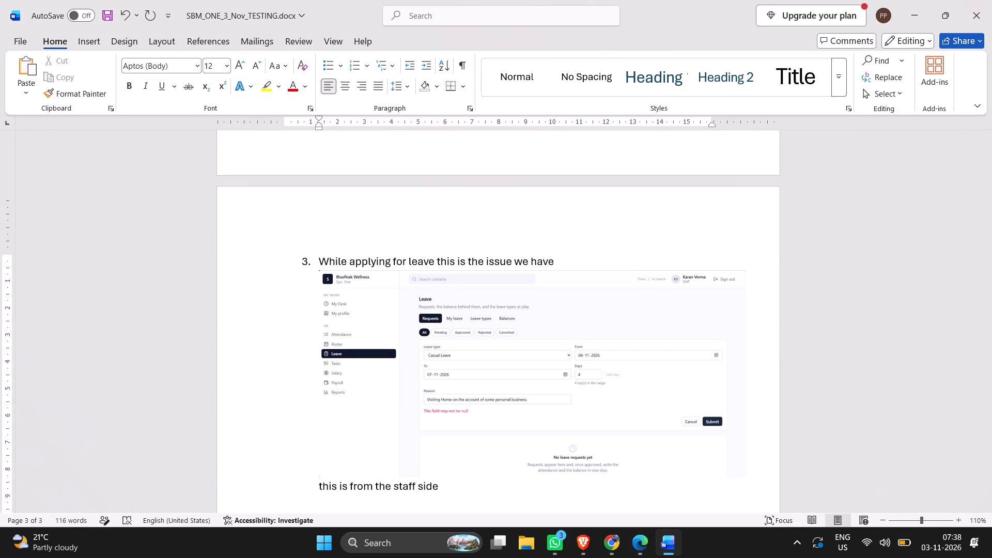
{"action": "key", "text": "ctrl+v"}
Write "this I got this from the Manager Interface" as the caption below the manager's screenshot.
{"action": "type", "text": "this i got hi"}
{"action": "key", "text": "BackSpace"}
{"action": "key", "text": "BackSpace"}
{"action": "type", "text": "this form th"}
{"action": "key", "text": "BackSpace"}
{"action": "key", "text": "BackSpace"}
{"action": "key", "text": "BackSpace"}
{"action": "key", "text": "BackSpace"}
{"action": "key", "text": "BackSpace"}
{"action": "key", "text": "BackSpace"}
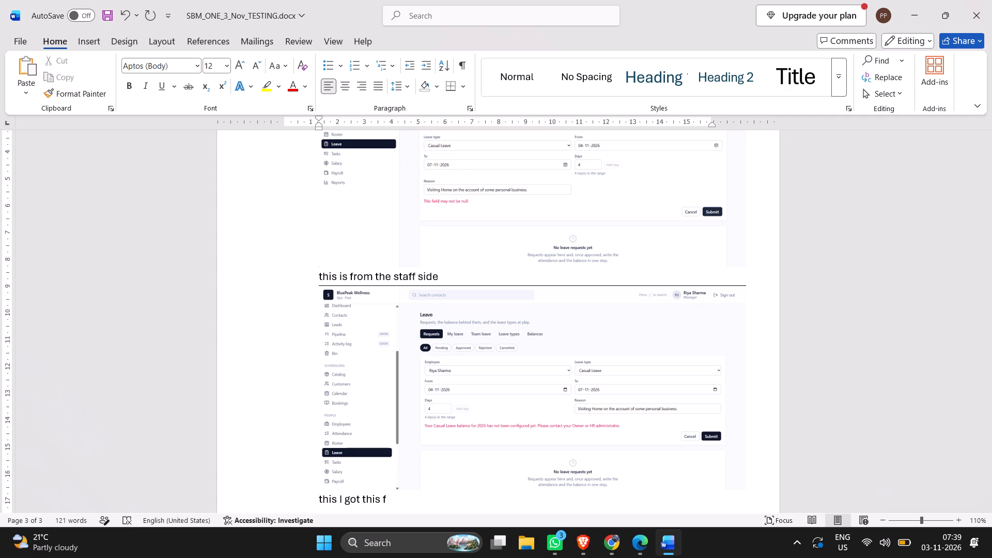
{"action": "type", "text": "rom the"}
{"action": "key", "text": "space"}
{"action": "type", "text": "HR"}
{"action": "key", "text": "shift+BackSpace"}
{"action": "key", "text": "shift+BackSpace"}
{"action": "type", "text": "Manaher"}
{"action": "key", "text": "BackSpace"}
{"action": "key", "text": "BackSpace"}
{"action": "key", "text": "BackSpace"}
{"action": "type", "text": "ger"}
{"action": "key", "text": "space"}
{"action": "type", "text": "Interface"}
Switch to the owner's SBM One session in Brave and view the employees' leave balances on the Leave page.
{"action": "key", "text": "alt+Tab"}
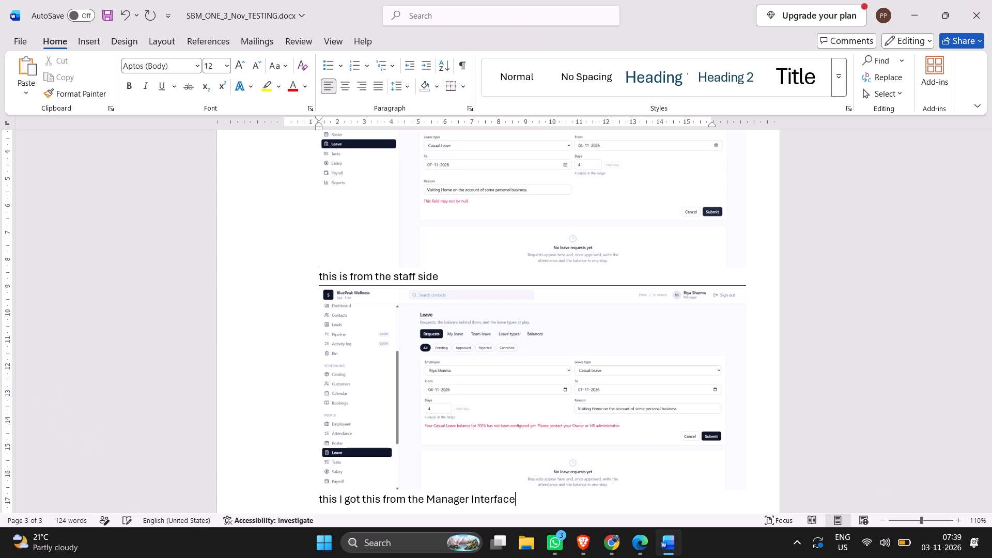
{"action": "left_click", "coordinate": [430, 368], "text": "alt"}
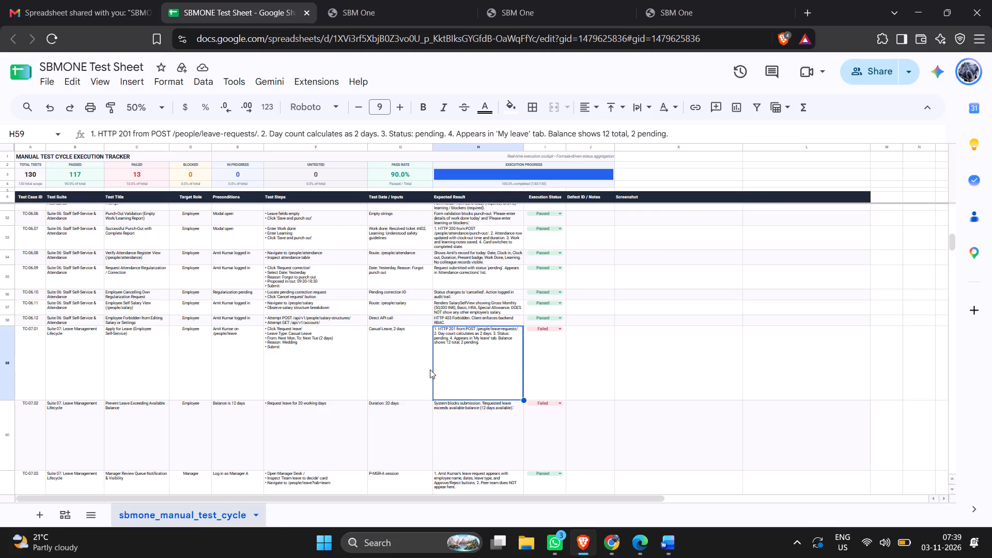
{"action": "left_click", "coordinate": [328, 0]}
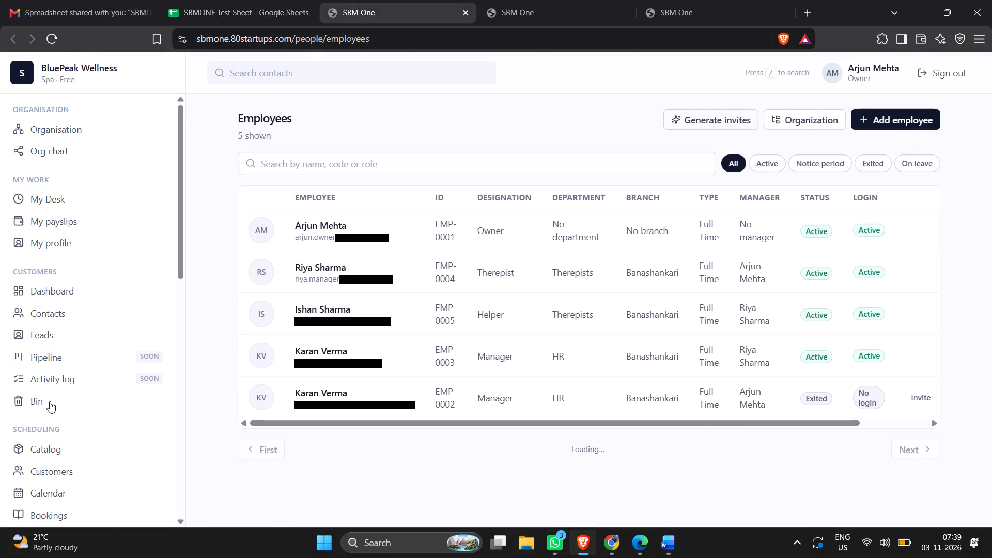
{"action": "scroll", "coordinate": [62, 294], "scroll_direction": "down", "scroll_amount": 3}
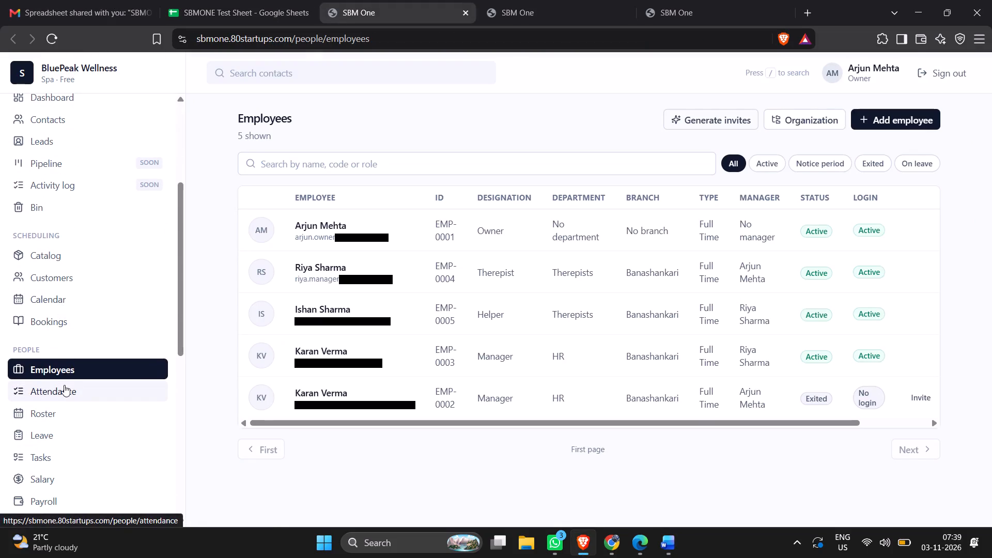
{"action": "scroll", "coordinate": [64, 385], "scroll_direction": "down", "scroll_amount": 1}
{"action": "left_click", "coordinate": [64, 374]}
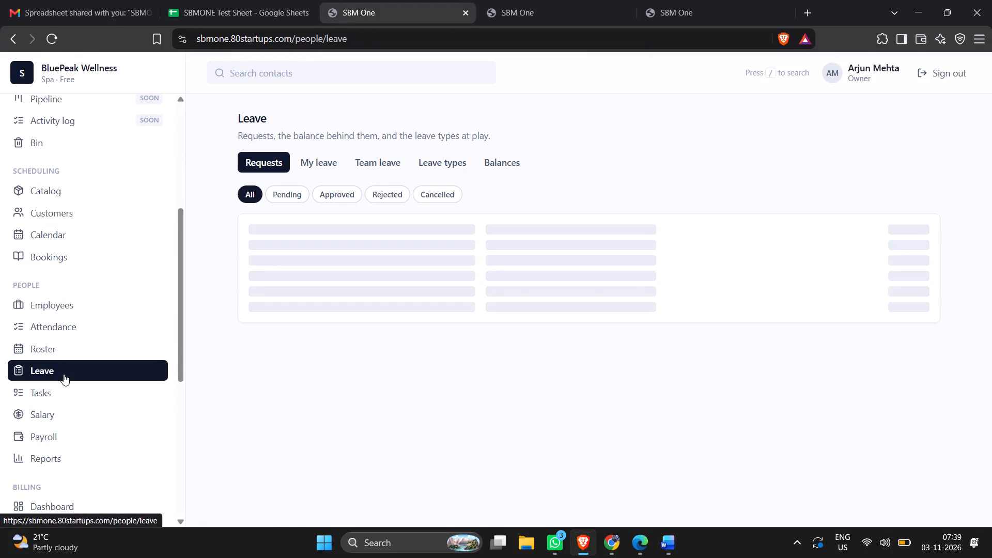
{"action": "left_click", "coordinate": [488, 155]}
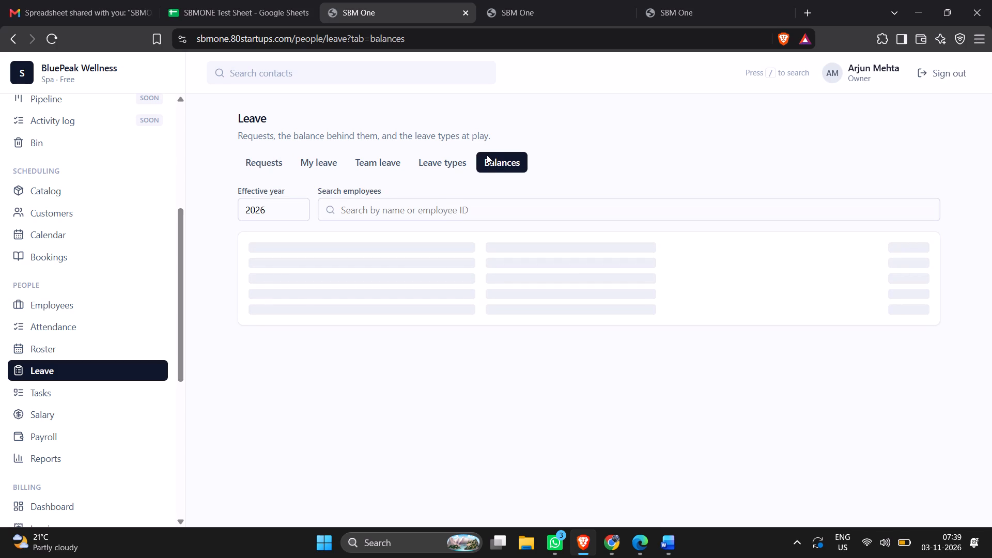
Switch to the staff session in Edge and examine its leave balances, leave types, own leave and requests views.
{"action": "left_click", "coordinate": [647, 556]}
{"action": "left_click", "coordinate": [607, 484]}
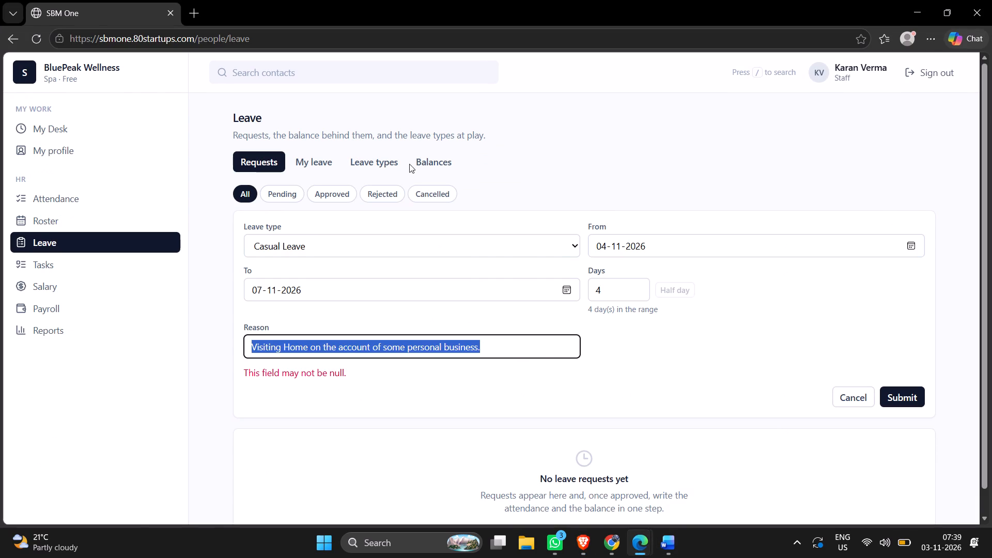
{"action": "left_click", "coordinate": [423, 163]}
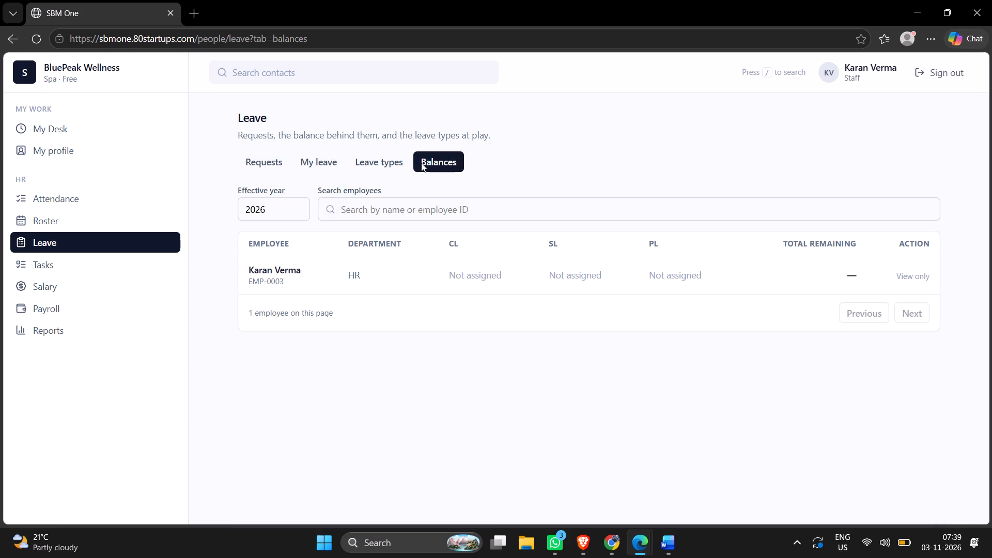
{"action": "left_click", "coordinate": [404, 161]}
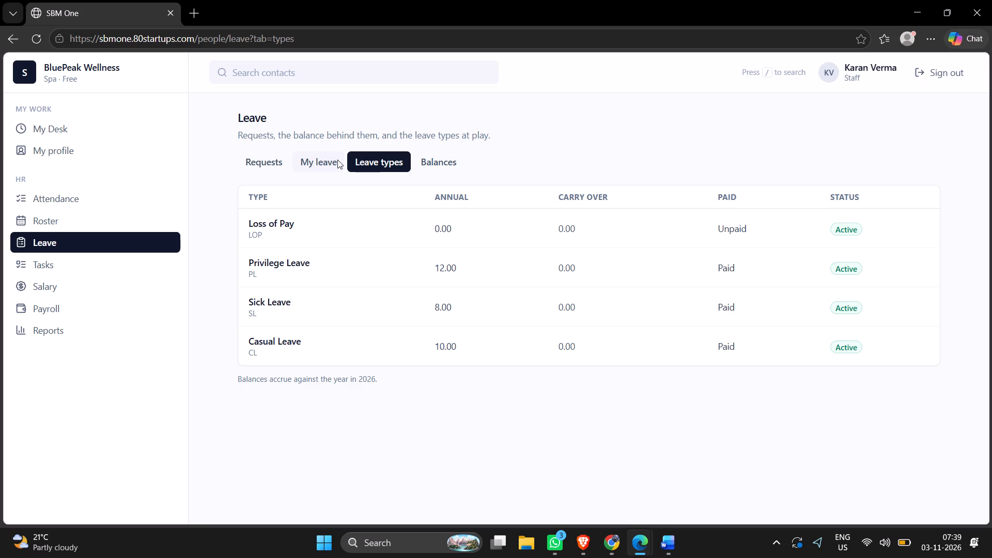
{"action": "left_click", "coordinate": [337, 160]}
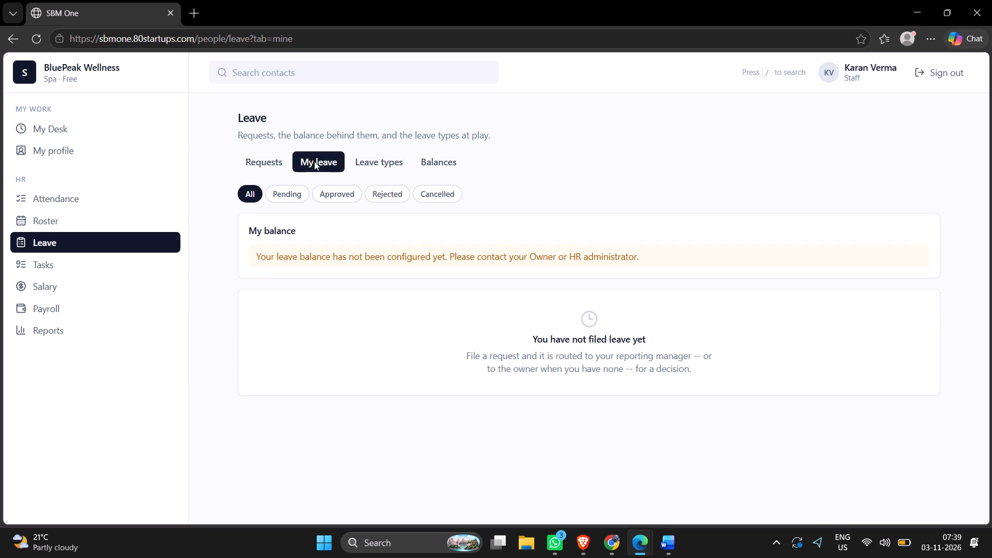
{"action": "left_click", "coordinate": [271, 159]}
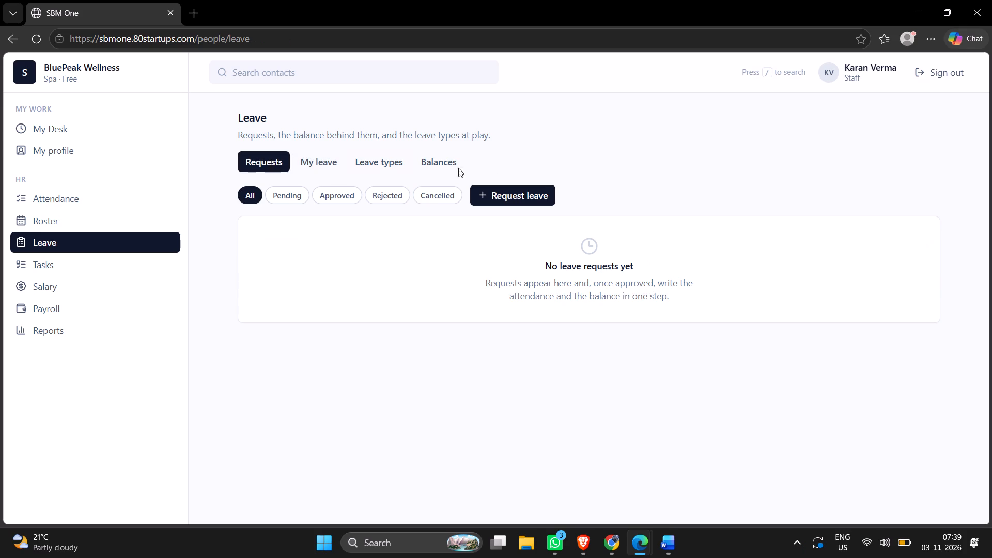
Return to the owner's session in Brave and recheck the employees' leave balances and quota actions.
{"action": "left_click", "coordinate": [919, 4]}
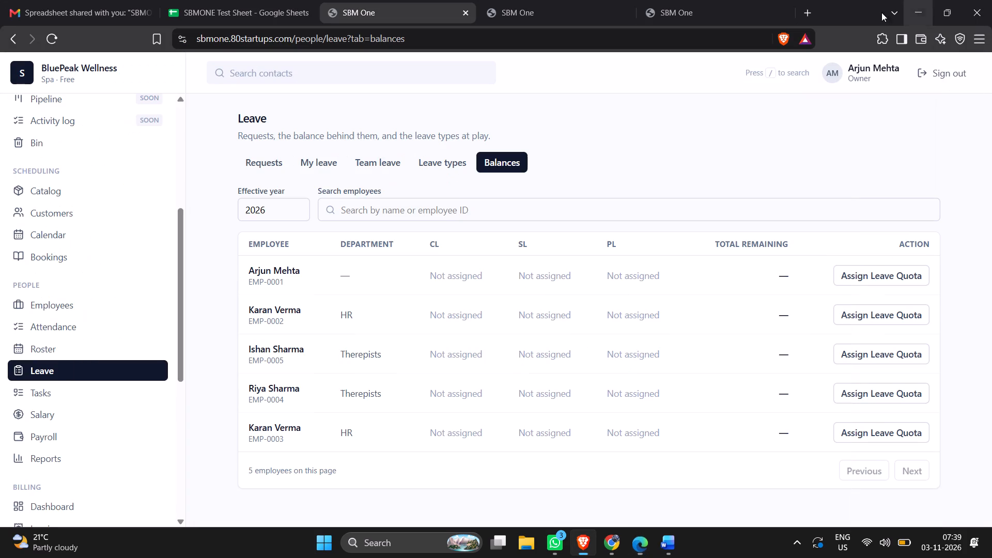
{"action": "scroll", "coordinate": [921, 275], "scroll_direction": "down", "scroll_amount": 1}
Close the InPrivate SBM One window in Edge and bring up the remaining staff session's leave requests.
{"action": "left_click", "coordinate": [640, 534]}
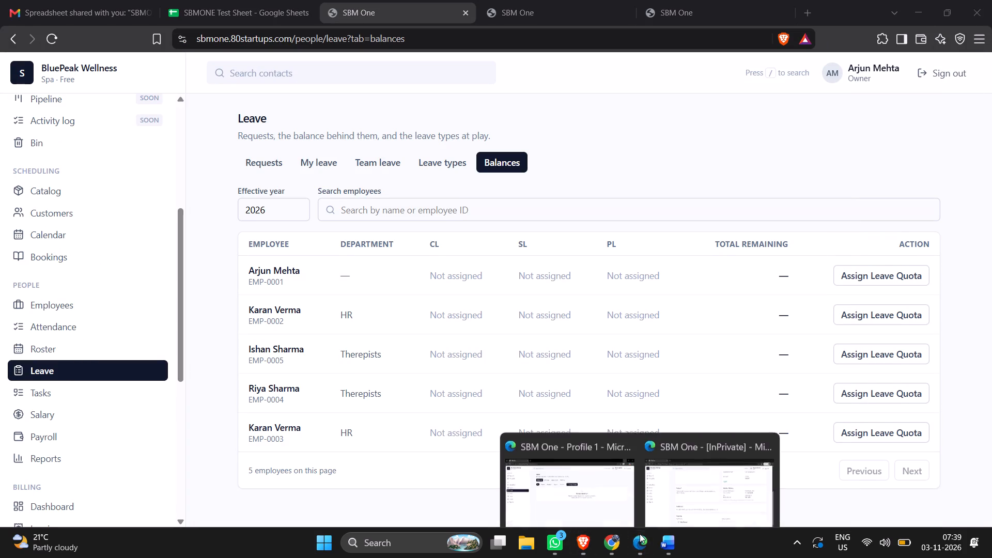
{"action": "middle_click", "coordinate": [684, 478]}
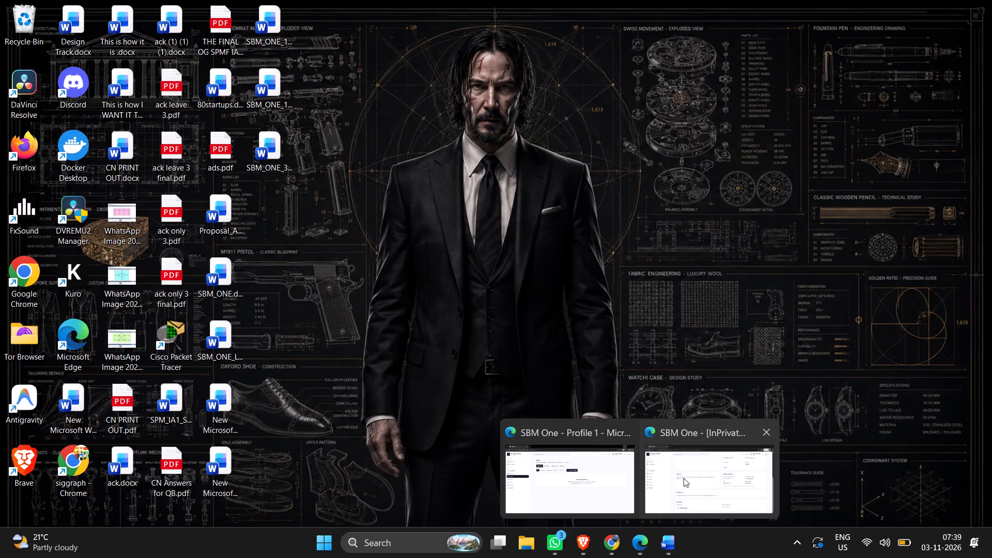
{"action": "left_click", "coordinate": [661, 491]}
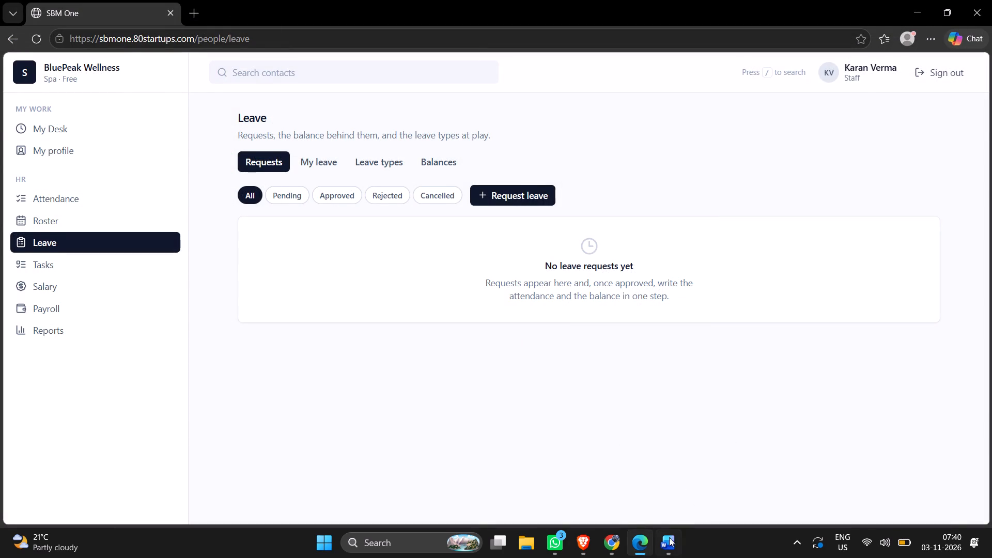
{"action": "double_click", "coordinate": [644, 541]}
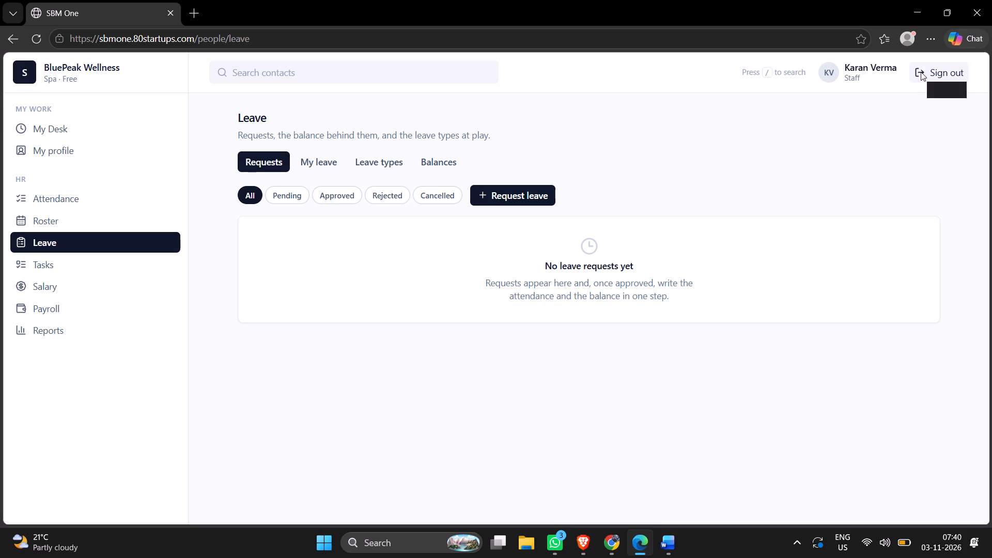
Switch to the owner's session in Brave and look over My Desk and the Helper's employee profile.
{"action": "left_click", "coordinate": [579, 550]}
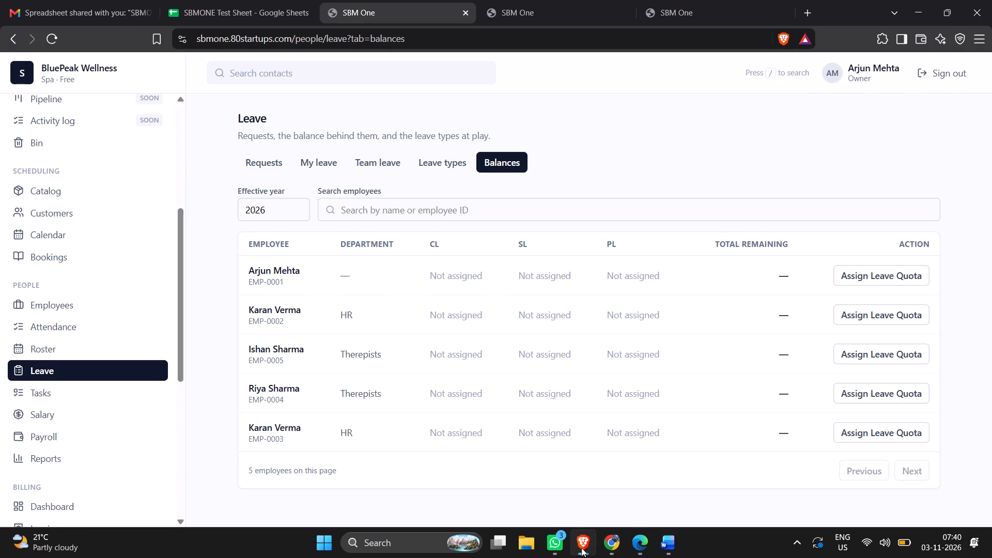
{"action": "left_click", "coordinate": [546, 0]}
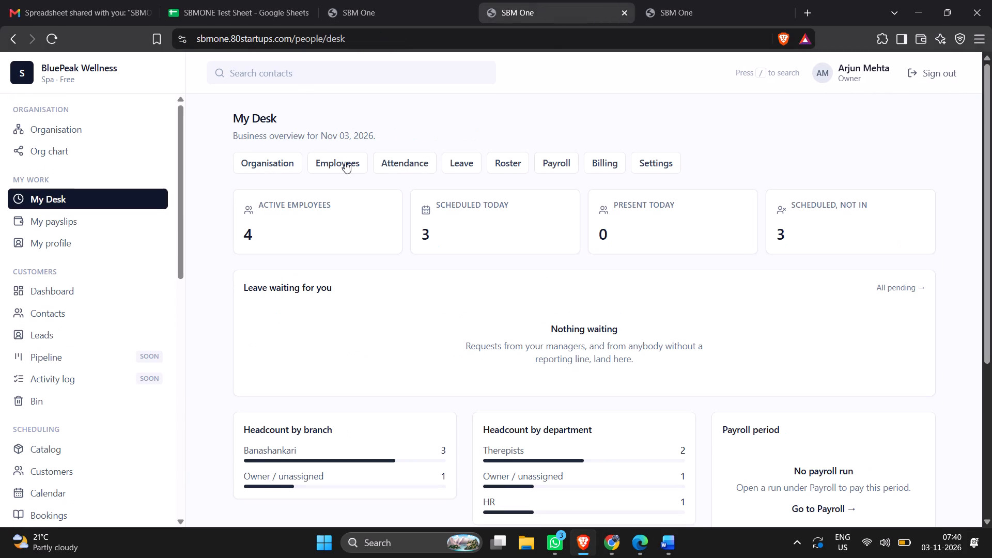
{"action": "left_click", "coordinate": [664, 0]}
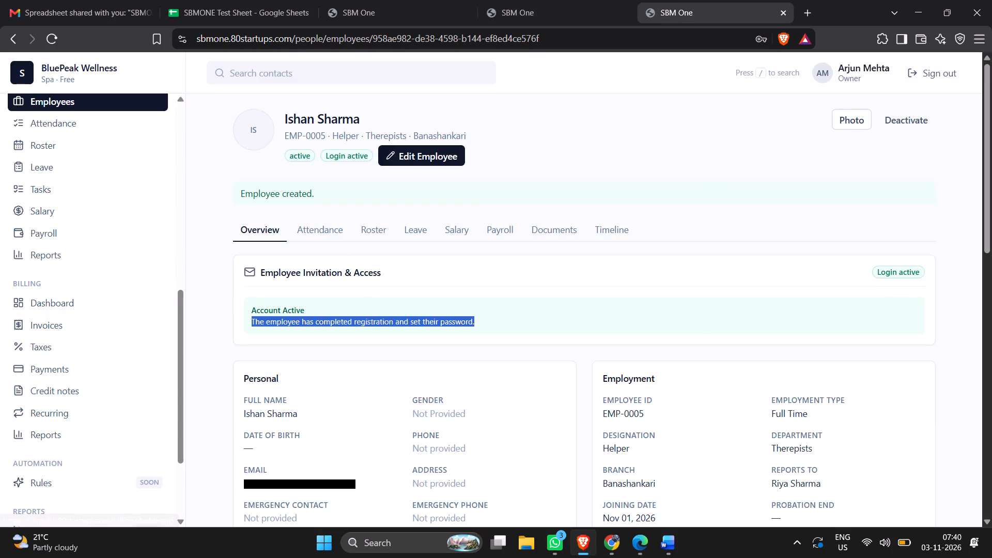
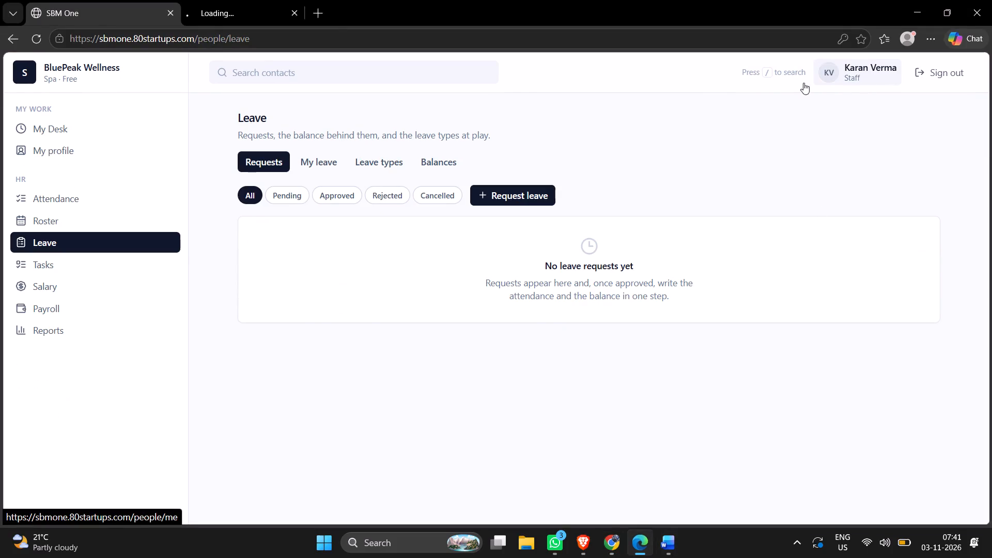
Close the extra employee profile tab in Edge, keeping the staff leave page, and minimise the window.
{"action": "left_click", "coordinate": [306, 5]}
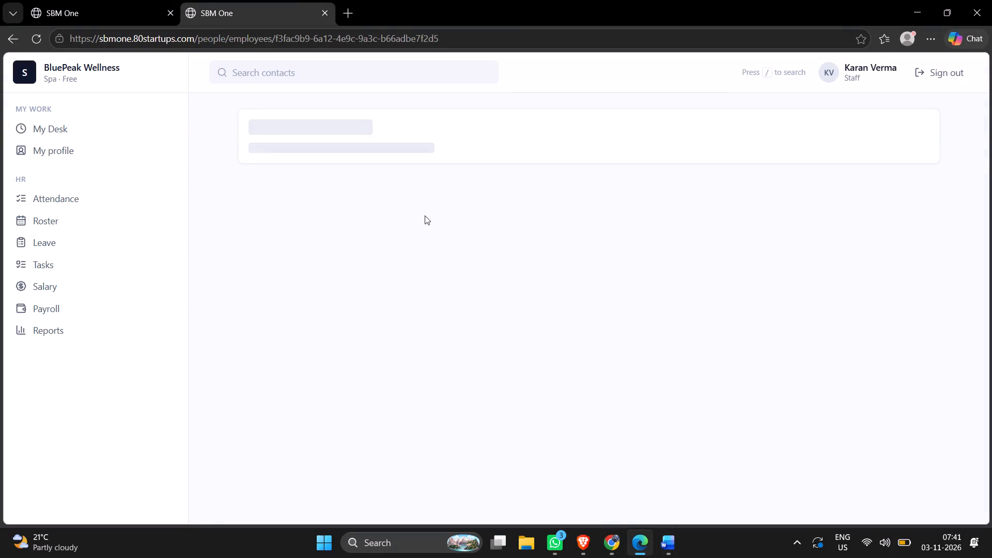
{"action": "middle_click", "coordinate": [283, 33]}
{"action": "middle_click", "coordinate": [290, 11]}
{"action": "left_click", "coordinate": [921, 0]}
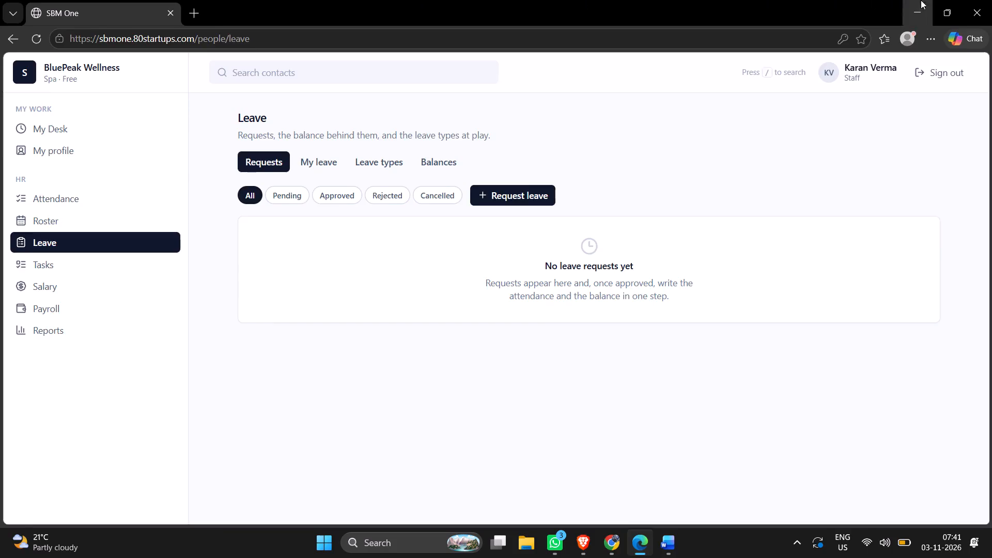
Switch to the owner's session in Brave and close the surplus SBM One tabs, keeping only the Leave page.
{"action": "left_click", "coordinate": [573, 531]}
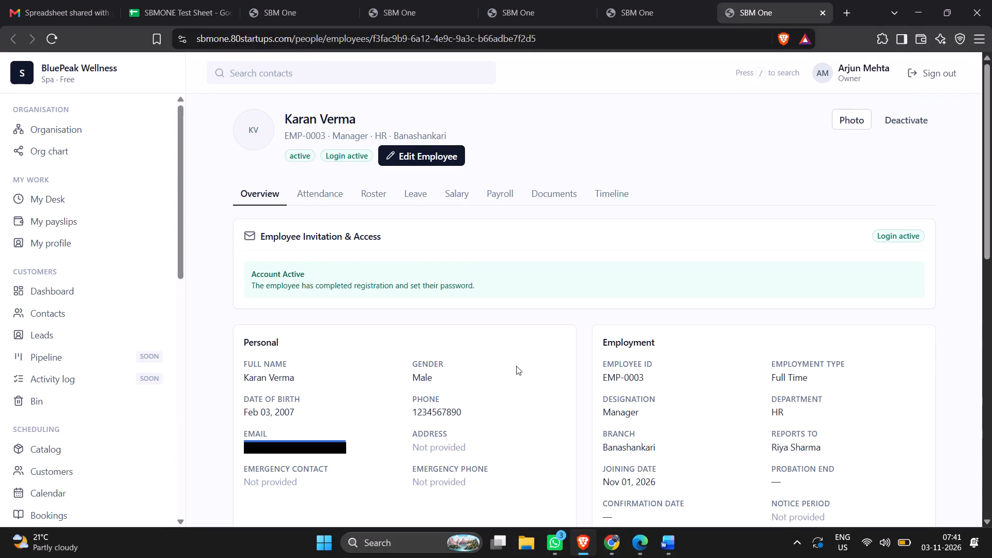
{"action": "left_click", "coordinate": [563, 0]}
{"action": "left_click", "coordinate": [609, 0]}
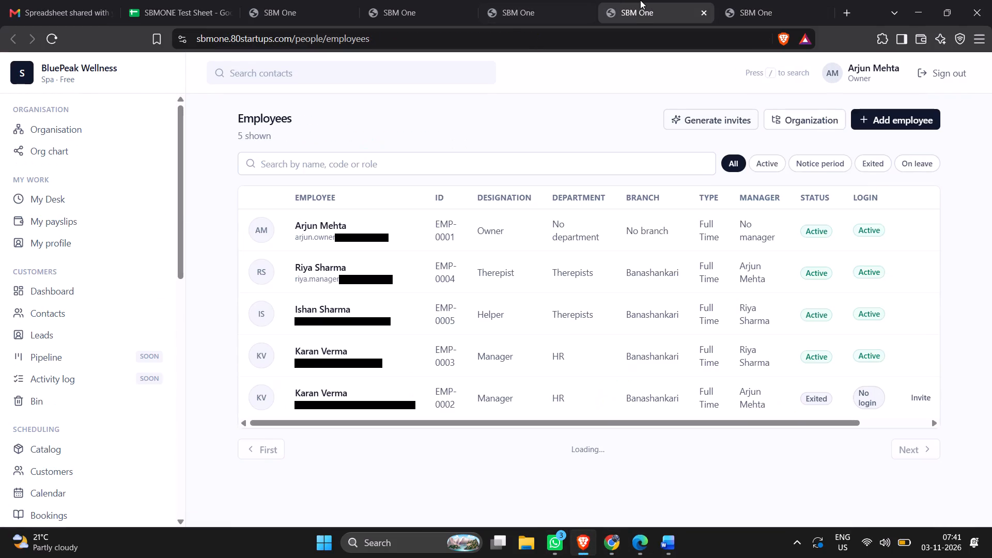
{"action": "left_click", "coordinate": [759, 0]}
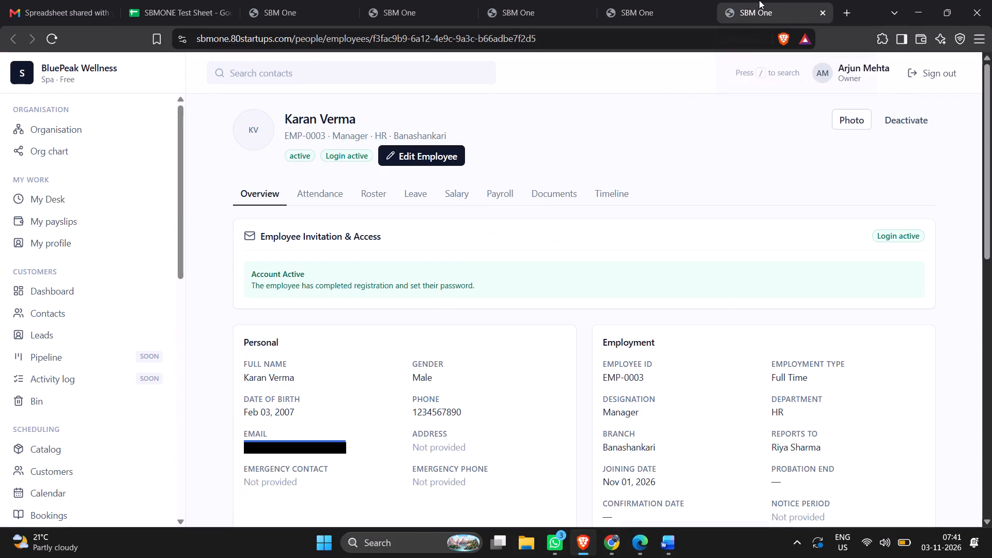
{"action": "middle_click", "coordinate": [755, 0]}
{"action": "middle_click", "coordinate": [687, 0]}
{"action": "middle_click", "coordinate": [687, 0]}
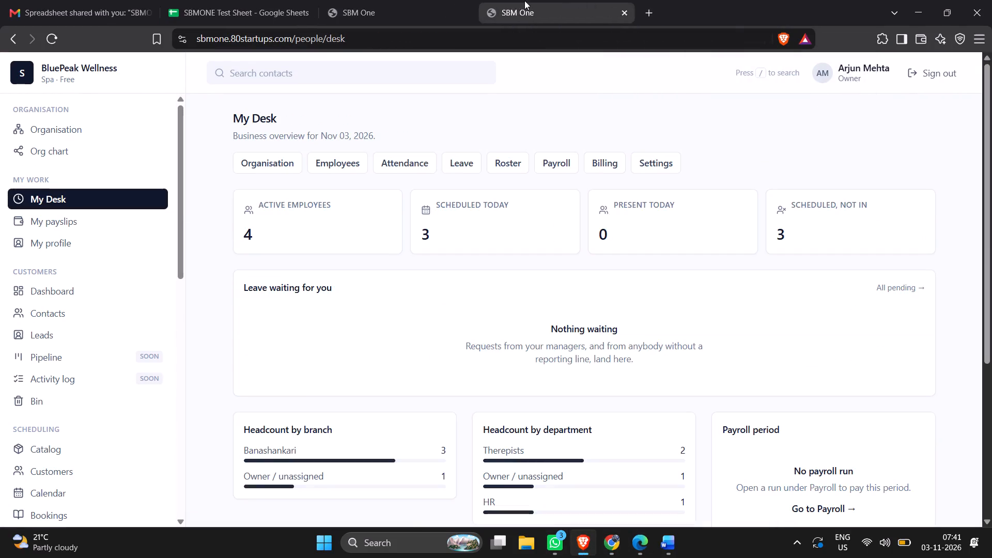
{"action": "left_click", "coordinate": [524, 1]}
{"action": "middle_click", "coordinate": [523, 0]}
{"action": "left_click", "coordinate": [484, 157]}
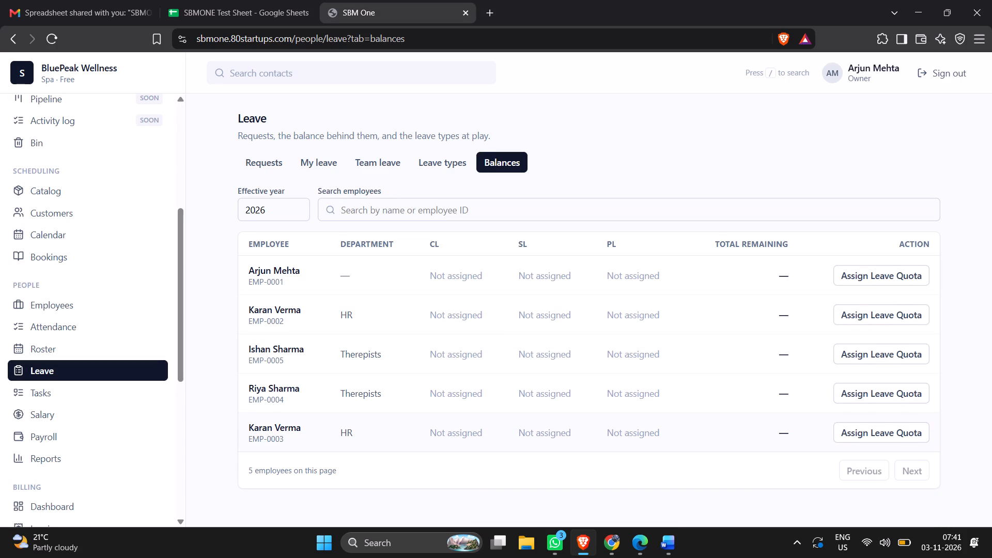
{"action": "left_click", "coordinate": [933, 436]}
{"action": "left_click", "coordinate": [902, 430]}
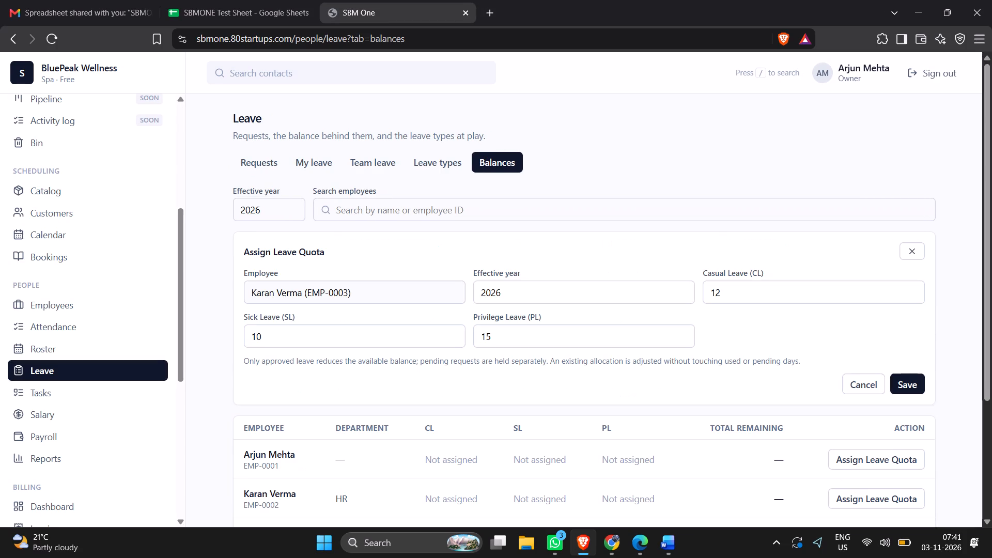
{"action": "scroll", "coordinate": [307, 274], "scroll_direction": "down", "scroll_amount": 1}
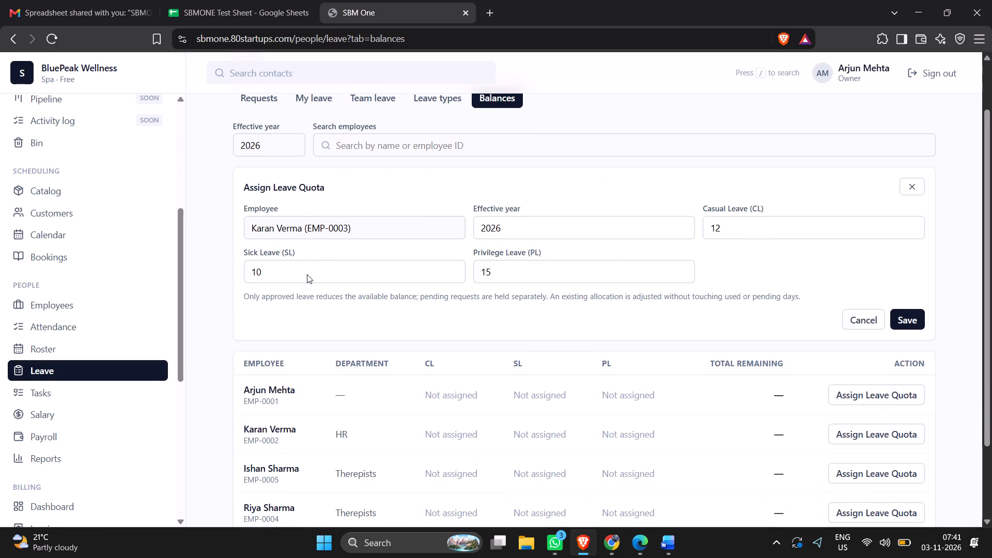
{"action": "scroll", "coordinate": [309, 281], "scroll_direction": "up", "scroll_amount": 2}
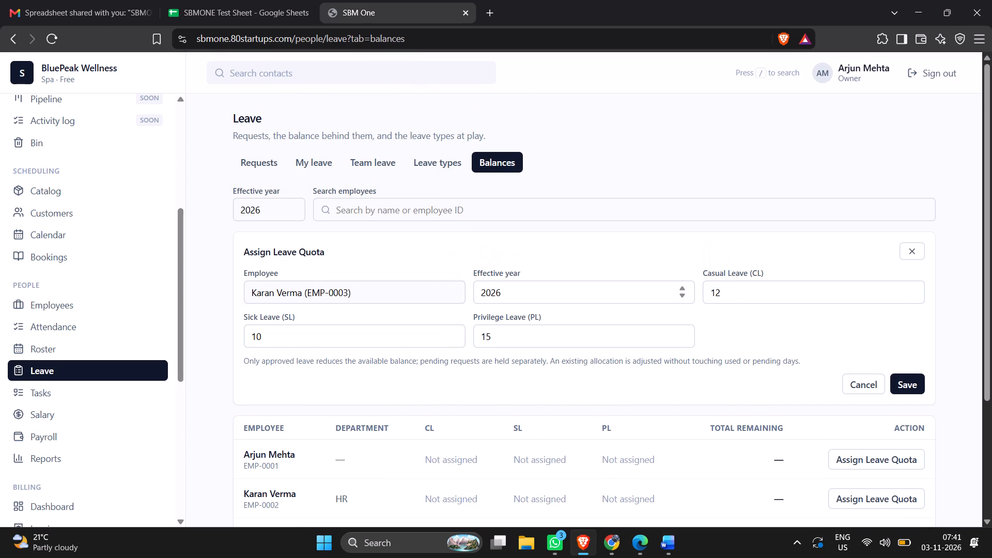
{"action": "left_click", "coordinate": [899, 388]}
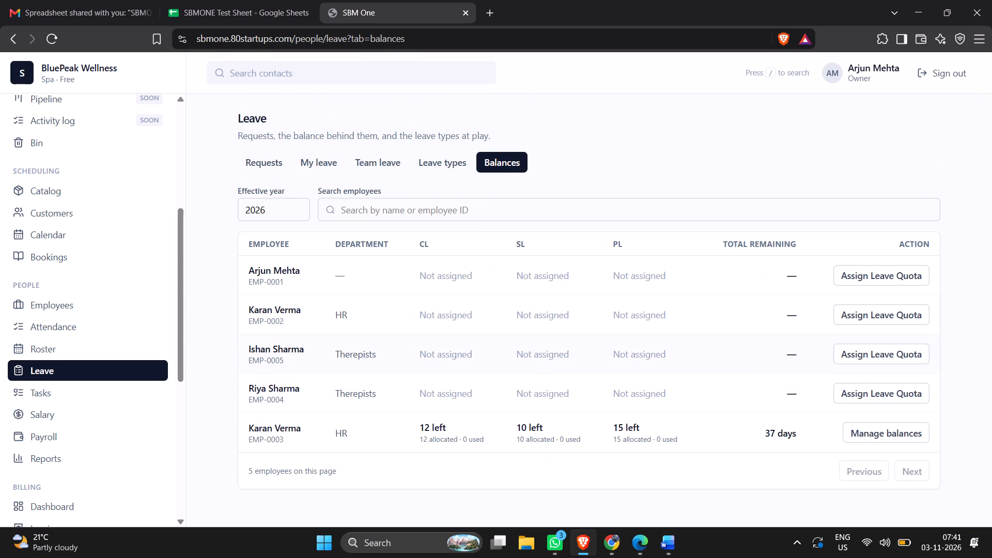
{"action": "left_click", "coordinate": [843, 397]}
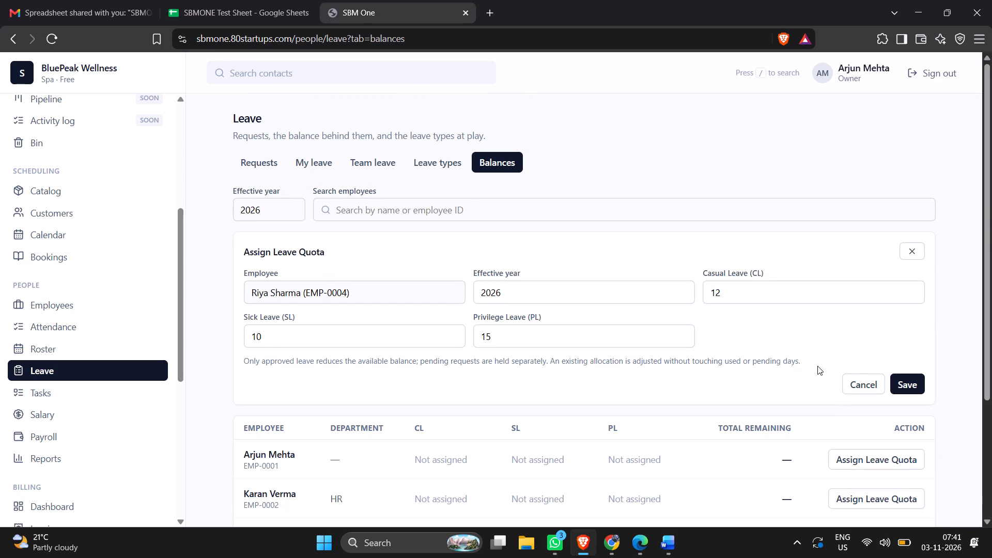
{"action": "left_click", "coordinate": [902, 382]}
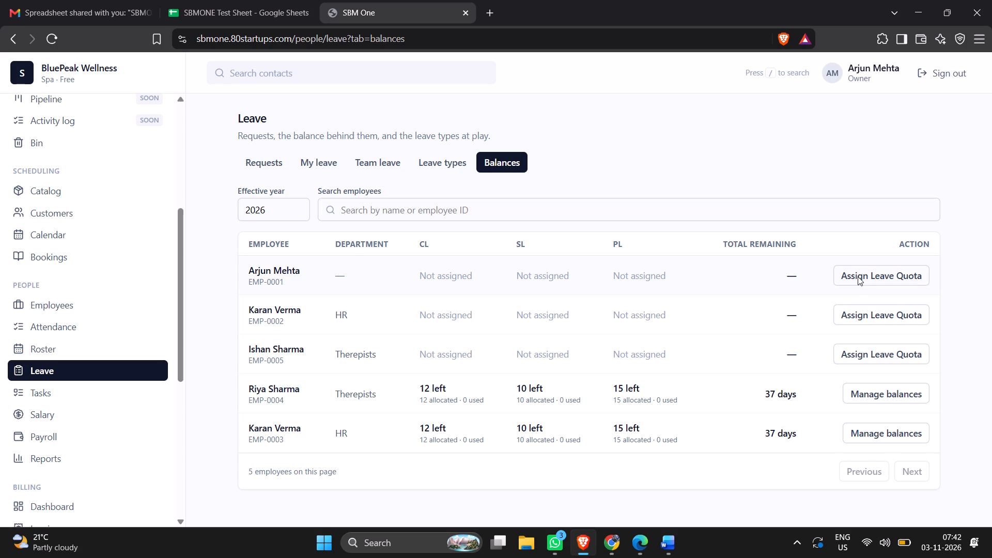
{"action": "right_click", "coordinate": [851, 310]}
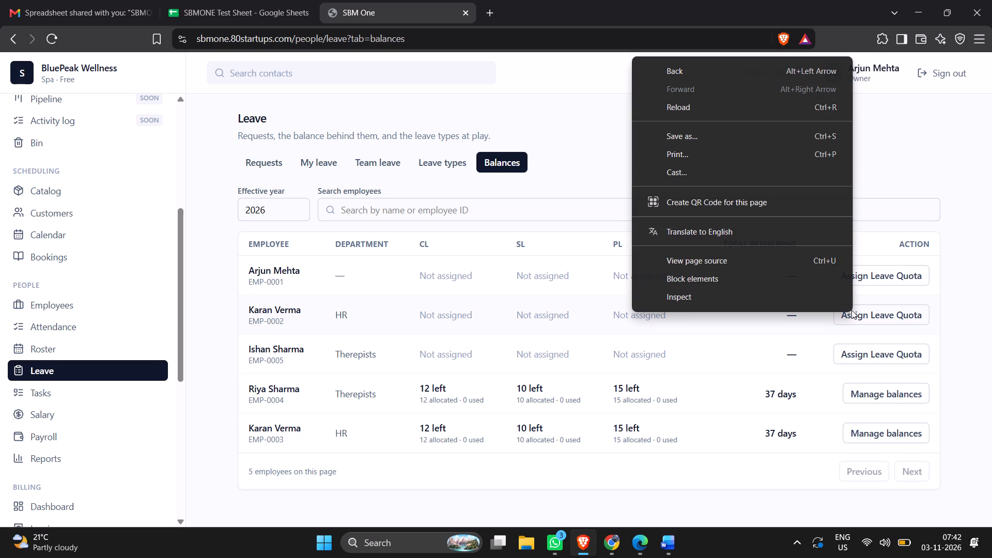
{"action": "left_click", "coordinate": [967, 310]}
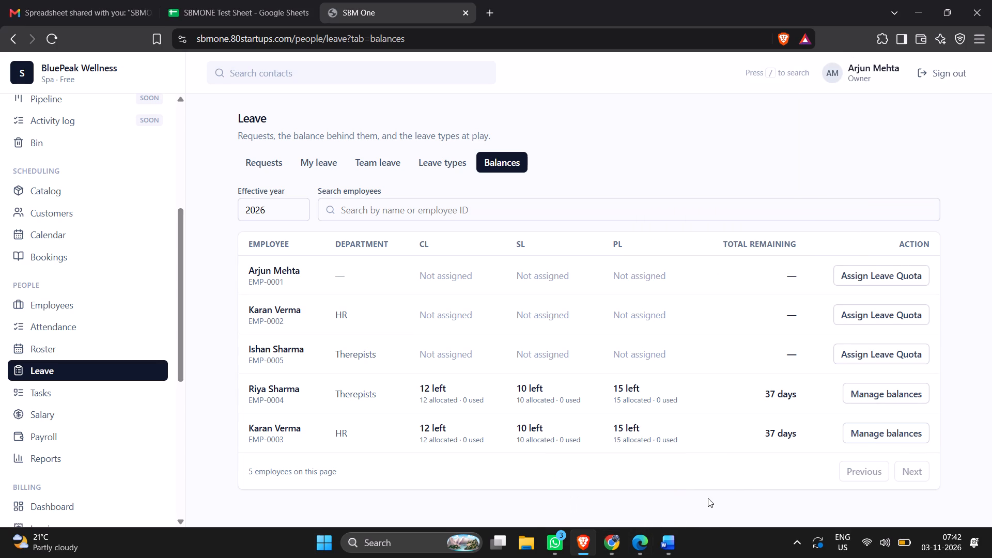
Switch to the manager's session in Chrome and fill in a Casual Leave request for the manager from 04-11-2026 to 07-11-2026.
{"action": "left_click", "coordinate": [609, 547]}
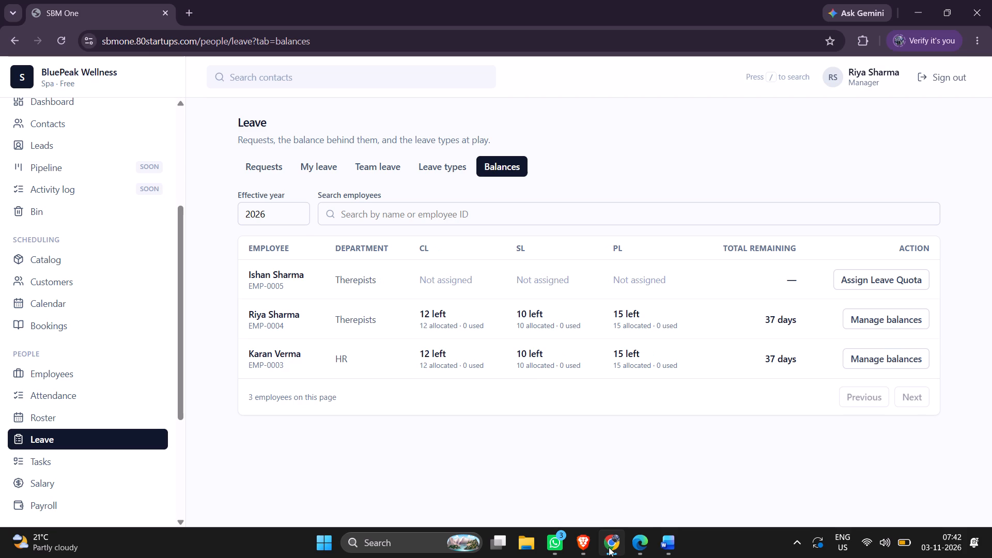
{"action": "left_click", "coordinate": [282, 168]}
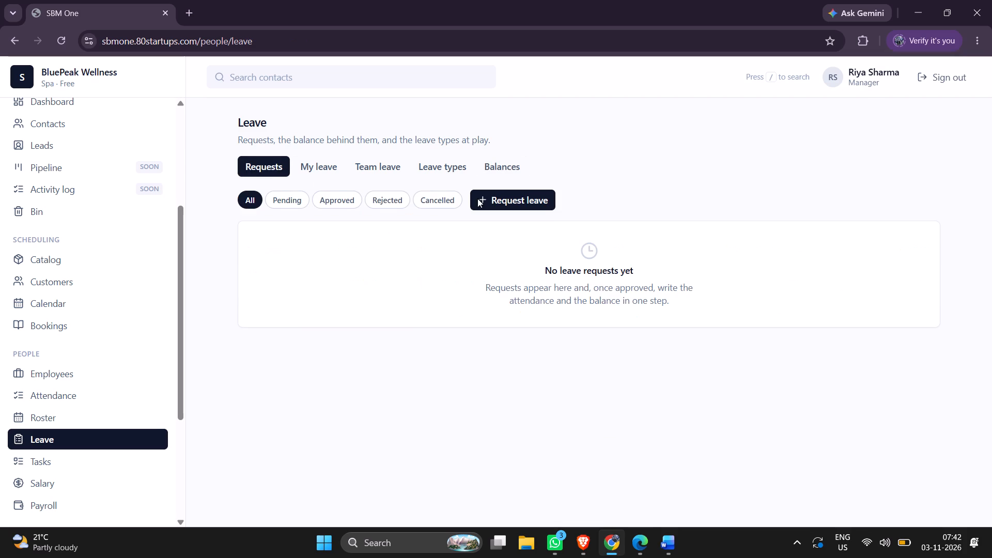
{"action": "left_click", "coordinate": [479, 198]}
{"action": "left_click", "coordinate": [425, 252]}
{"action": "left_click", "coordinate": [381, 284]}
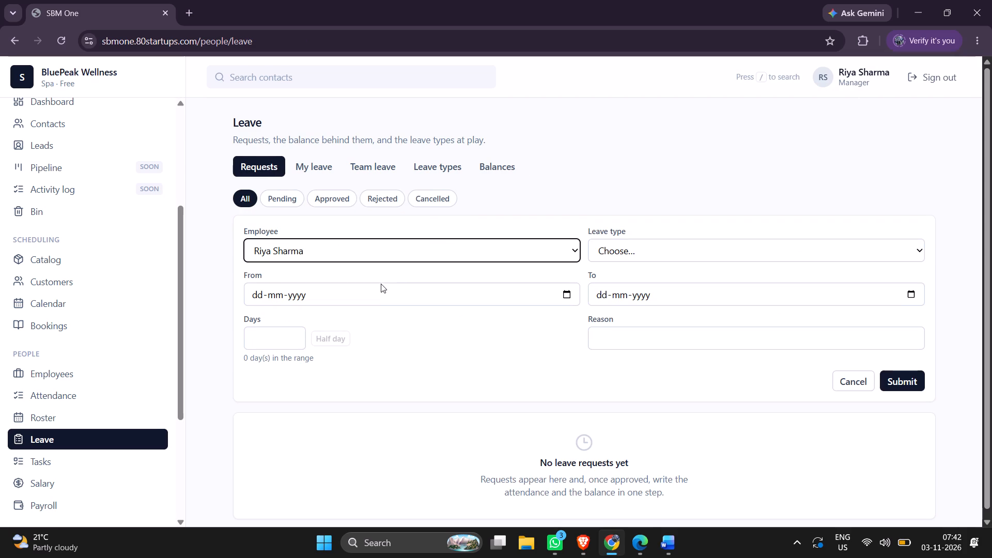
{"action": "left_click", "coordinate": [662, 254]}
{"action": "left_click", "coordinate": [644, 336]}
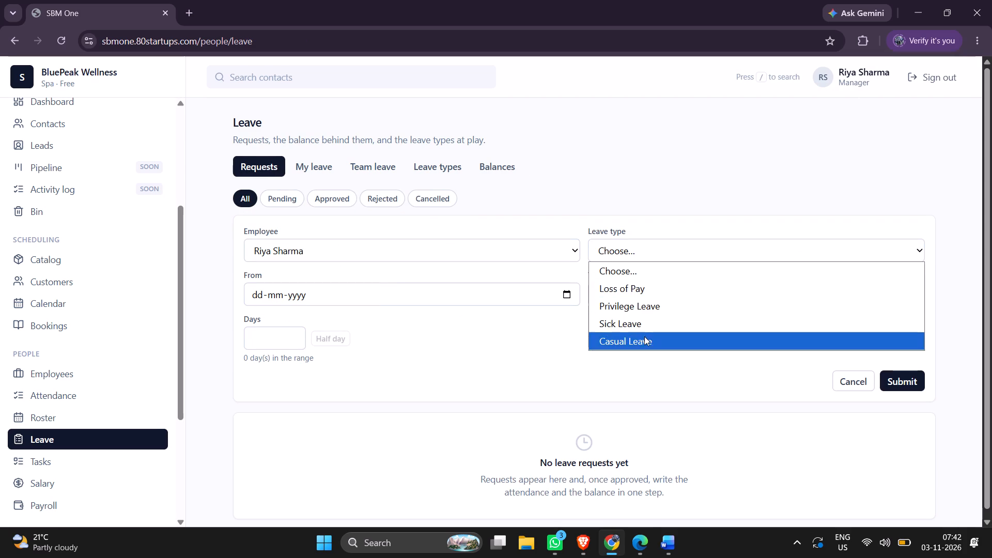
{"action": "left_click", "coordinate": [524, 296]}
{"action": "left_click", "coordinate": [573, 296]}
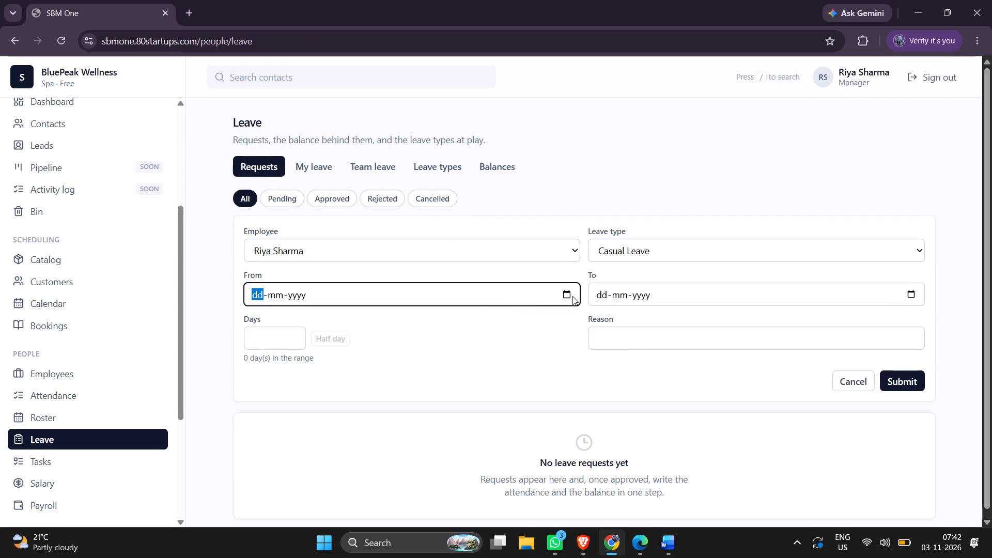
{"action": "left_click", "coordinate": [567, 297]}
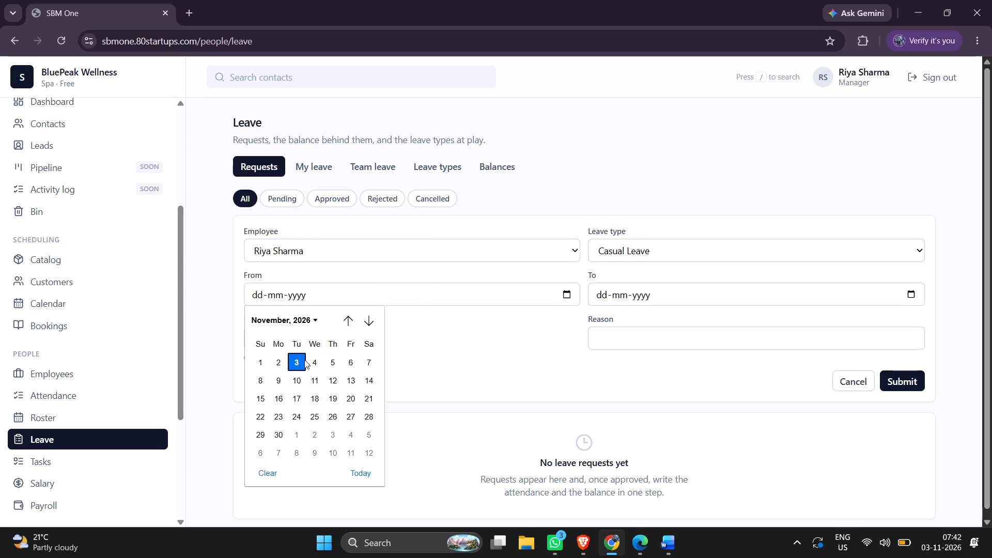
{"action": "left_click", "coordinate": [309, 359]}
{"action": "left_click", "coordinate": [905, 298]}
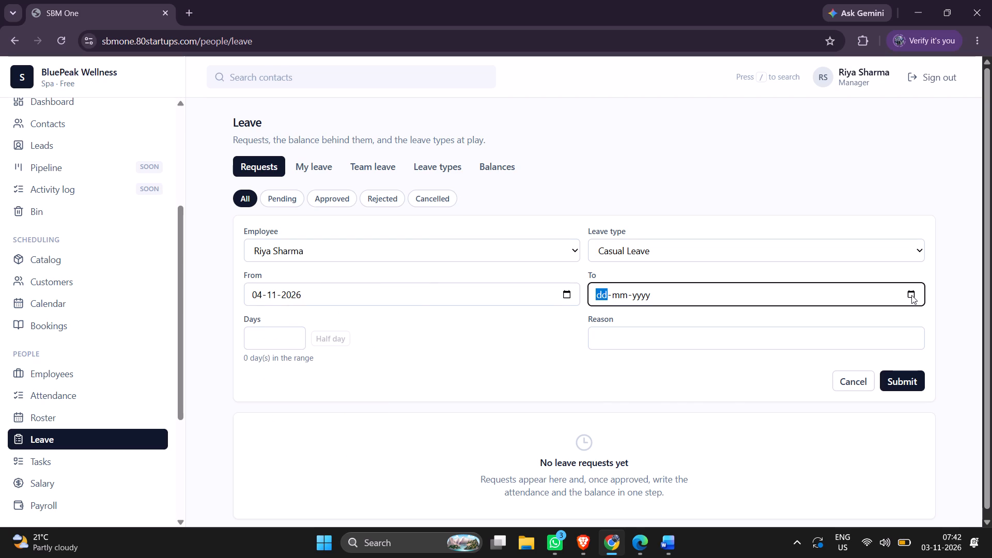
{"action": "left_click", "coordinate": [911, 295]}
{"action": "left_click", "coordinate": [709, 360]}
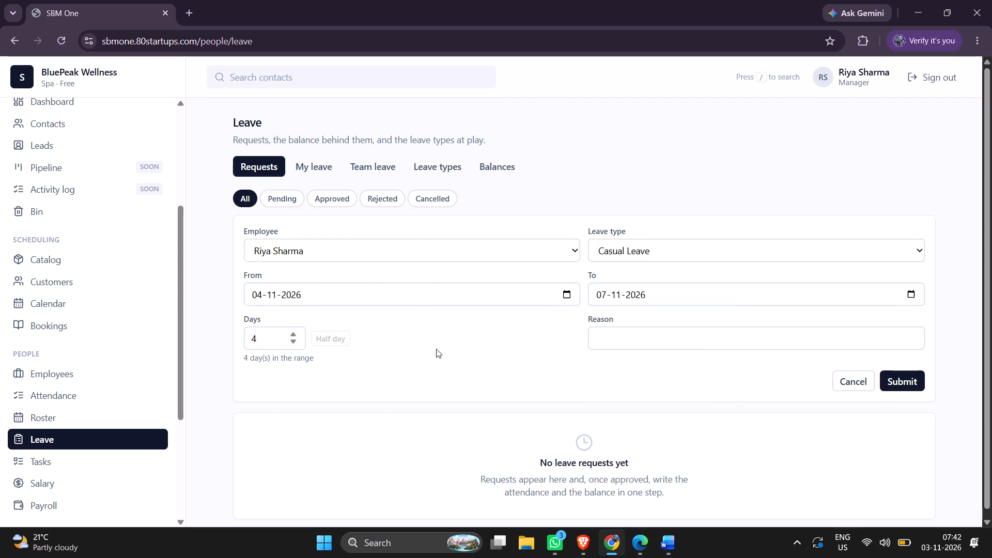
Enter the copied reason "Visiting Home on the account of some personal business." and submit the leave request.
{"action": "left_click", "coordinate": [783, 332]}
{"action": "right_click", "coordinate": [783, 332]}
{"action": "left_click", "coordinate": [766, 334]}
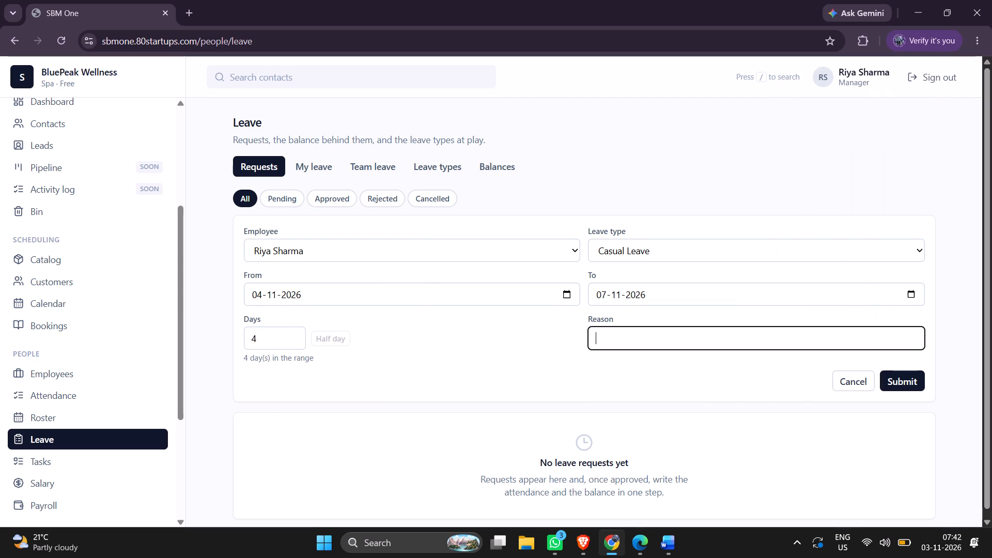
{"action": "key", "text": "super+v"}
{"action": "scroll", "coordinate": [725, 286], "scroll_direction": "down", "scroll_amount": 3}
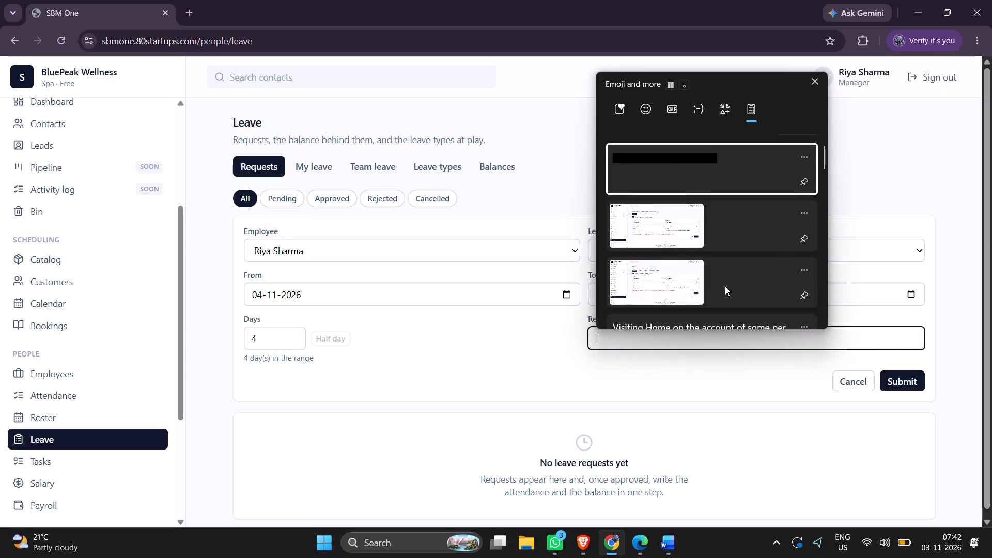
{"action": "scroll", "coordinate": [725, 286], "scroll_direction": "down", "scroll_amount": 3}
{"action": "left_click", "coordinate": [685, 183]}
{"action": "key", "text": "ctrl+v"}
{"action": "left_click", "coordinate": [906, 389]}
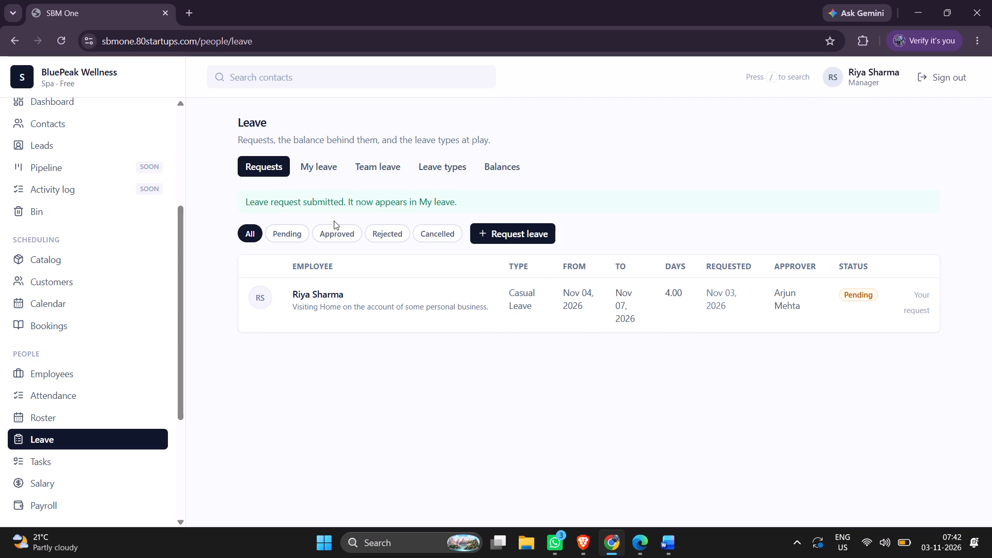
Check the manager's submitted request under the Pending and Approved filters, in My leave and in Requests.
{"action": "left_click", "coordinate": [281, 229]}
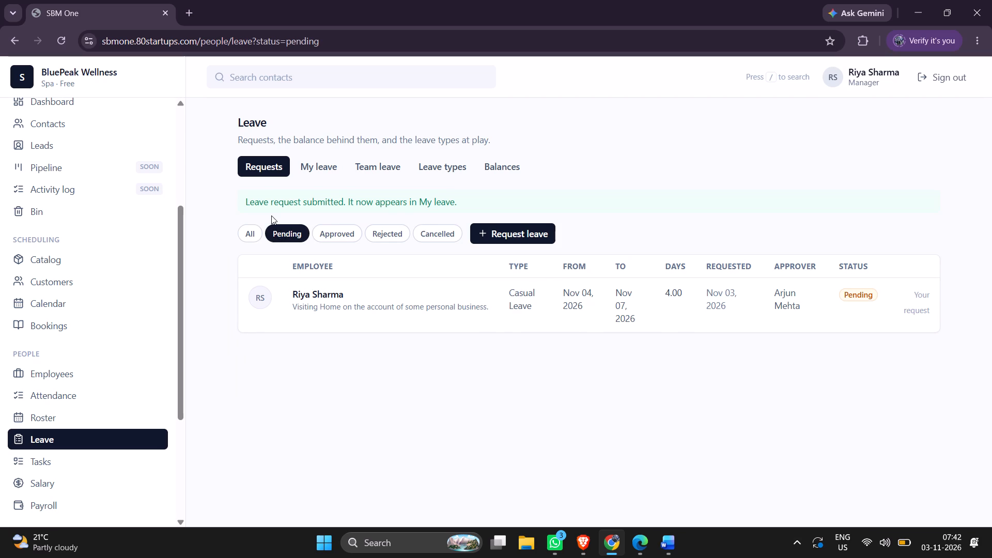
{"action": "left_click", "coordinate": [337, 234]}
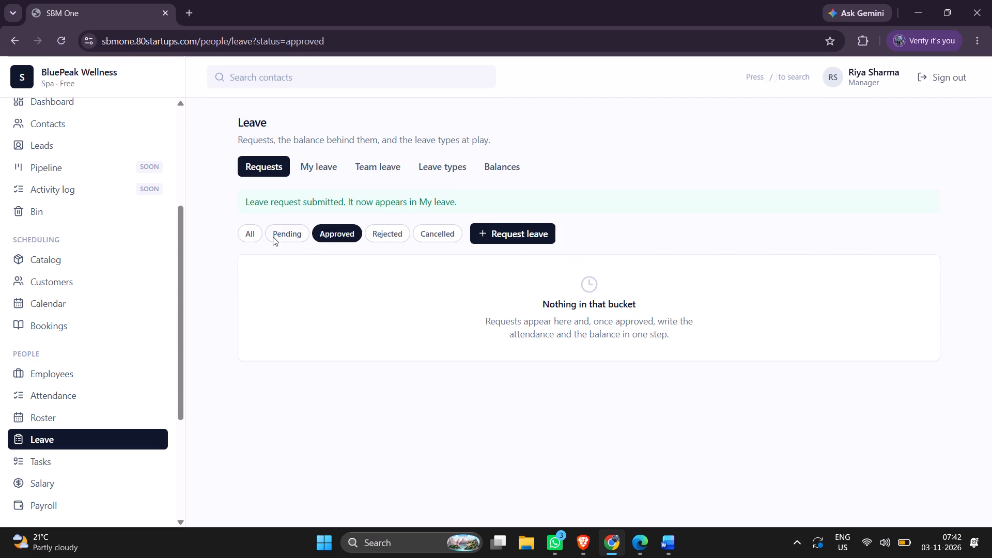
{"action": "left_click", "coordinate": [259, 233]}
{"action": "left_click", "coordinate": [298, 162]}
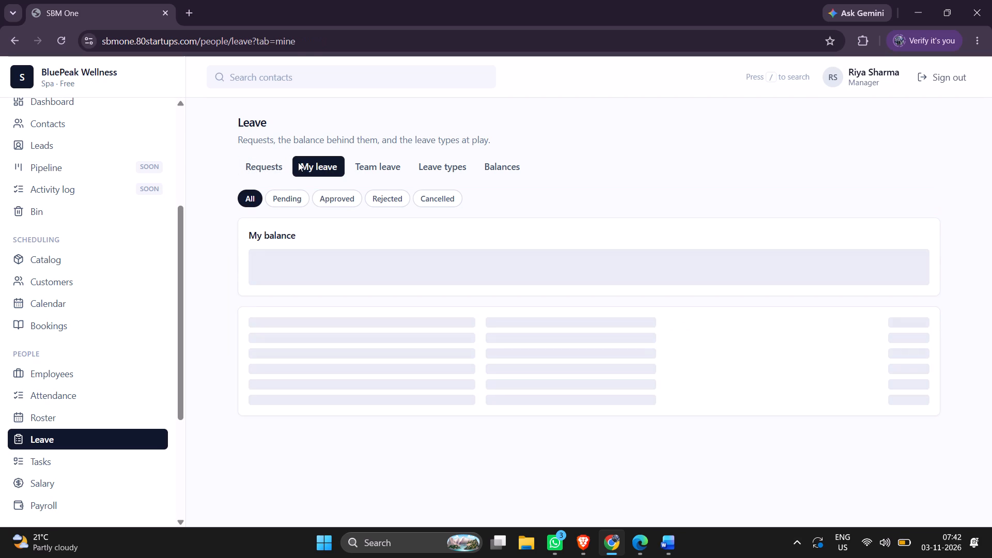
{"action": "left_click", "coordinate": [352, 161]}
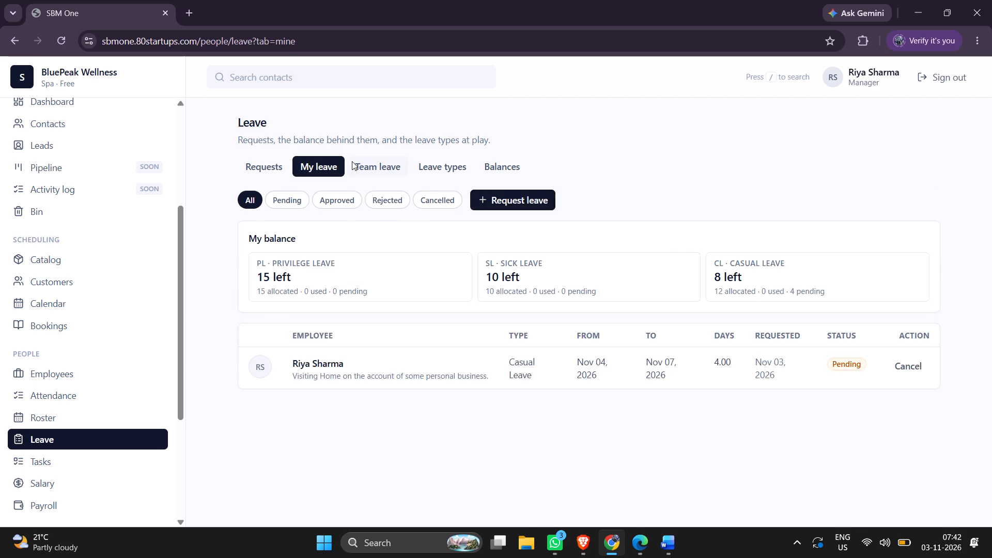
{"action": "left_click", "coordinate": [329, 162]}
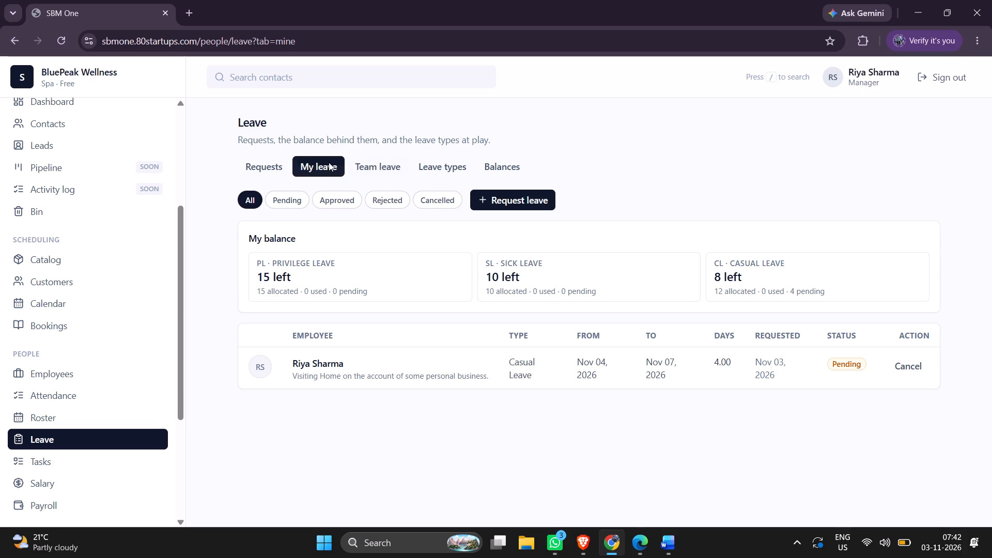
{"action": "left_click", "coordinate": [276, 165]}
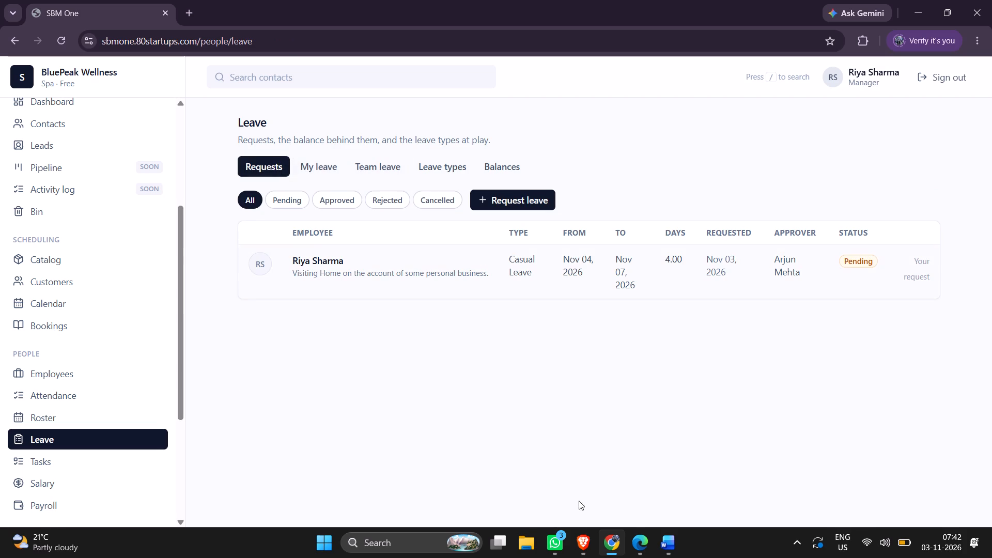
Switch to the owner's session in Brave and approve the manager's pending Casual Leave request.
{"action": "left_click", "coordinate": [583, 529], "text": "ctrl"}
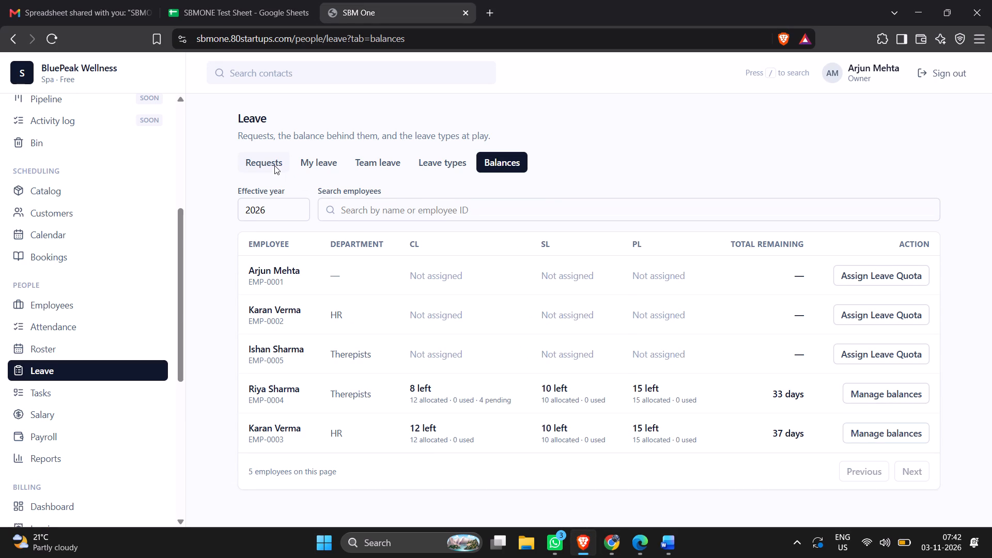
{"action": "left_click", "coordinate": [274, 165]}
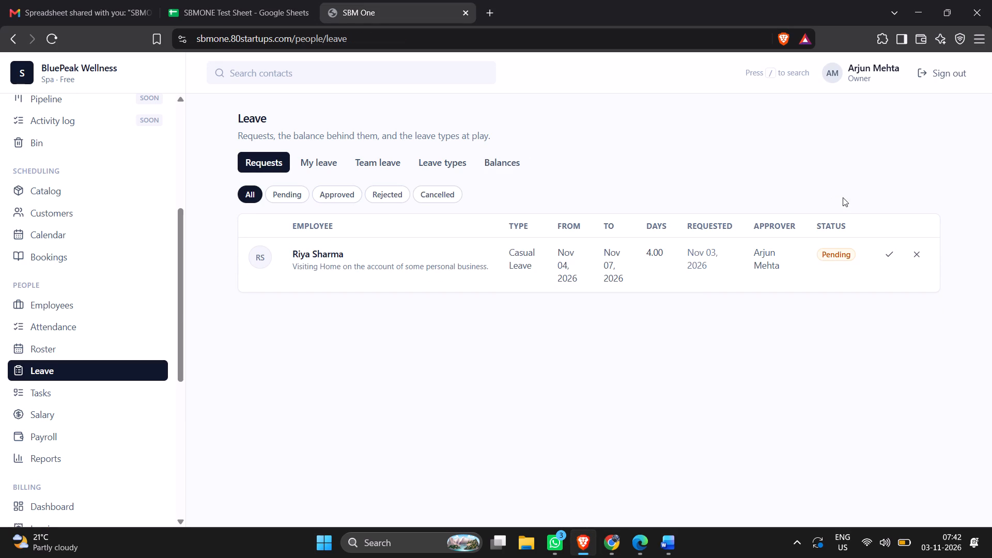
{"action": "left_click", "coordinate": [890, 249]}
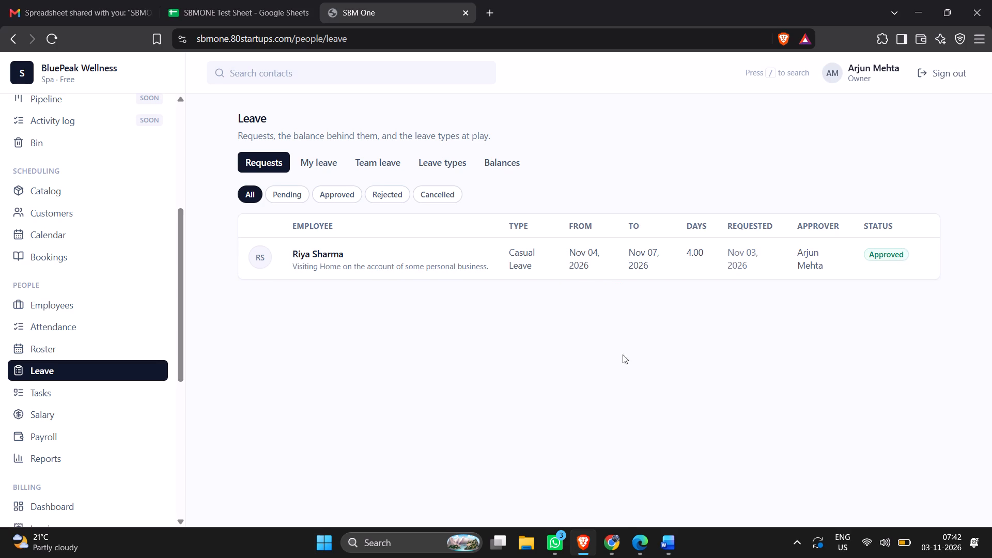
Switch to the manager's session in Chrome and reload the Leave requests to check the Casual Leave request's status.
{"action": "left_click", "coordinate": [624, 543], "text": "ctrl"}
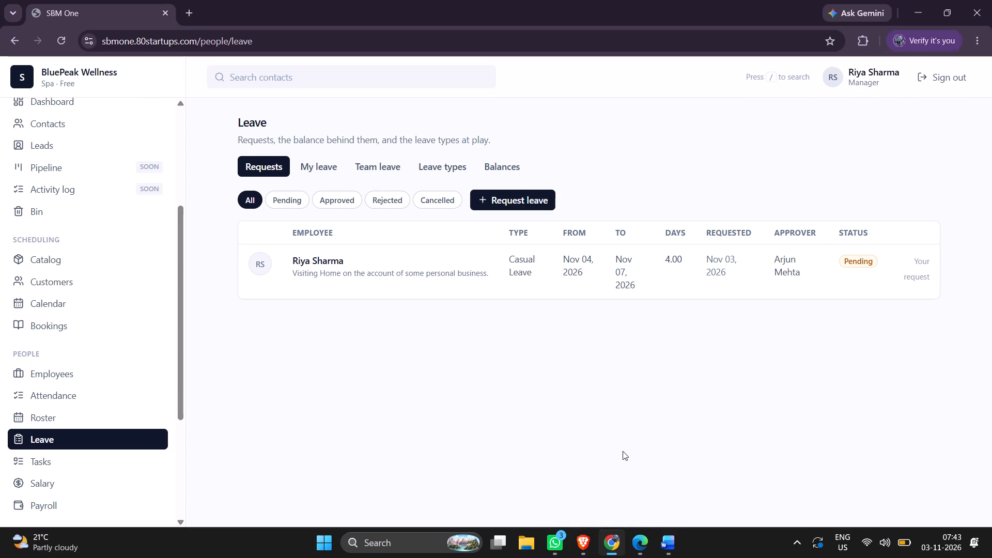
{"action": "key", "text": "ctrl+r"}
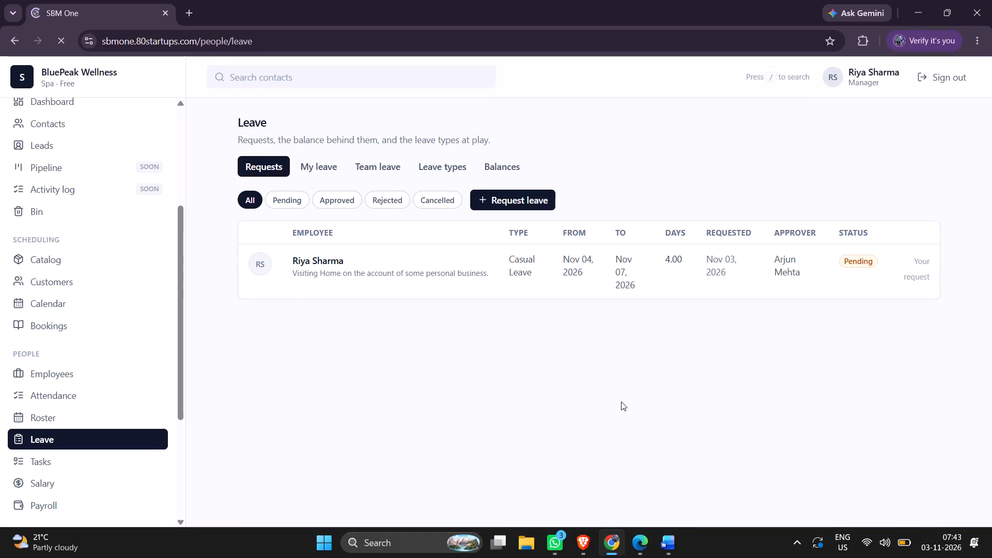
{"action": "left_click", "coordinate": [621, 401]}
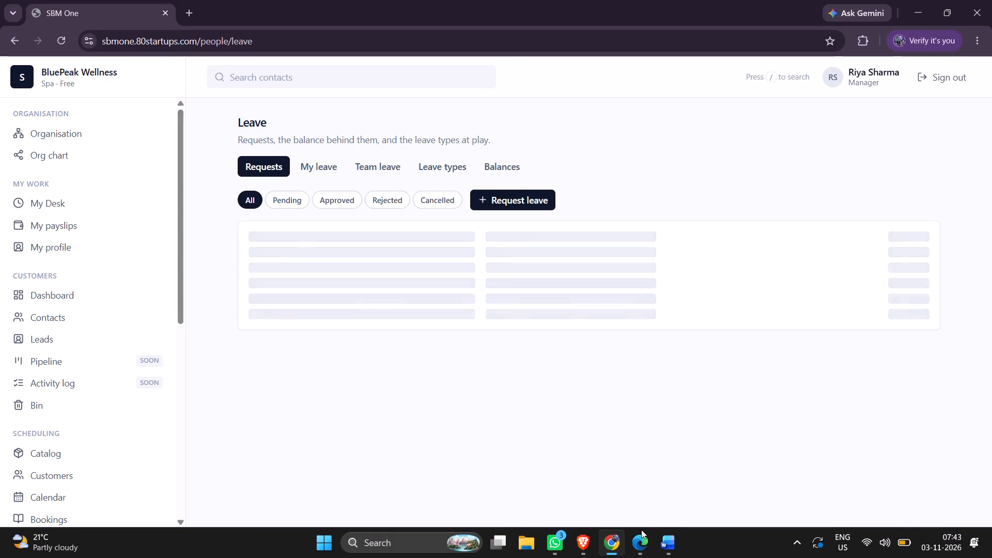
{"action": "left_click", "coordinate": [642, 533], "text": "ctrl"}
{"action": "left_click", "coordinate": [632, 541], "text": "ctrl"}
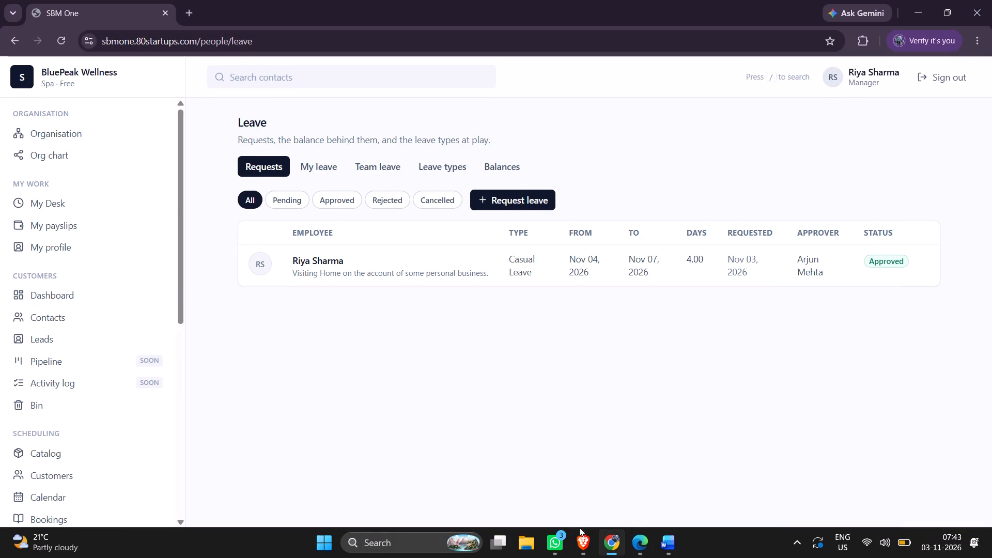
Set the execution status of test case TC-07.01 to Passed in the SBMONE Test Sheet in Brave.
{"action": "left_click", "coordinate": [573, 534], "text": "ctrl"}
{"action": "left_click", "coordinate": [209, 0]}
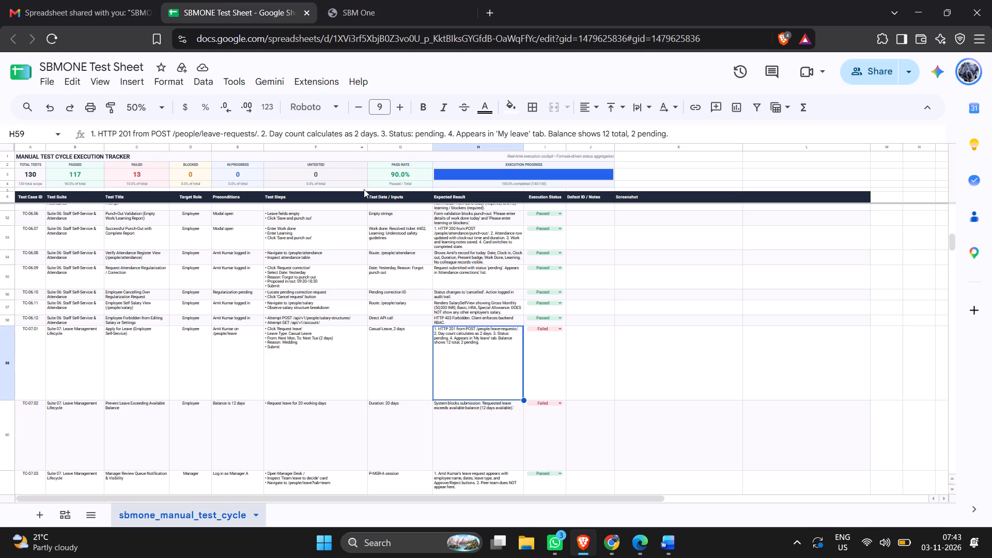
{"action": "left_click", "coordinate": [535, 328]}
{"action": "left_click", "coordinate": [544, 413]}
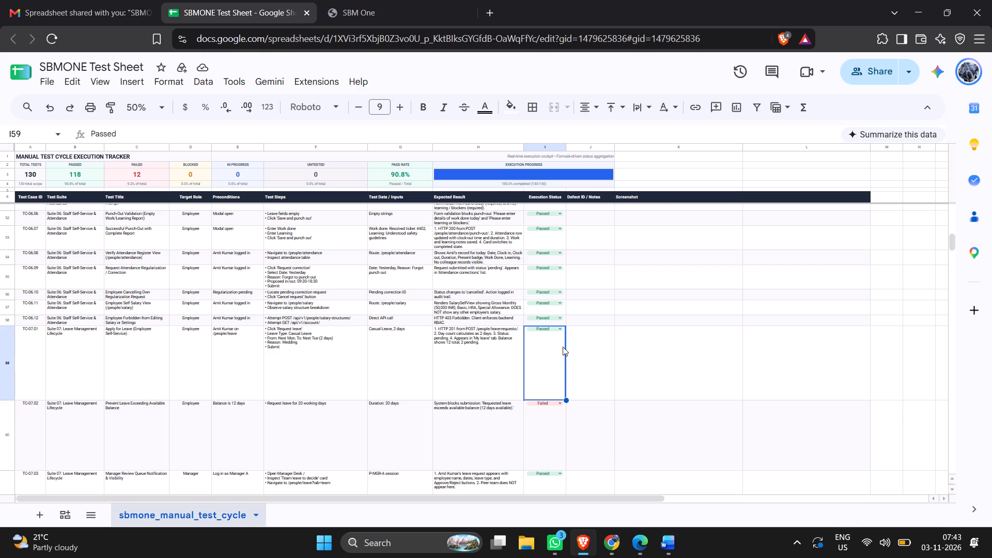
Return to the manager's session in Chrome and check the leave balances under Balances and My leave.
{"action": "left_click", "coordinate": [907, 3]}
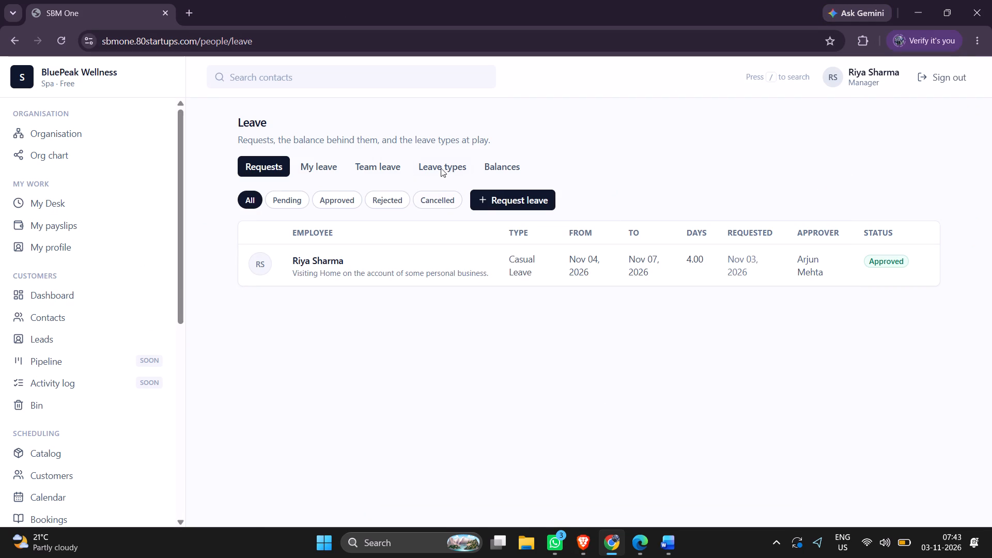
{"action": "left_click", "coordinate": [491, 156]}
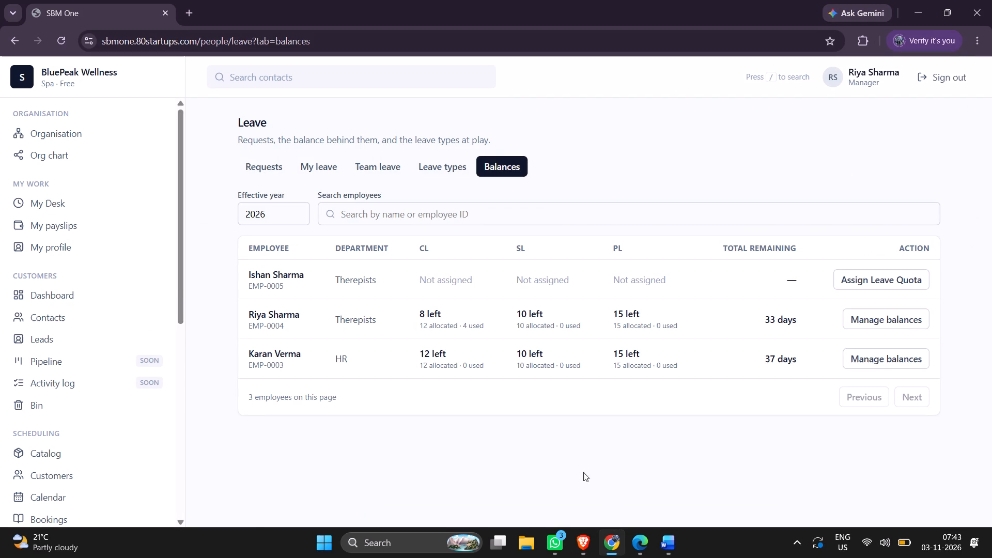
{"action": "left_click", "coordinate": [308, 165]}
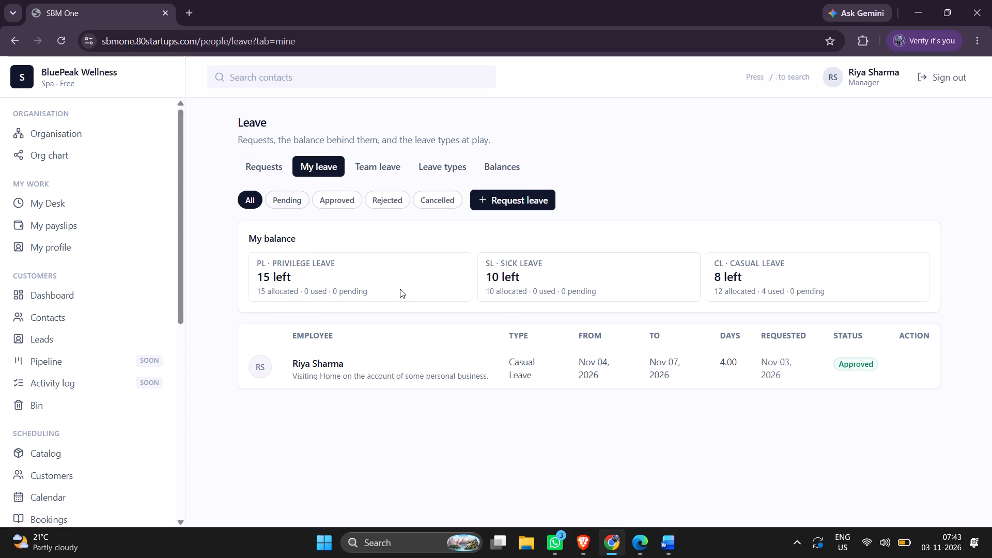
Switch to the staff session in Edge and check the staff member's leave balances.
{"action": "left_click", "coordinate": [649, 538]}
{"action": "left_click", "coordinate": [523, 198]}
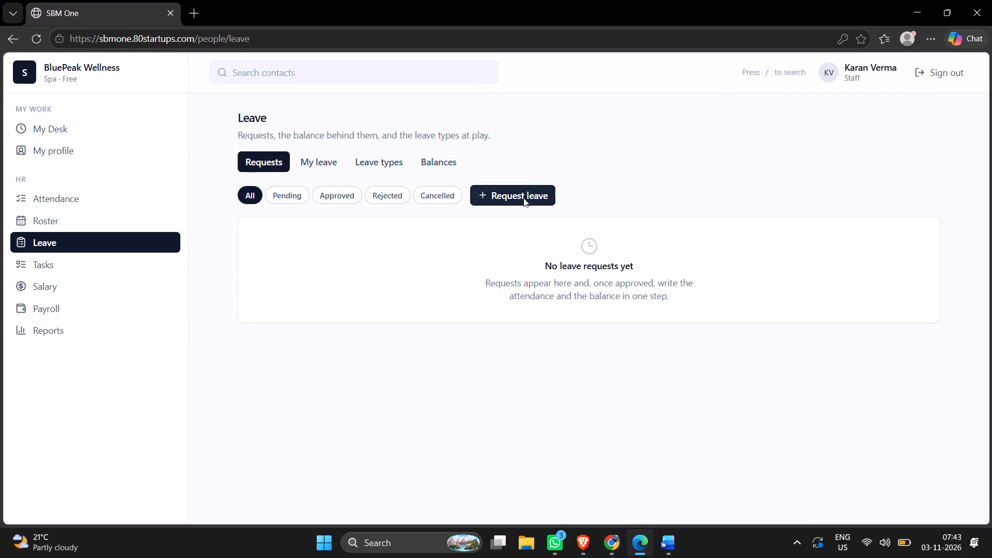
{"action": "left_click", "coordinate": [555, 244]}
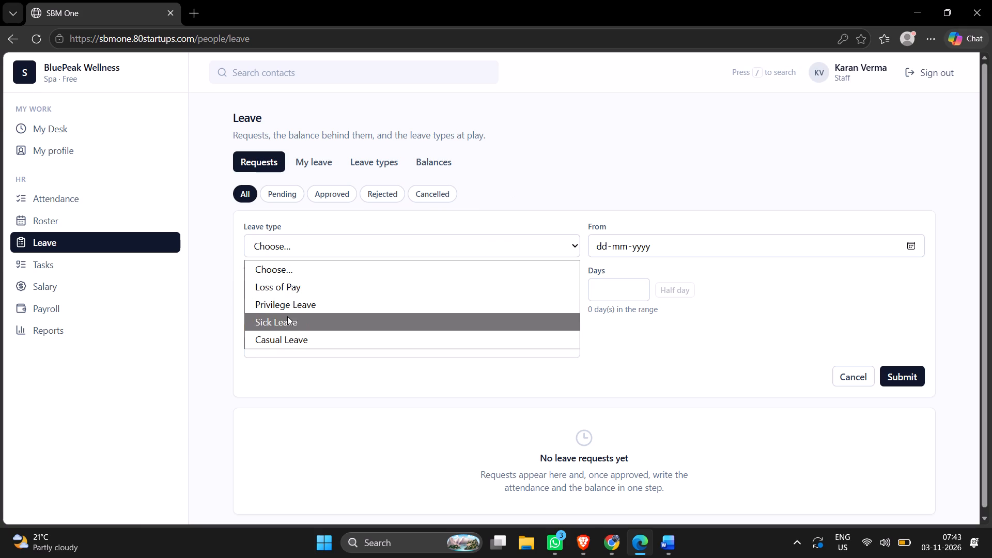
{"action": "left_click", "coordinate": [440, 180]}
{"action": "left_click", "coordinate": [445, 159]}
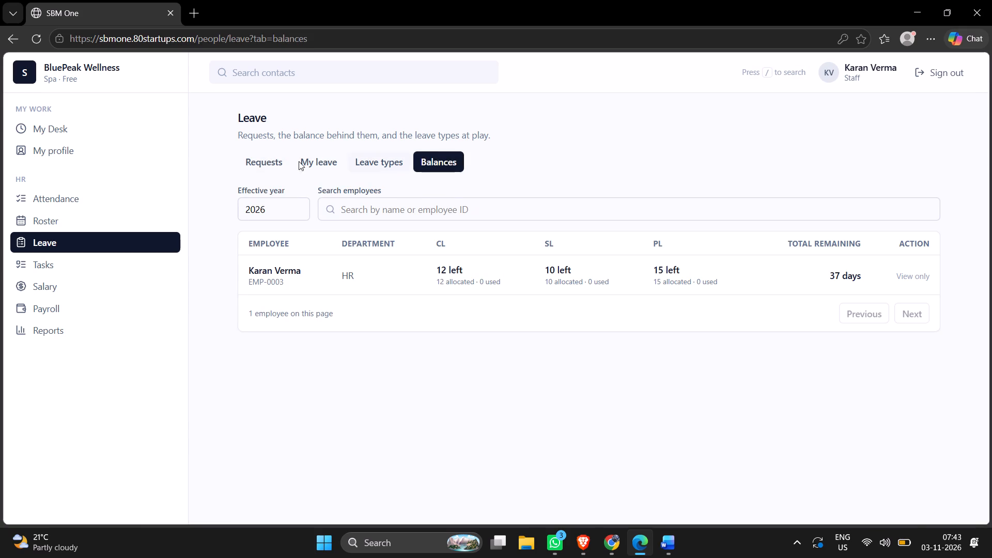
Fill in a Casual Leave request for the staff member from 04-11-2026 to 27-11-2026.
{"action": "left_click", "coordinate": [260, 161]}
{"action": "left_click", "coordinate": [491, 197]}
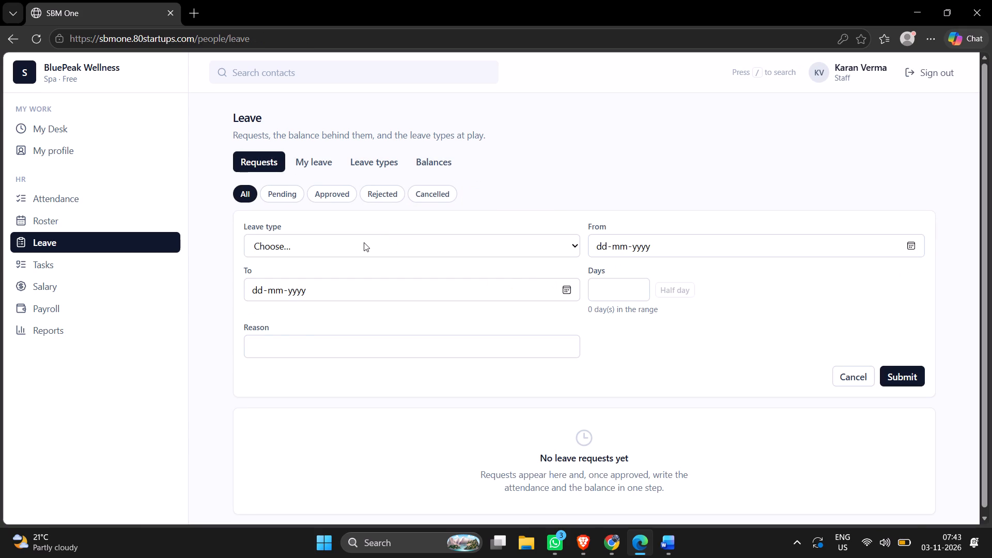
{"action": "left_click", "coordinate": [364, 242]}
{"action": "left_click", "coordinate": [350, 343]}
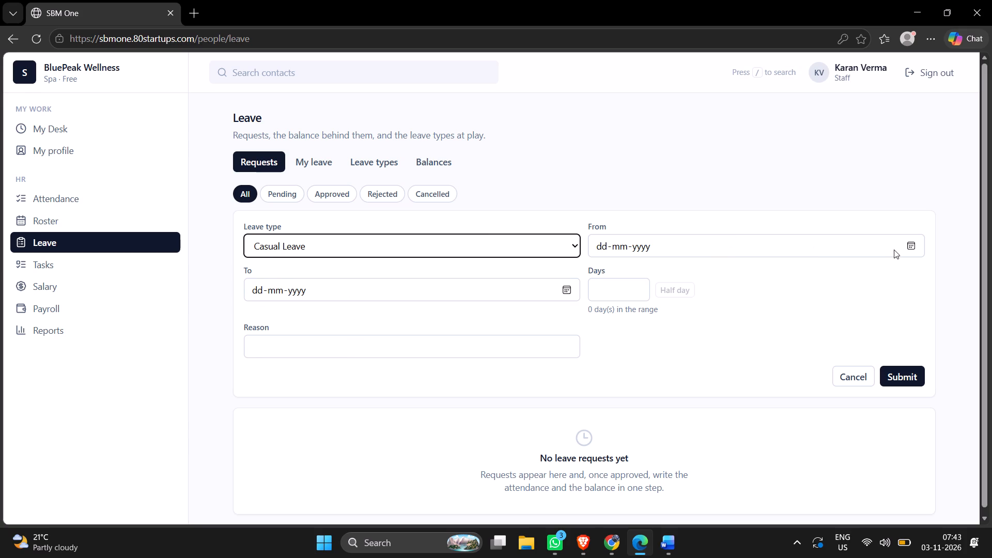
{"action": "left_click", "coordinate": [913, 247]}
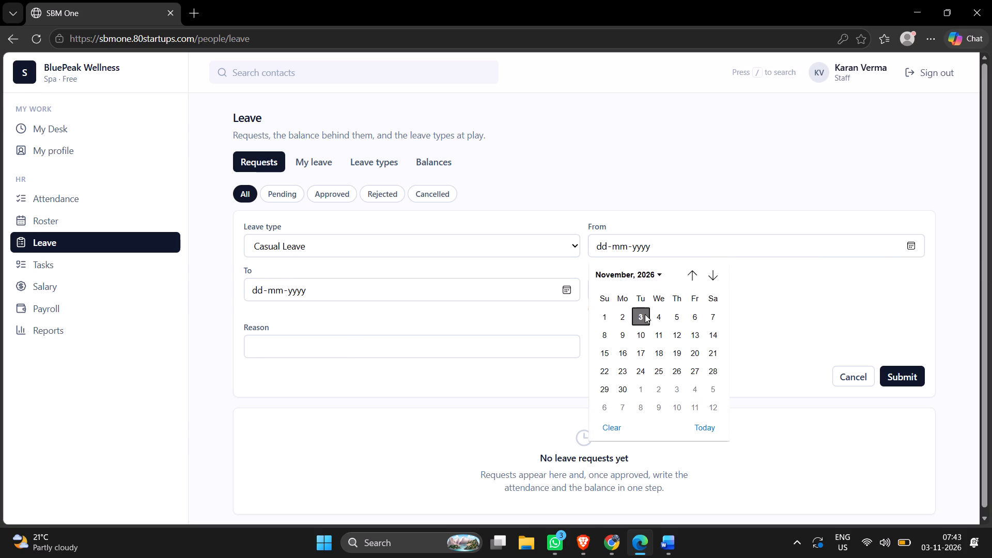
{"action": "left_click", "coordinate": [649, 315]}
{"action": "left_click", "coordinate": [564, 285]}
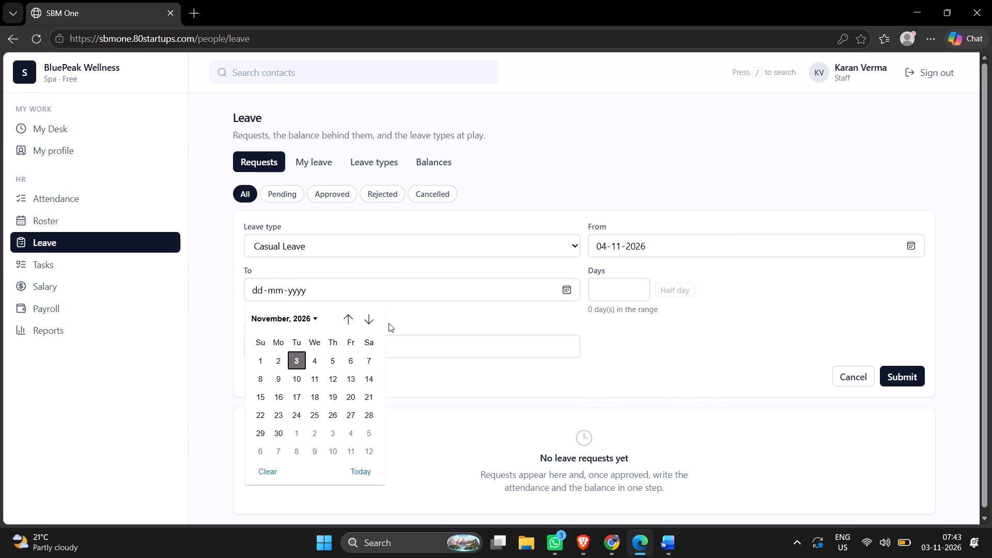
{"action": "left_click", "coordinate": [352, 414]}
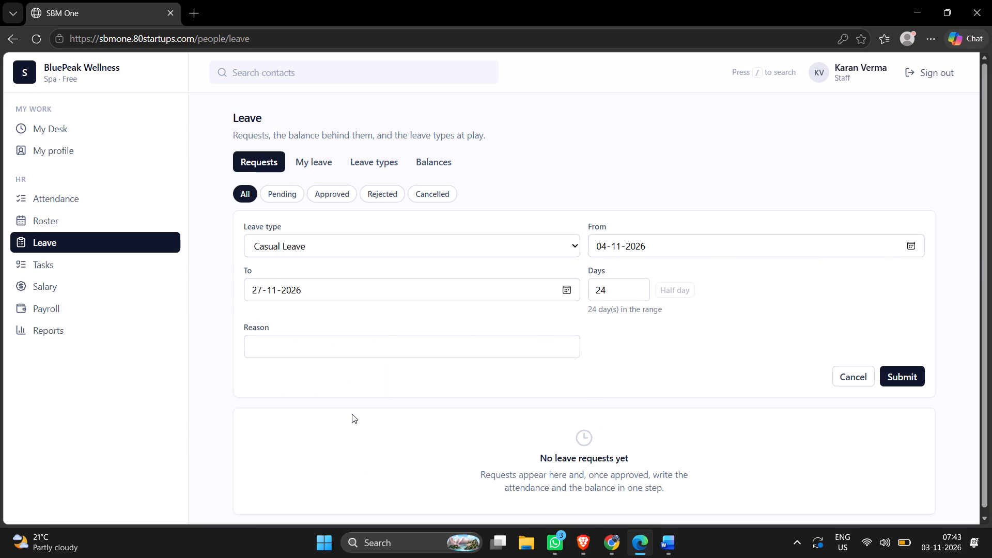
Enter the copied reason "Visiting Home on the account of some personal business." and submit the staff member's 24-day request.
{"action": "left_click", "coordinate": [446, 345]}
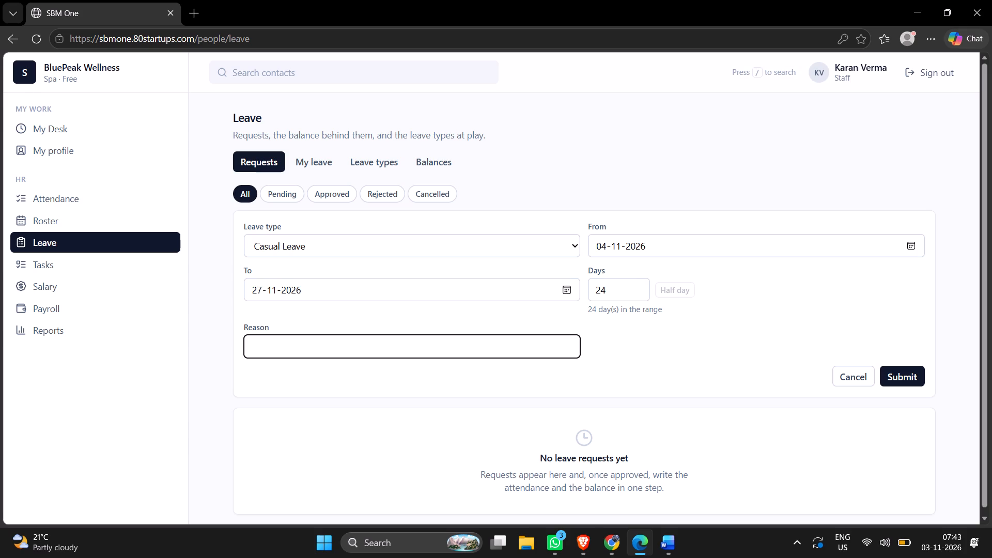
{"action": "left_click", "coordinate": [638, 528]}
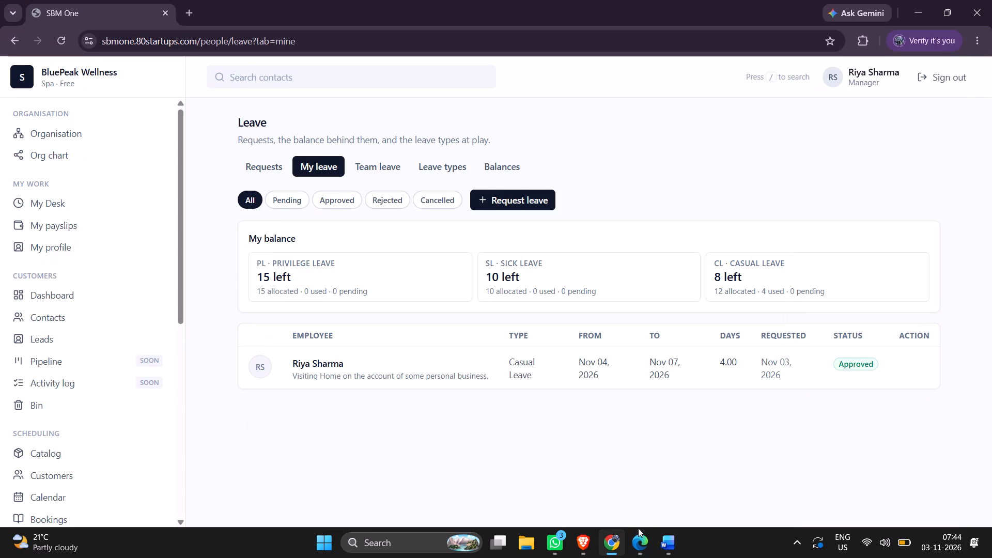
{"action": "left_click", "coordinate": [638, 528]}
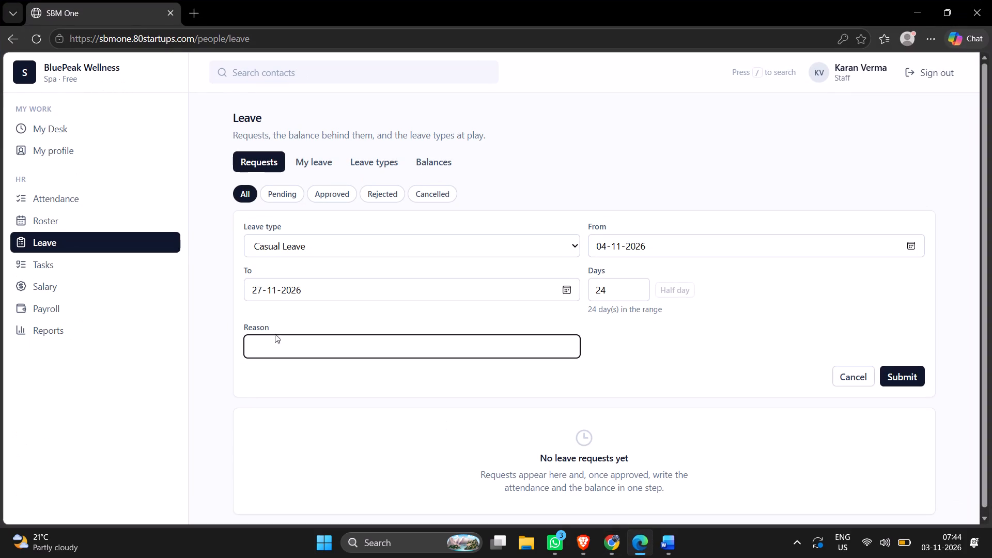
{"action": "left_click", "coordinate": [276, 353]}
{"action": "key", "text": "ctrl+v"}
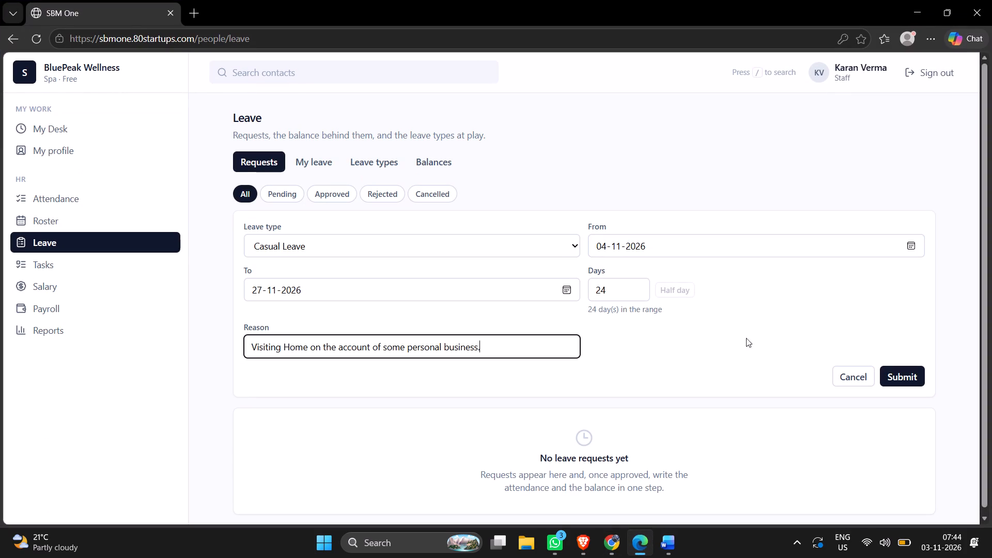
{"action": "left_click", "coordinate": [902, 379]}
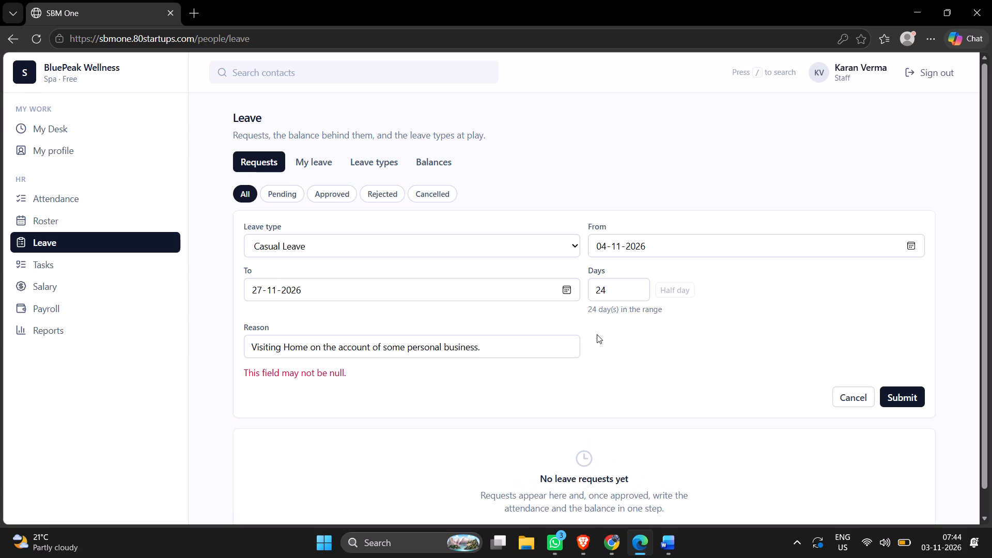
{"action": "key", "text": "shift+super+s"}
{"action": "key", "text": "Escape"}
{"action": "left_click", "coordinate": [570, 287]}
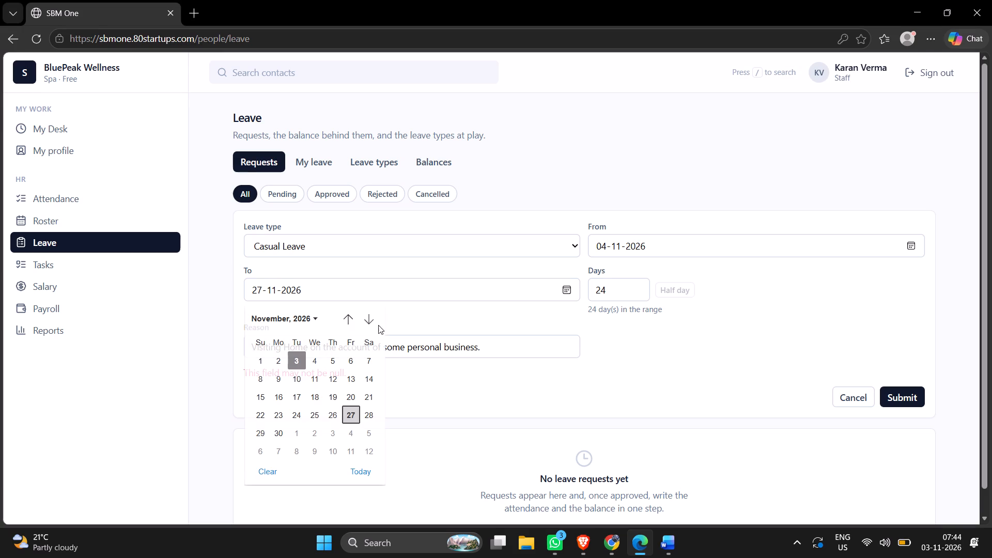
{"action": "left_click", "coordinate": [351, 364]}
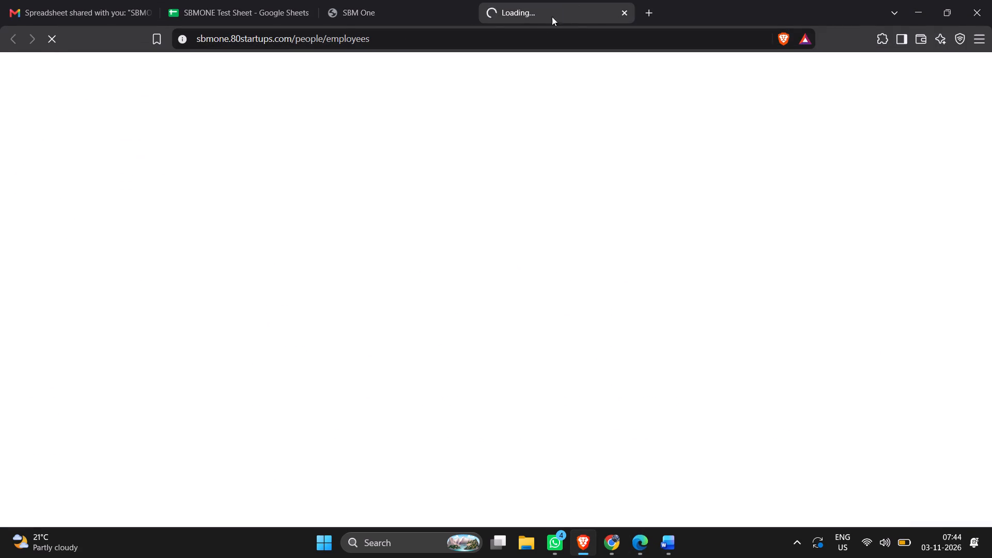
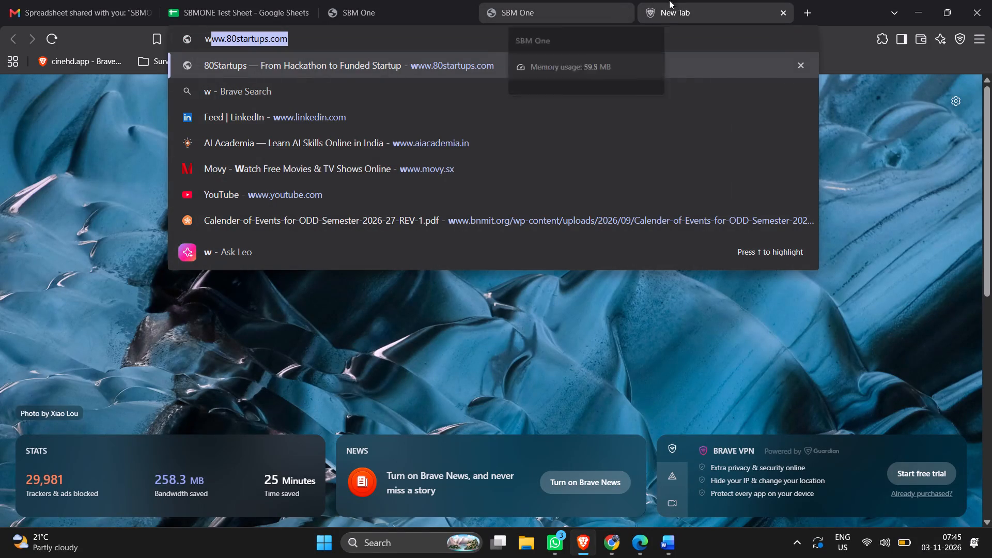
Close the blank new tab so the owner's Employees page is in front again.
{"action": "middle_click", "coordinate": [687, 0]}
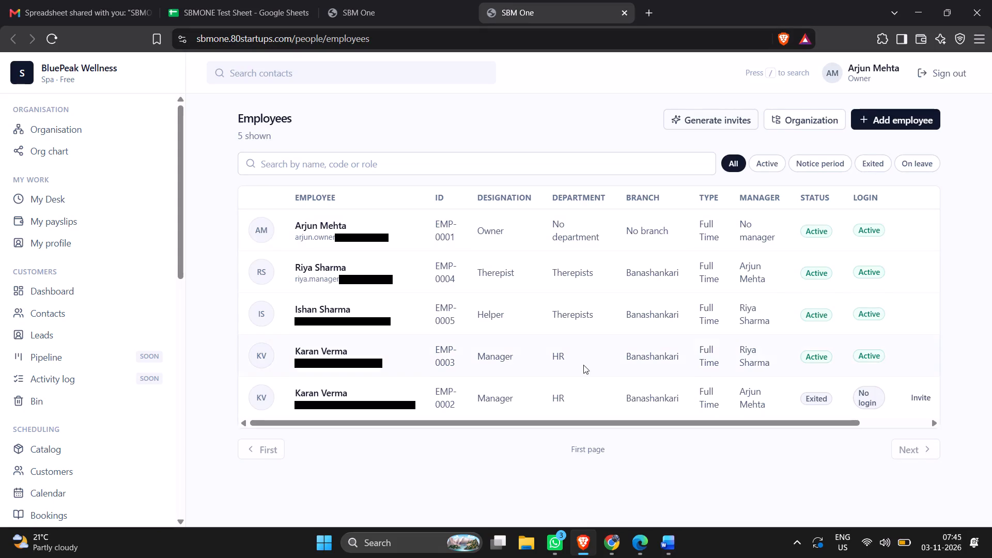
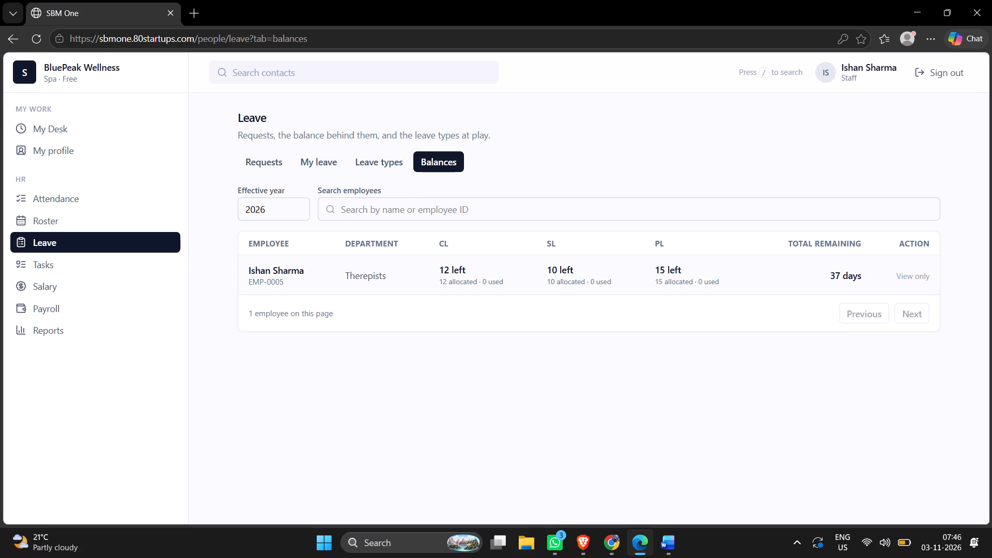
Start a new Sick Leave request in the staff account, running from 04-11-2026 to 07-11-2026.
{"action": "left_click", "coordinate": [265, 156]}
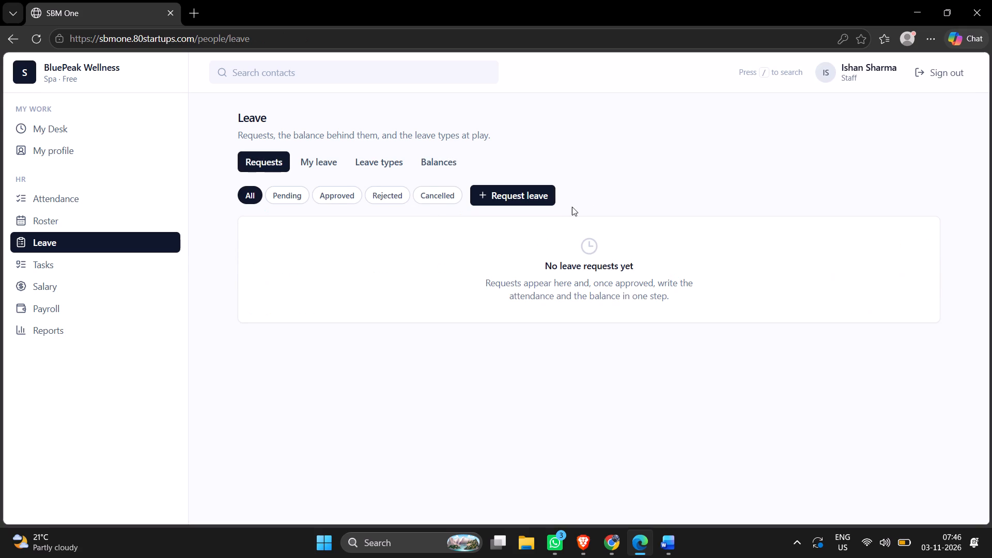
{"action": "left_click", "coordinate": [473, 204]}
{"action": "left_click", "coordinate": [350, 244]}
{"action": "left_click", "coordinate": [314, 322]}
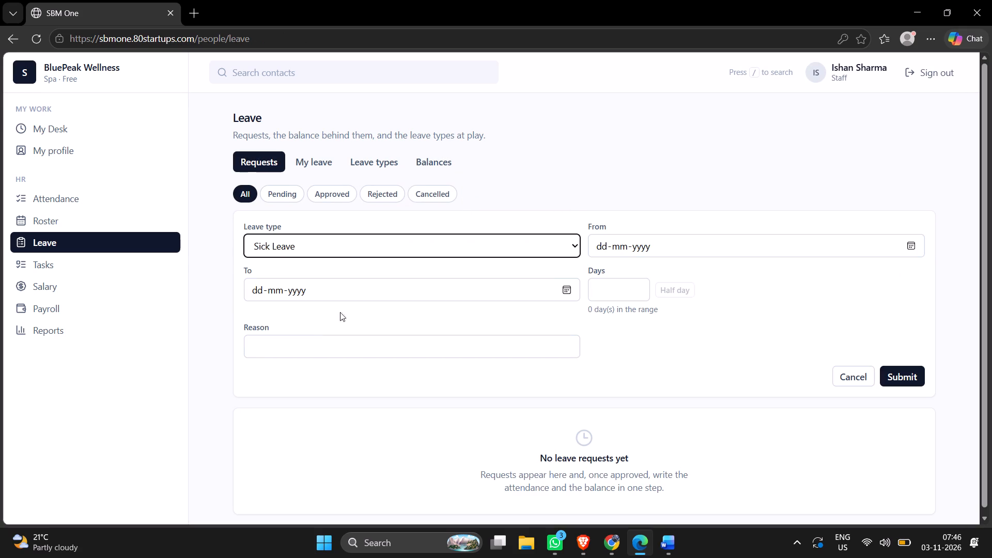
{"action": "left_click", "coordinate": [631, 255]}
{"action": "left_click", "coordinate": [911, 246]}
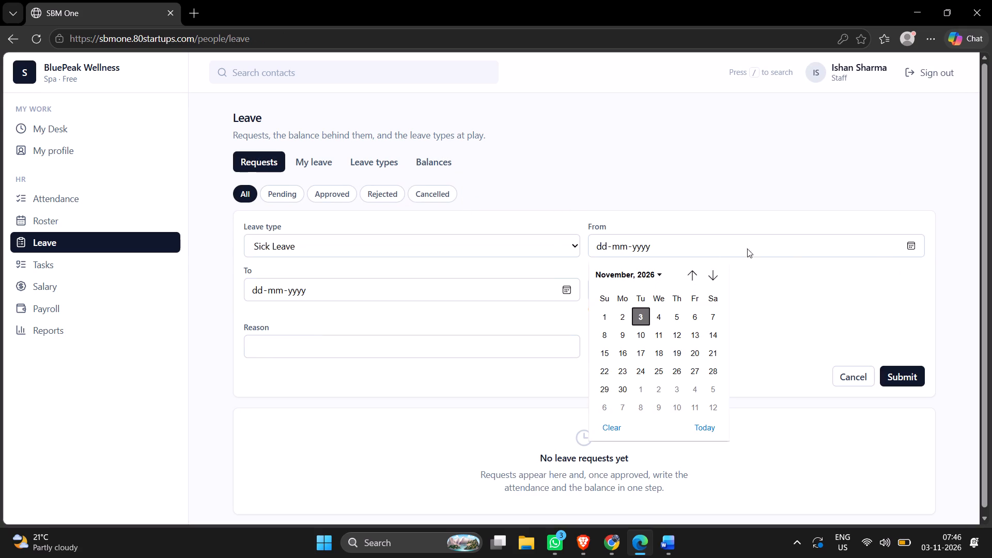
{"action": "left_click", "coordinate": [659, 316]}
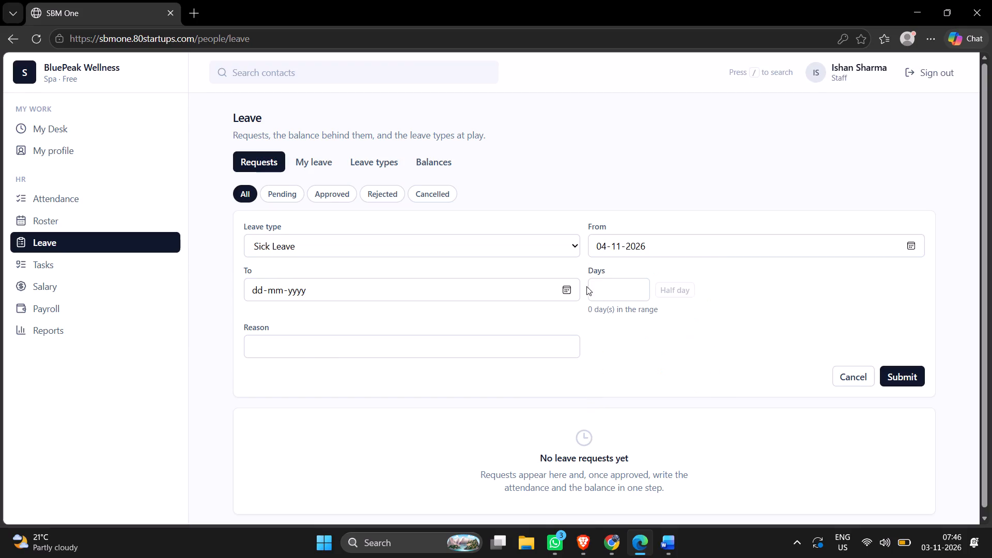
{"action": "left_click", "coordinate": [565, 285]}
{"action": "left_click", "coordinate": [361, 357]}
Enter the reason "Visiting Home cause of some medical reasons." and submit the leave request.
{"action": "left_click", "coordinate": [390, 346]}
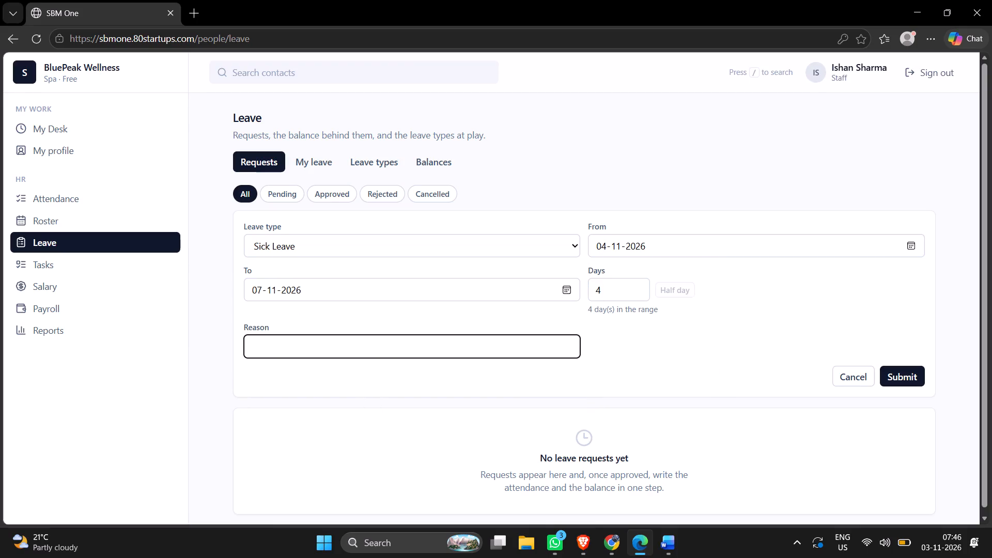
{"action": "key", "text": "super+v"}
{"action": "scroll", "coordinate": [792, 389], "scroll_direction": "down", "scroll_amount": 7}
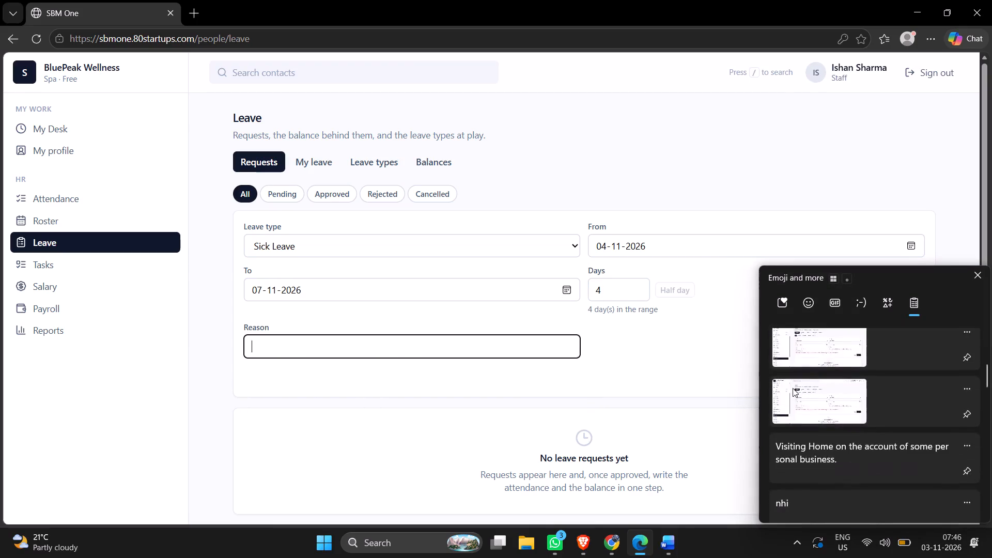
{"action": "scroll", "coordinate": [793, 388], "scroll_direction": "down", "scroll_amount": 1}
{"action": "left_click", "coordinate": [818, 424]}
{"action": "key", "text": "ctrl+v"}
{"action": "right_click_drag", "start_coordinate": [802, 426], "coordinate": [766, 427], "text": "ctrl"}
{"action": "left_click", "coordinate": [485, 356]}
{"action": "key", "text": "ctrl+a"}
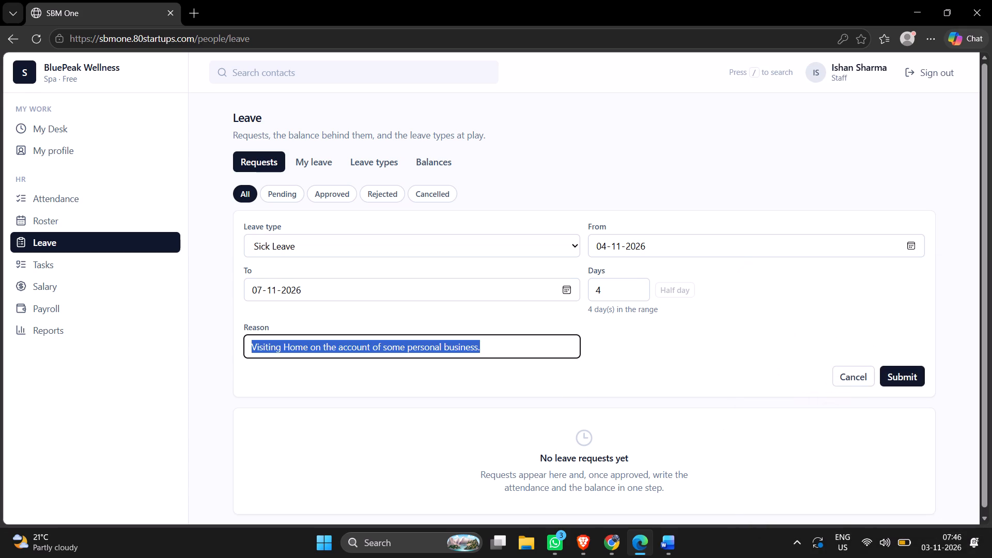
{"action": "key", "text": "ctrl+c"}
{"action": "left_click", "coordinate": [485, 355]}
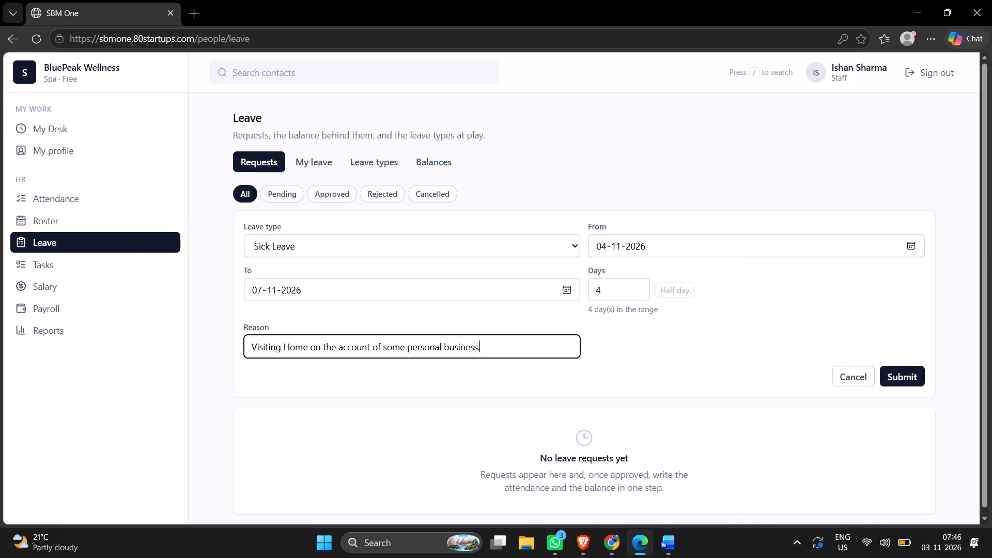
{"action": "left_click_drag", "start_coordinate": [407, 347], "coordinate": [647, 348]}
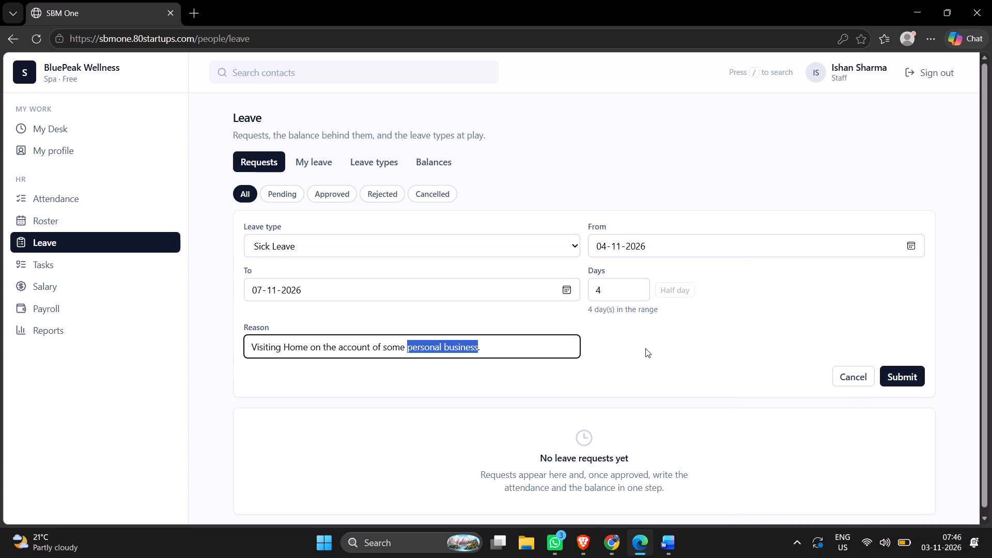
{"action": "key", "text": "BackSpace"}
{"action": "key", "text": "BackSpace"}
{"action": "key", "text": "BackSpace"}
{"action": "key", "text": "BackSpace"}
{"action": "key", "text": "BackSpace"}
{"action": "key", "text": "BackSpace"}
{"action": "key", "text": "BackSpace"}
{"action": "key", "text": "BackSpace"}
{"action": "key", "text": "BackSpace"}
{"action": "key", "text": "BackSpace"}
{"action": "key", "text": "BackSpace"}
{"action": "key", "text": "BackSpace"}
{"action": "key", "text": "BackSpace"}
{"action": "key", "text": "BackSpace"}
{"action": "key", "text": "BackSpace"}
{"action": "key", "text": "BackSpace"}
{"action": "key", "text": "BackSpace"}
{"action": "key", "text": "BackSpace"}
{"action": "key", "text": "BackSpace"}
{"action": "key", "text": "BackSpace"}
{"action": "key", "text": "BackSpace"}
{"action": "type", "text": "cause of soem me"}
{"action": "key", "text": "BackSpace"}
{"action": "key", "text": "BackSpace"}
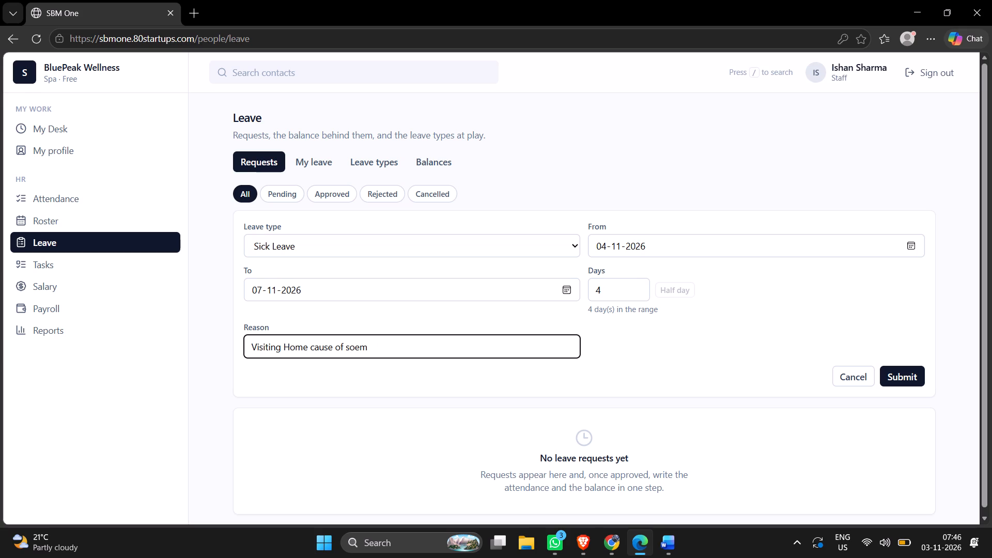
{"action": "key", "text": "BackSpace"}
{"action": "key", "text": "BackSpace"}
{"action": "key", "text": "BackSpace"}
{"action": "type", "text": "me medical reasons."}
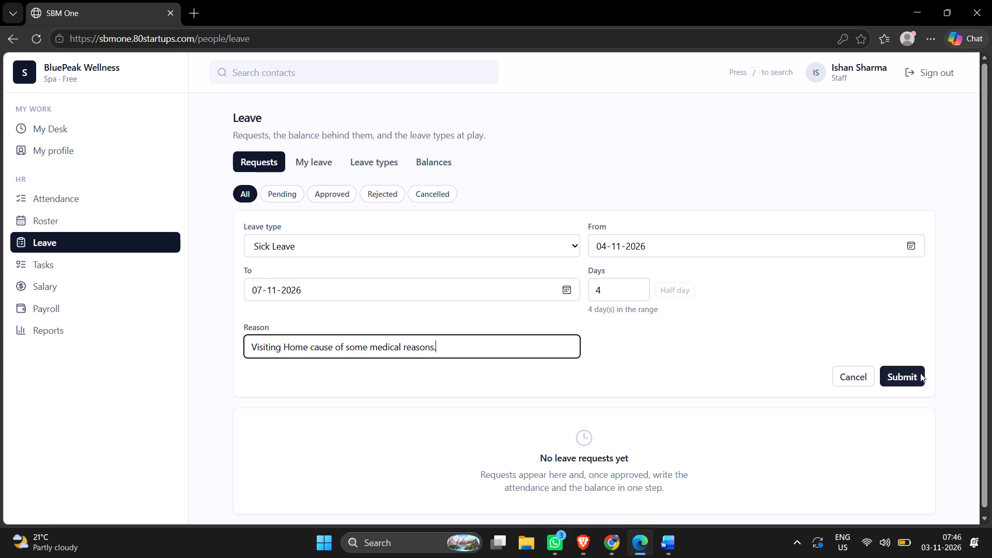
{"action": "left_click", "coordinate": [920, 373]}
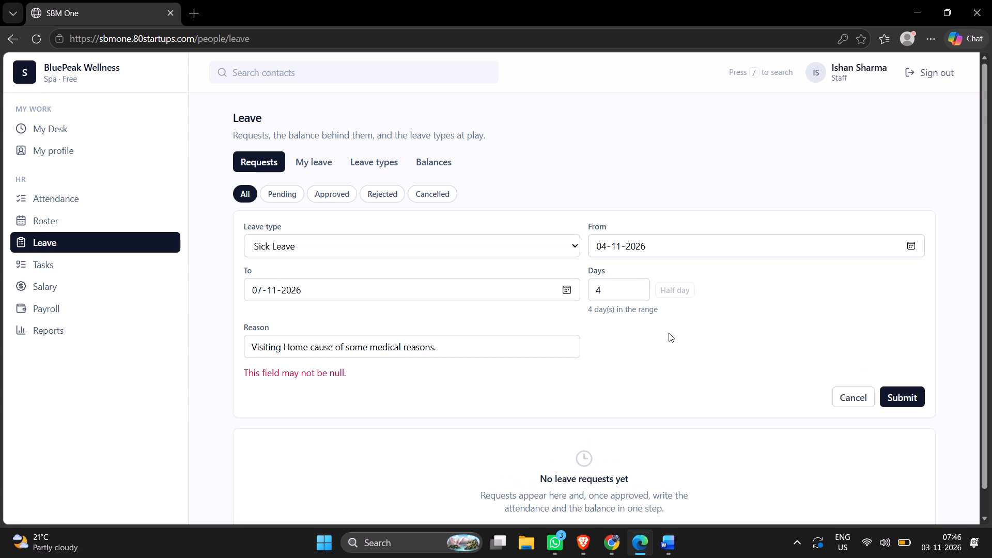
Switch to the 3 November testing document in Word and delete the manager-side leave screenshot under issue 3.
{"action": "left_click", "coordinate": [639, 540]}
{"action": "left_click", "coordinate": [639, 540]}
{"action": "left_click", "coordinate": [662, 539]}
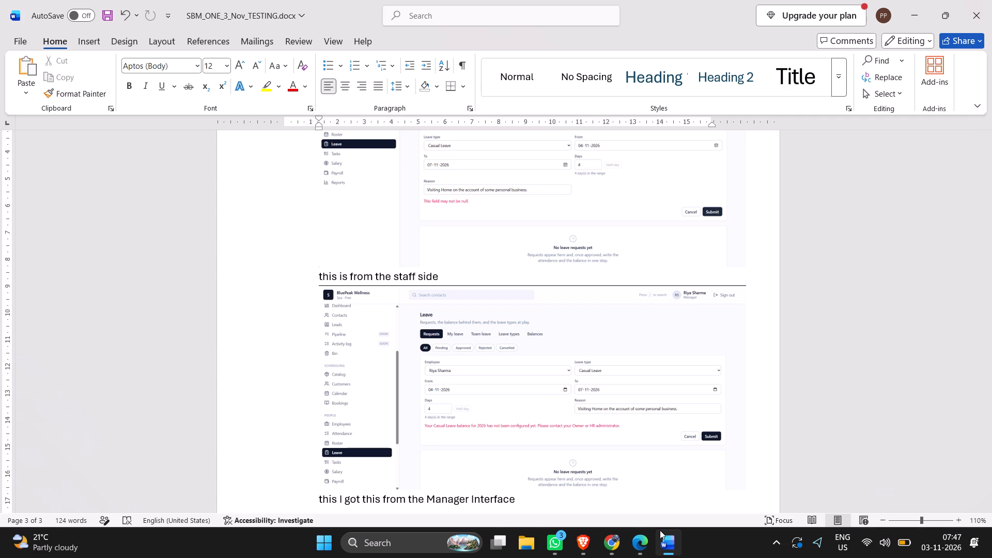
{"action": "scroll", "coordinate": [579, 351], "scroll_direction": "up", "scroll_amount": 1}
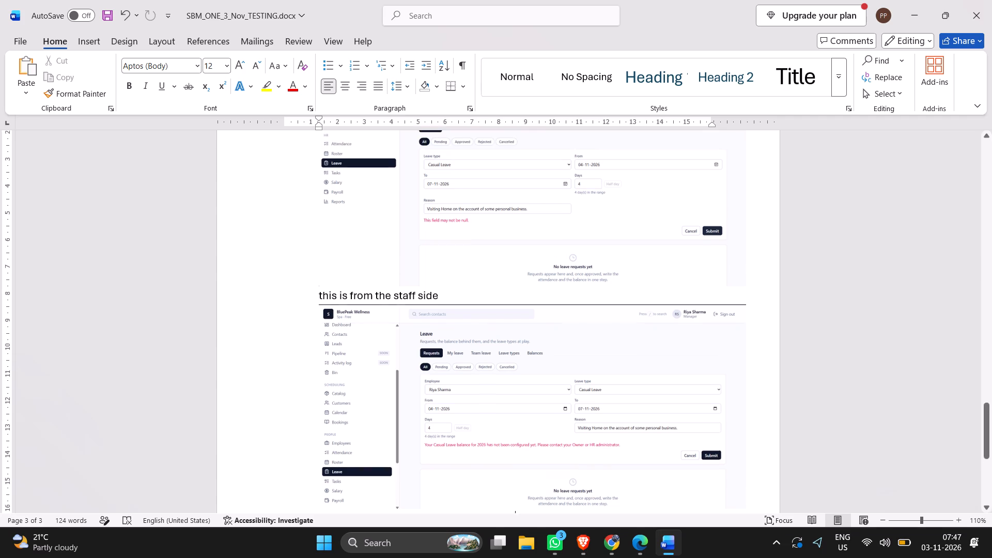
{"action": "scroll", "coordinate": [579, 352], "scroll_direction": "up", "scroll_amount": 4}
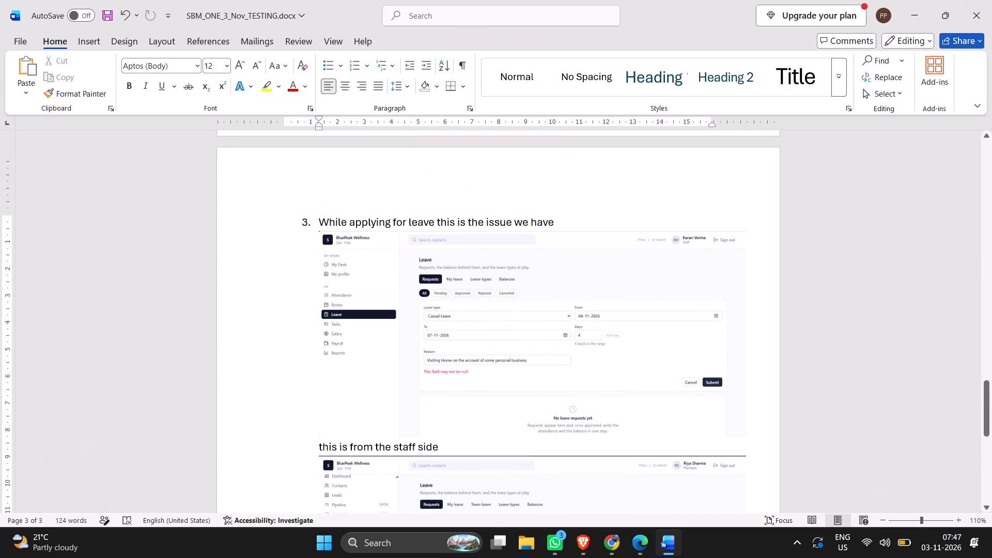
{"action": "scroll", "coordinate": [497, 305], "scroll_direction": "up", "scroll_amount": 1}
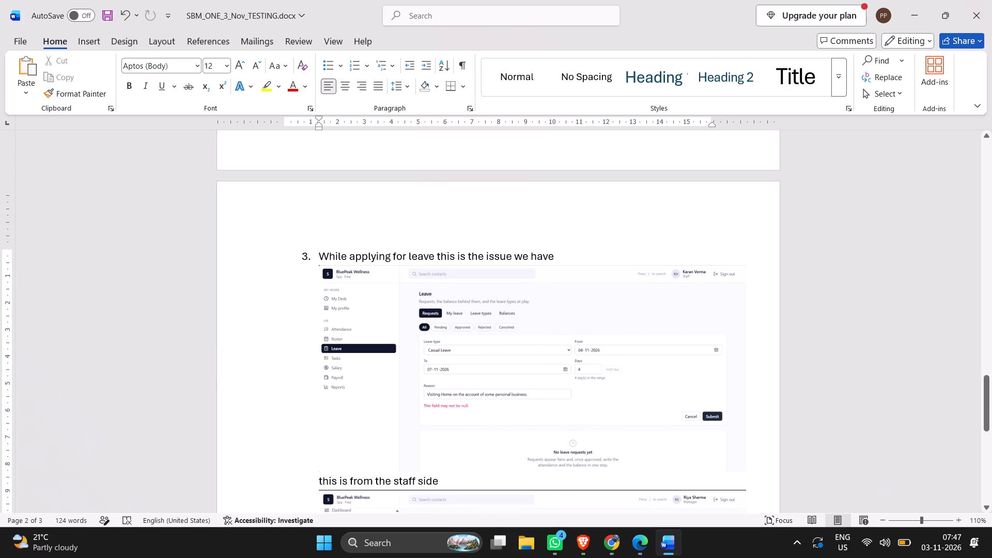
{"action": "scroll", "coordinate": [497, 305], "scroll_direction": "down", "scroll_amount": 2}
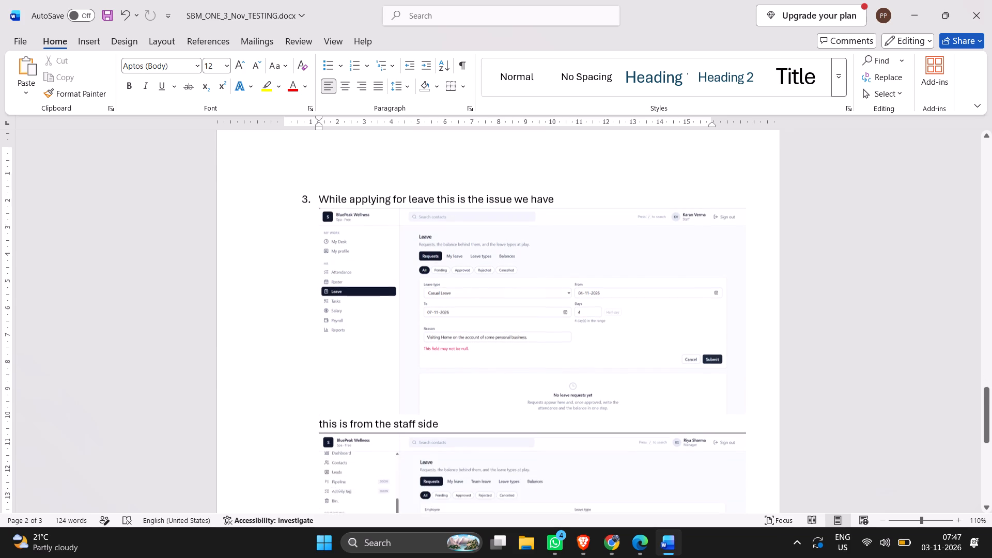
{"action": "scroll", "coordinate": [497, 305], "scroll_direction": "down", "scroll_amount": 5}
{"action": "left_click", "coordinate": [531, 331]}
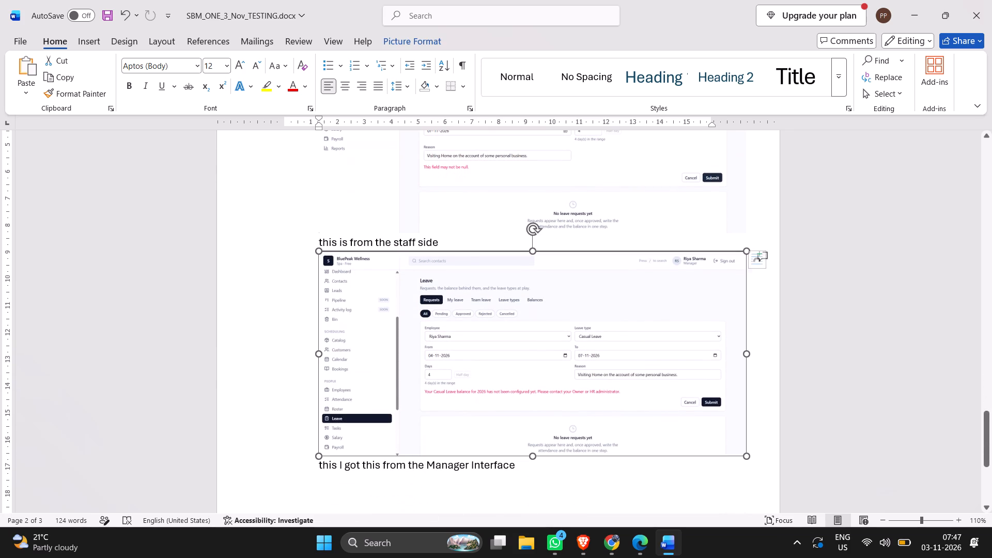
{"action": "scroll", "coordinate": [531, 331], "scroll_direction": "up", "scroll_amount": 5}
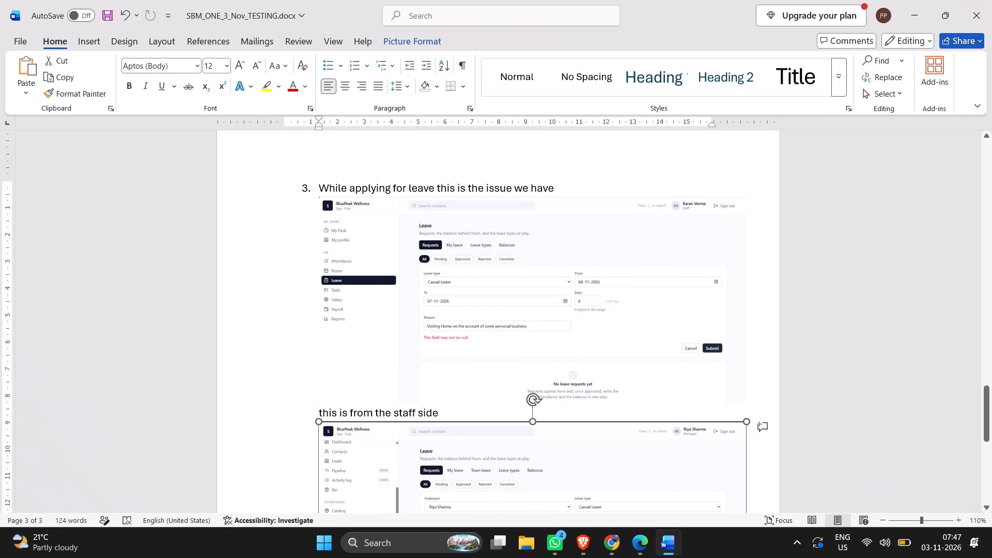
{"action": "scroll", "coordinate": [525, 339], "scroll_direction": "down", "scroll_amount": 7}
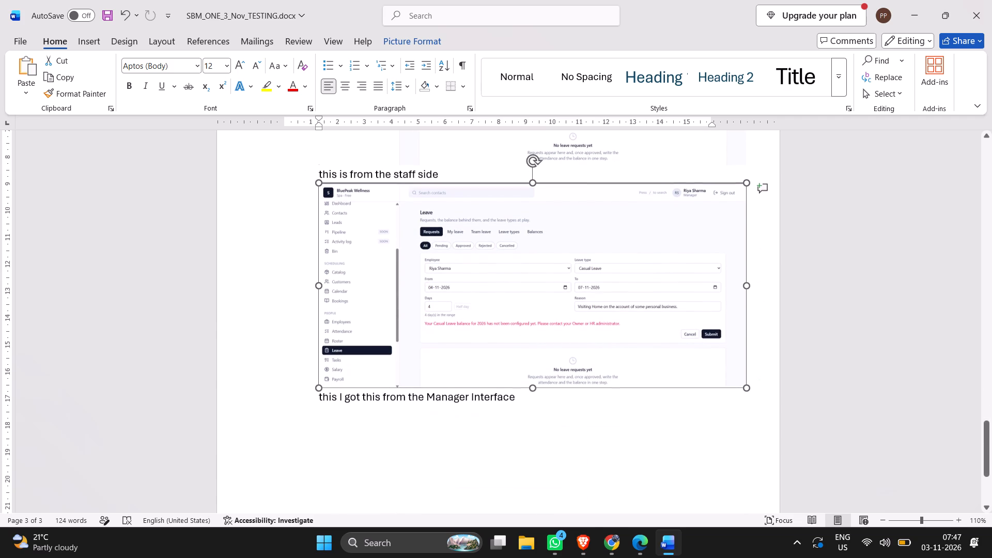
{"action": "key", "text": "BackSpace"}
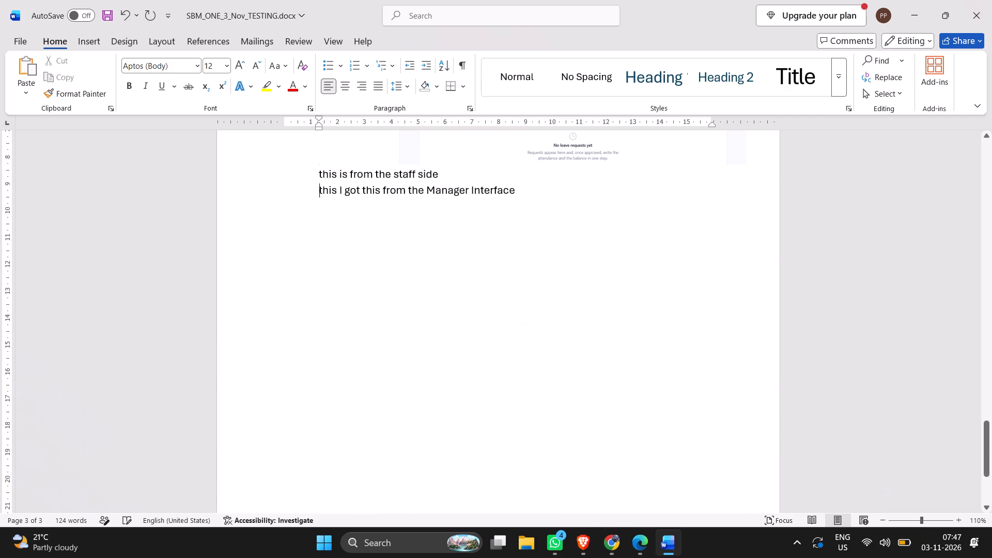
Delete the caption line "this I got this from the Manager Interface" below the staff-side caption.
{"action": "left_click_drag", "start_coordinate": [532, 190], "coordinate": [285, 180]}
{"action": "left_click", "coordinate": [409, 184]}
{"action": "left_click_drag", "start_coordinate": [513, 191], "coordinate": [246, 190]}
{"action": "key", "text": "BackSpace"}
Return to the staff leave request in Edge and show the hidden system tray icons.
{"action": "left_click", "coordinate": [642, 554]}
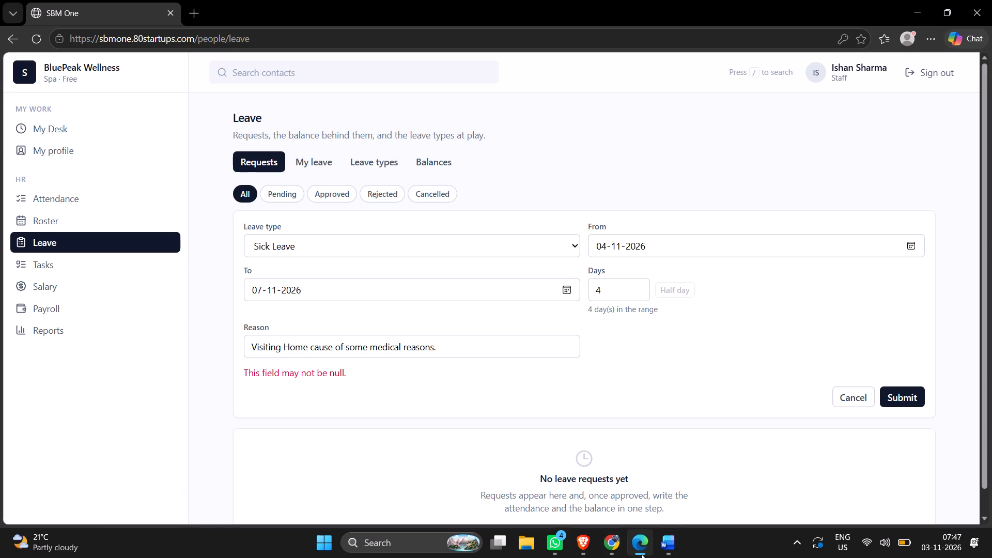
{"action": "left_click", "coordinate": [793, 546]}
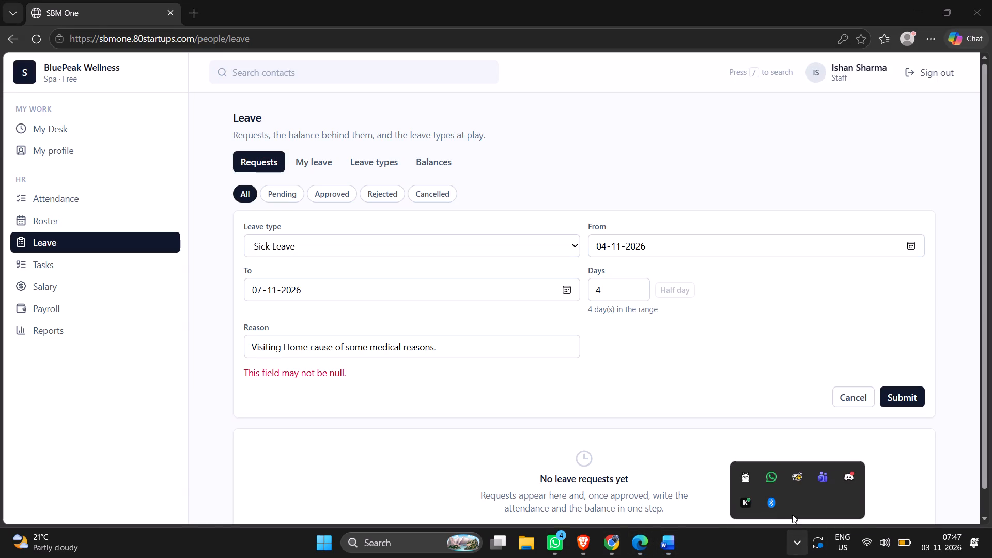
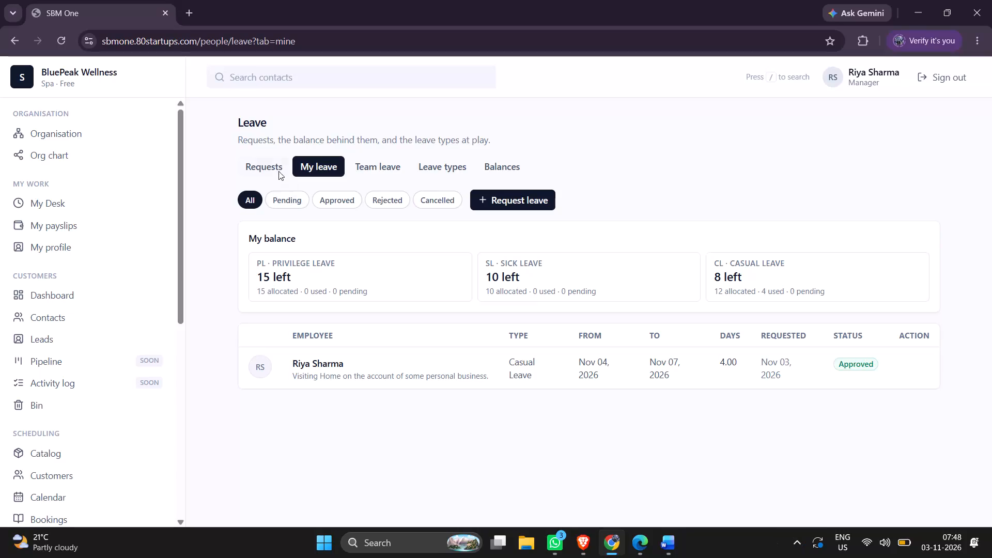
Start a new Sick Leave request in the manager's account from 04-11-2026 to 25-11-2026.
{"action": "left_click", "coordinate": [492, 193], "text": "ctrl"}
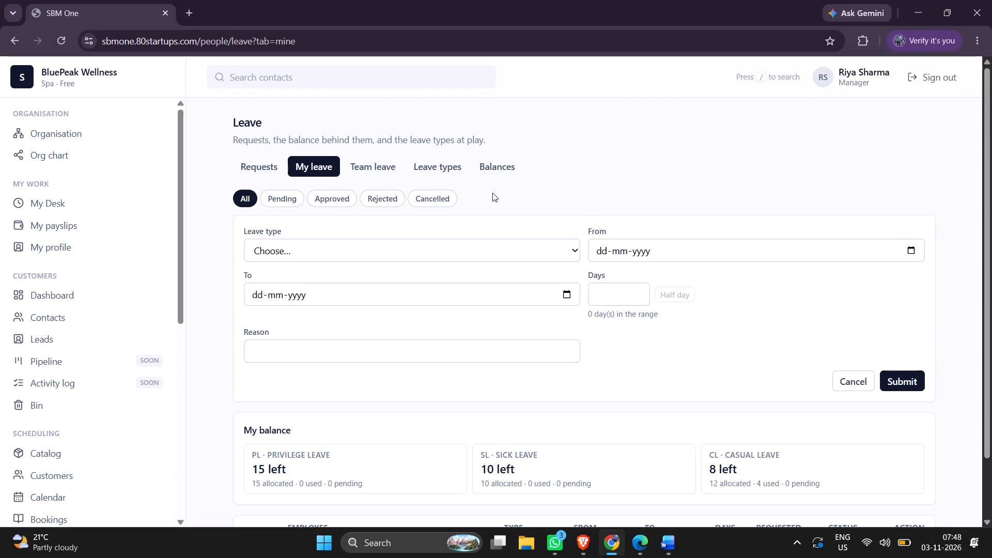
{"action": "scroll", "coordinate": [492, 193], "scroll_direction": "down", "scroll_amount": 1, "text": "ctrl"}
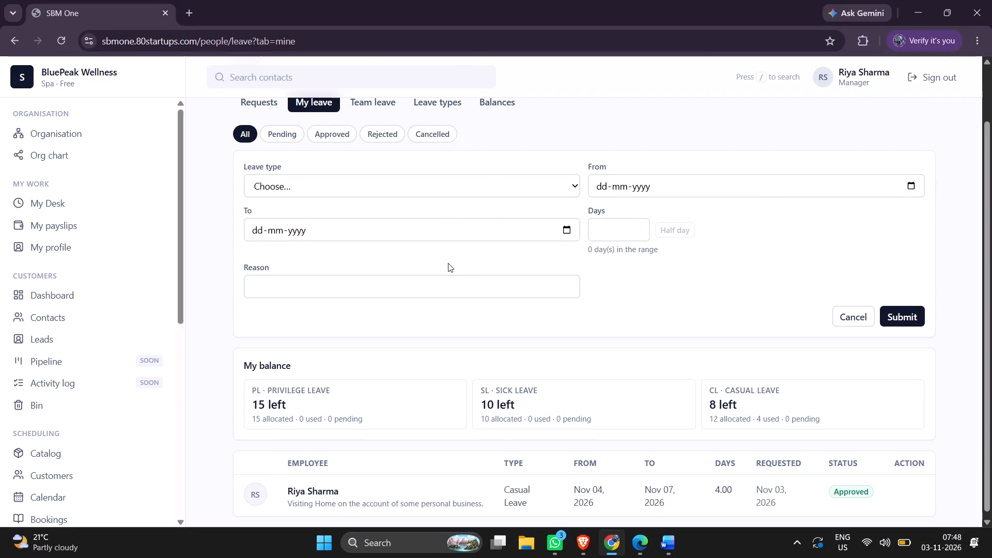
{"action": "left_click", "coordinate": [452, 184], "text": "ctrl"}
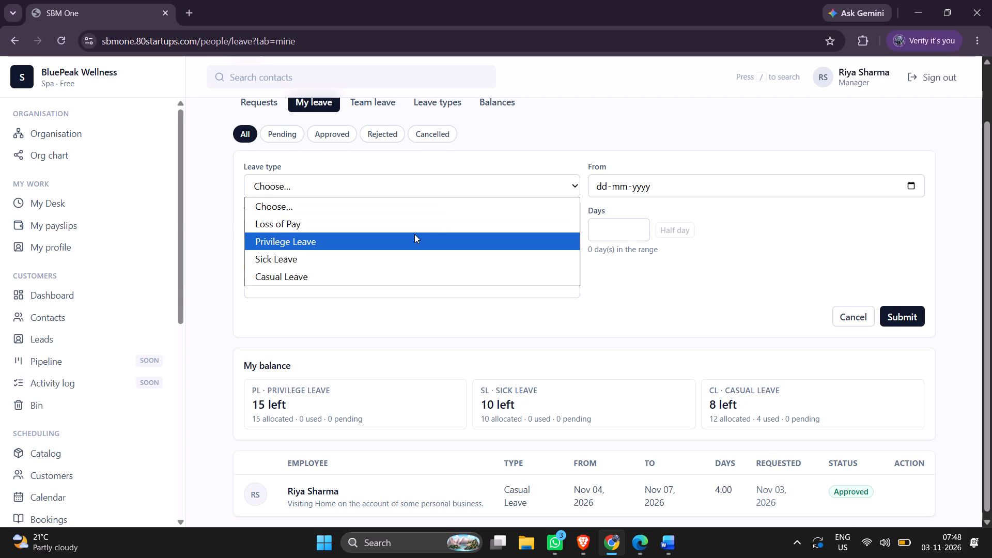
{"action": "left_click", "coordinate": [423, 258], "text": "ctrl"}
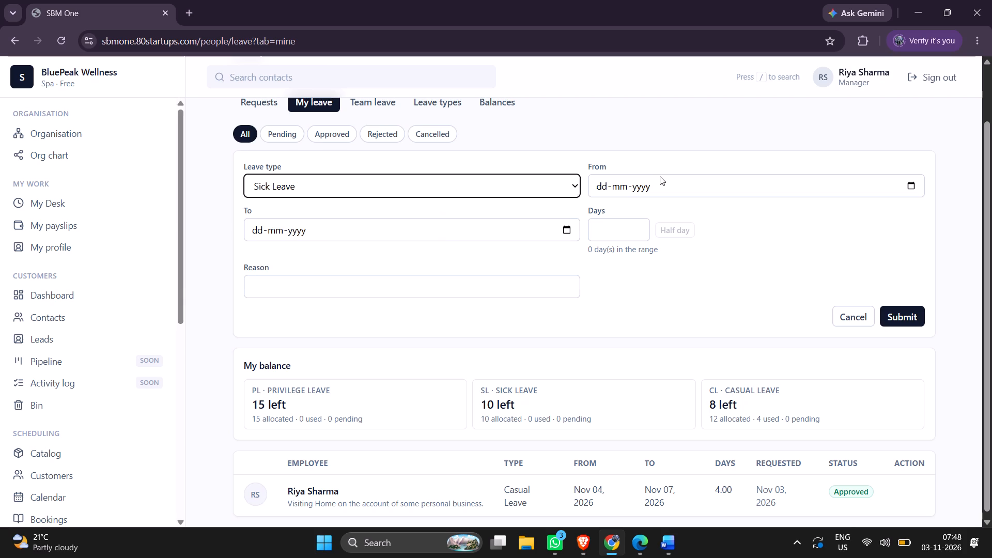
{"action": "left_click", "coordinate": [660, 176], "text": "ctrl"}
{"action": "left_click", "coordinate": [912, 185], "text": "ctrl"}
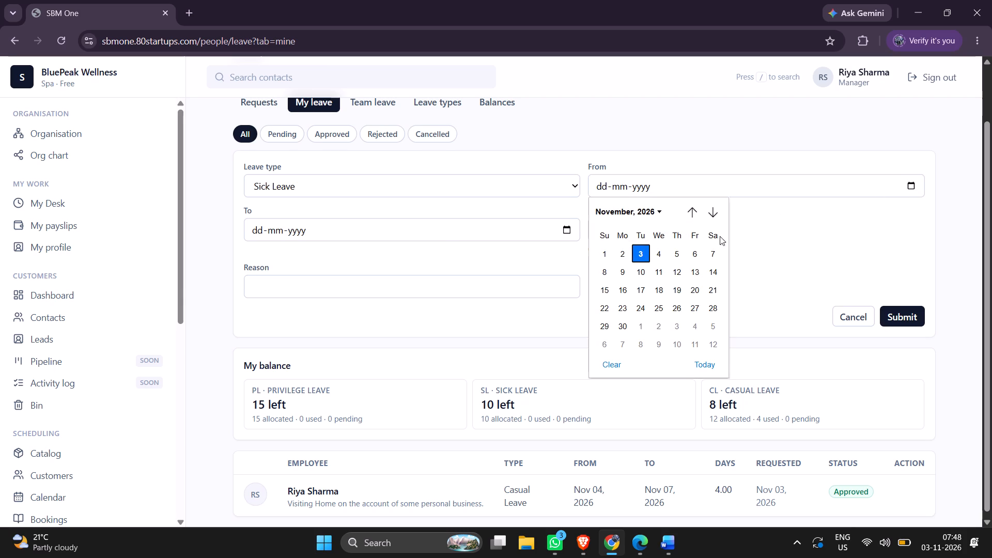
{"action": "left_click", "coordinate": [665, 252], "text": "ctrl"}
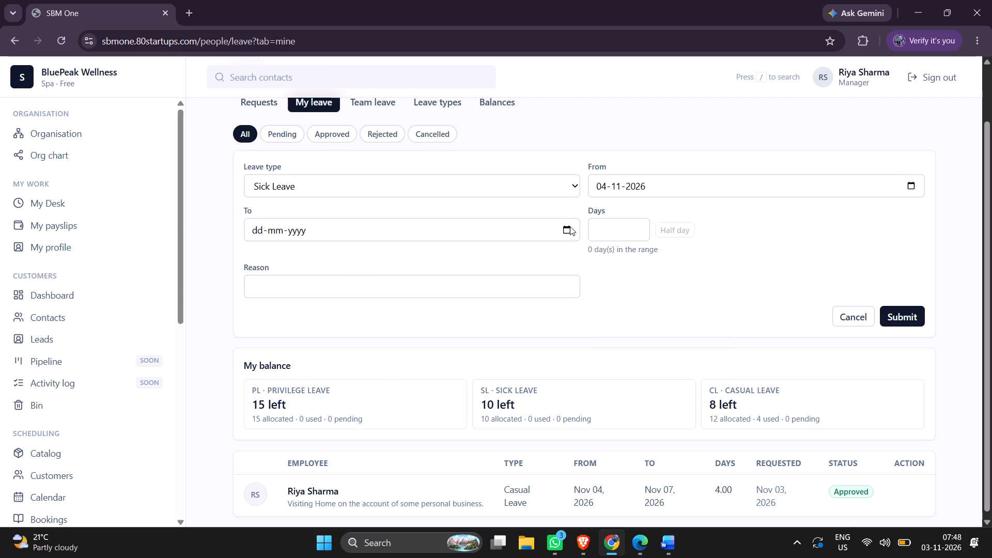
{"action": "left_click", "coordinate": [570, 226], "text": "ctrl"}
{"action": "left_click", "coordinate": [311, 352], "text": "ctrl"}
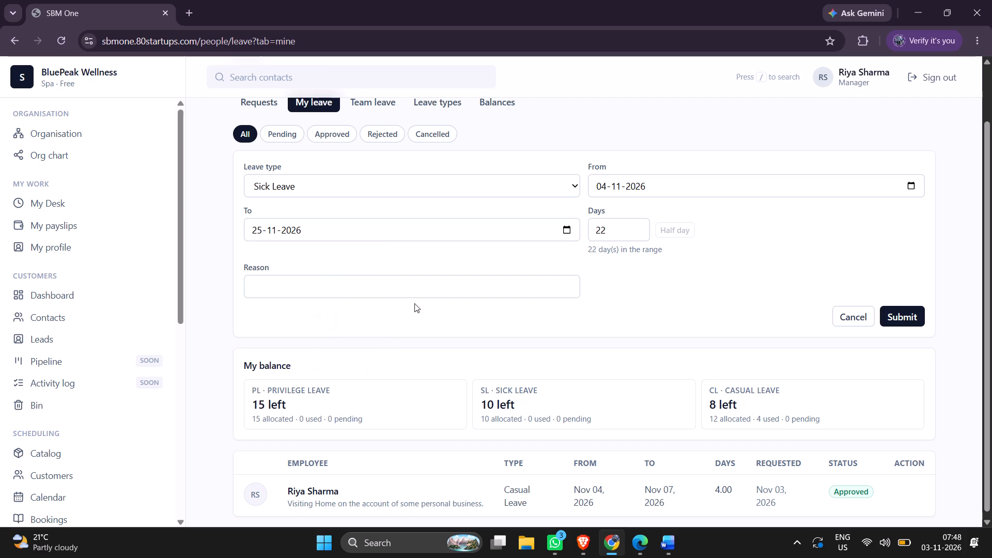
Copy the reason "Visiting Home cause of some medical reasons." from the staff request in Edge into the manager's request and submit it.
{"action": "left_click", "coordinate": [481, 286], "text": "ctrl"}
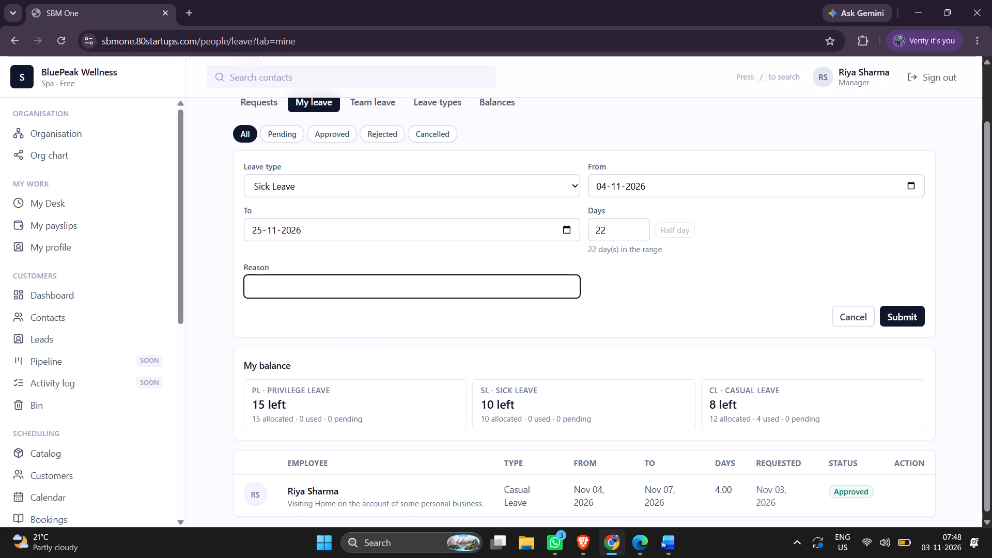
{"action": "key", "text": "ctrl+v"}
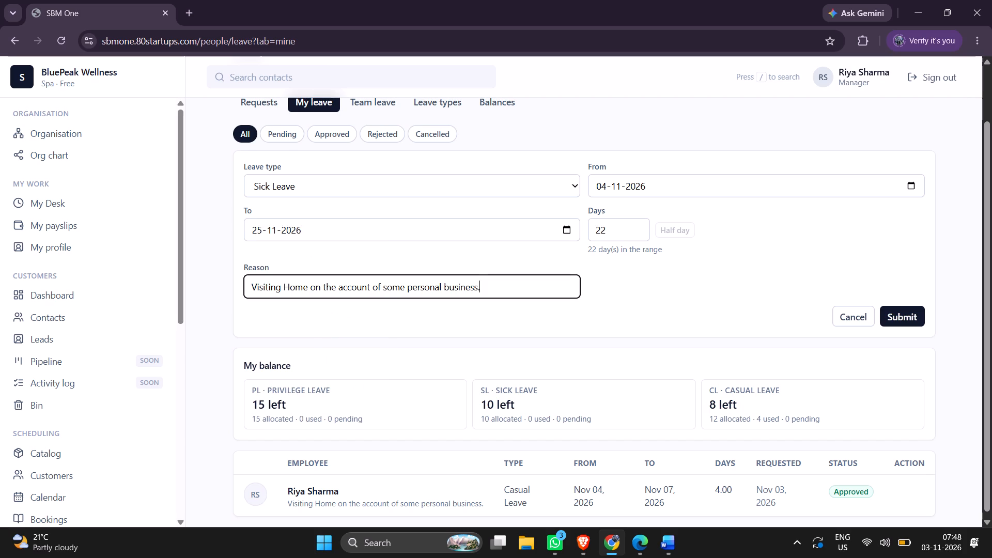
{"action": "left_click", "coordinate": [646, 534]}
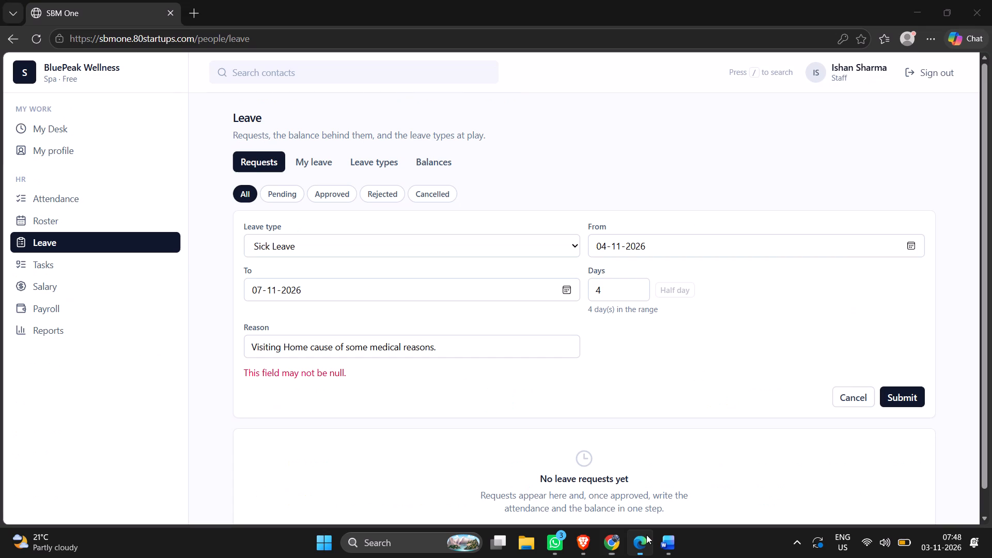
{"action": "triple_click", "coordinate": [407, 350]}
{"action": "key", "text": "ctrl+c"}
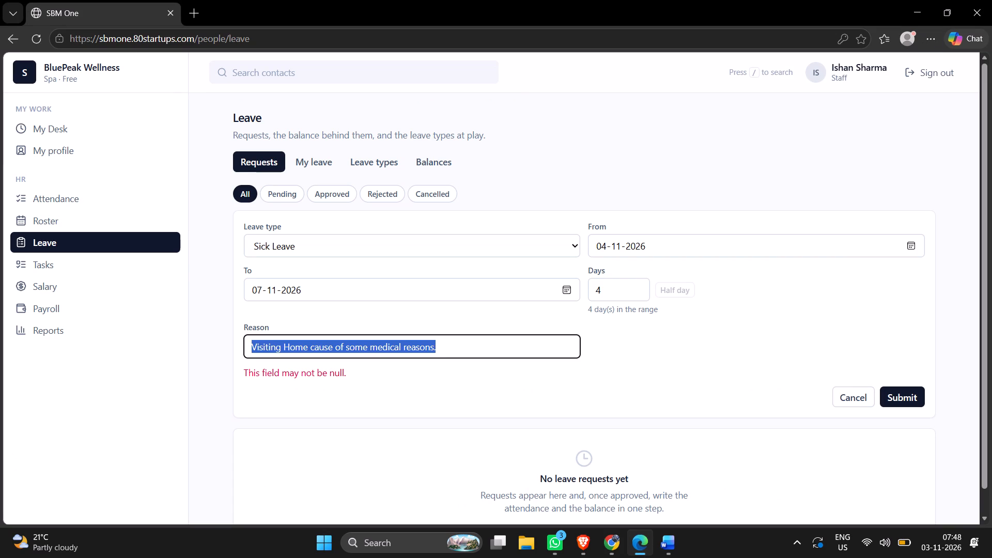
{"action": "key", "text": "Tab"}
{"action": "key", "text": "alt+Tab"}
{"action": "left_click", "coordinate": [392, 290]}
{"action": "key", "text": "ctrl+a"}
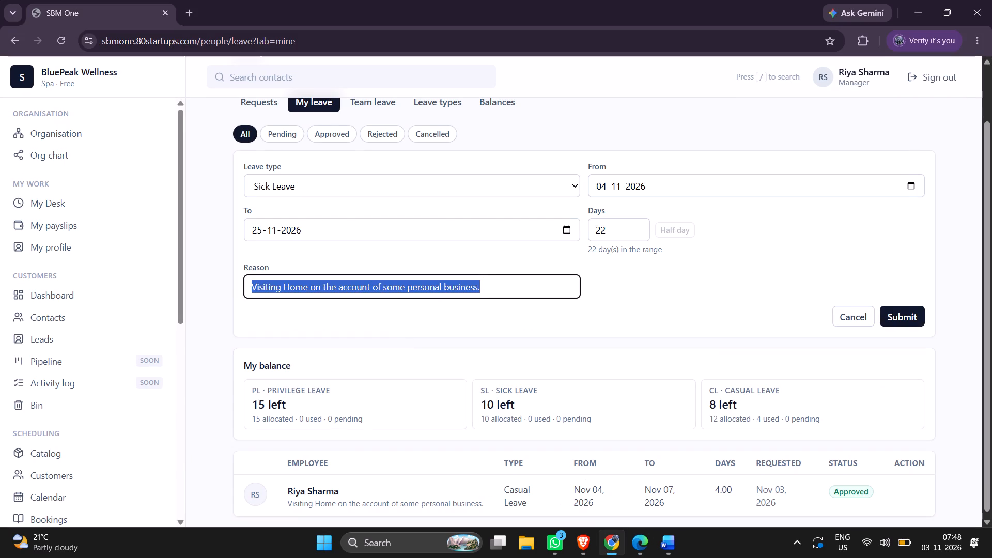
{"action": "key", "text": "ctrl+v"}
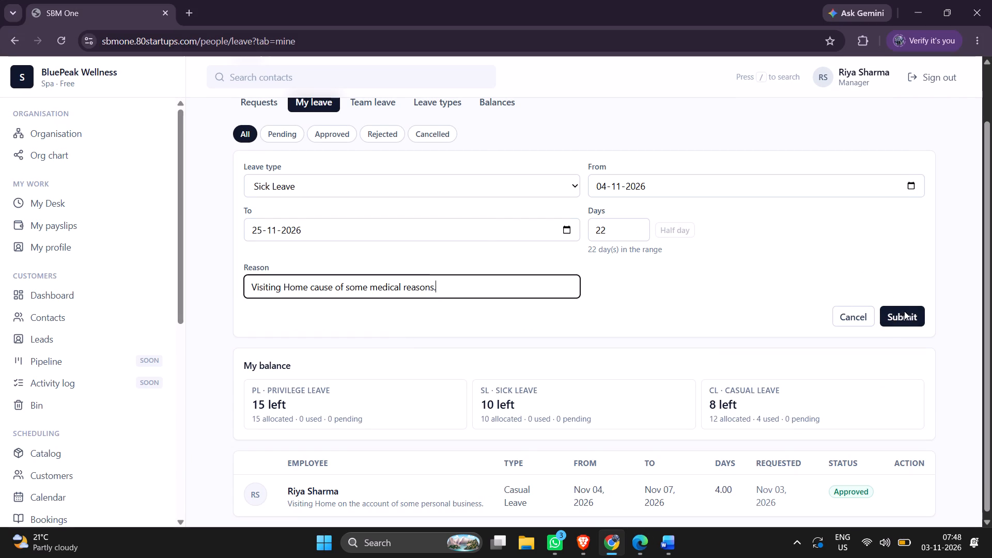
{"action": "left_click", "coordinate": [905, 314]}
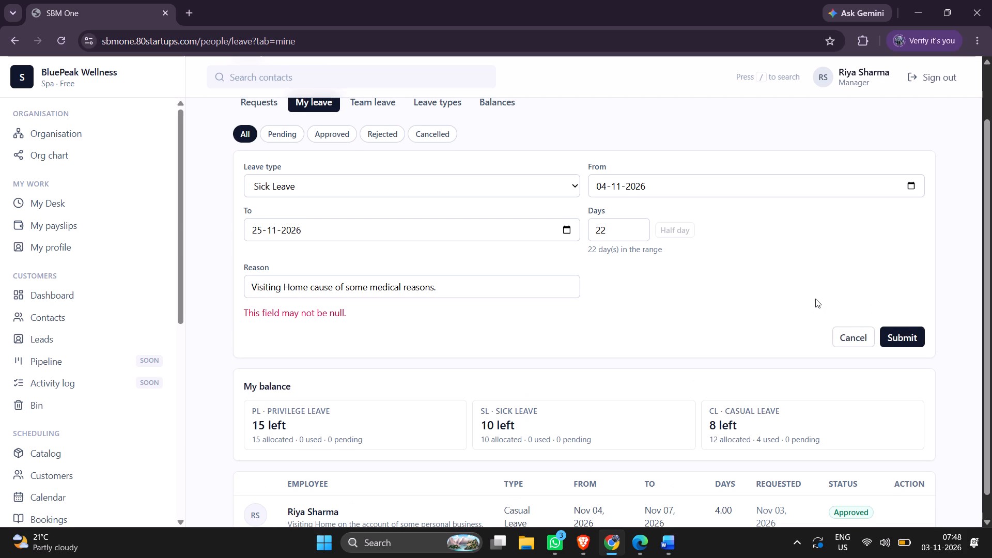
Capture a screenshot of the manager's whole Leave page, including the submitted request form and the leave balances.
{"action": "scroll", "coordinate": [815, 299], "scroll_direction": "up", "scroll_amount": 4}
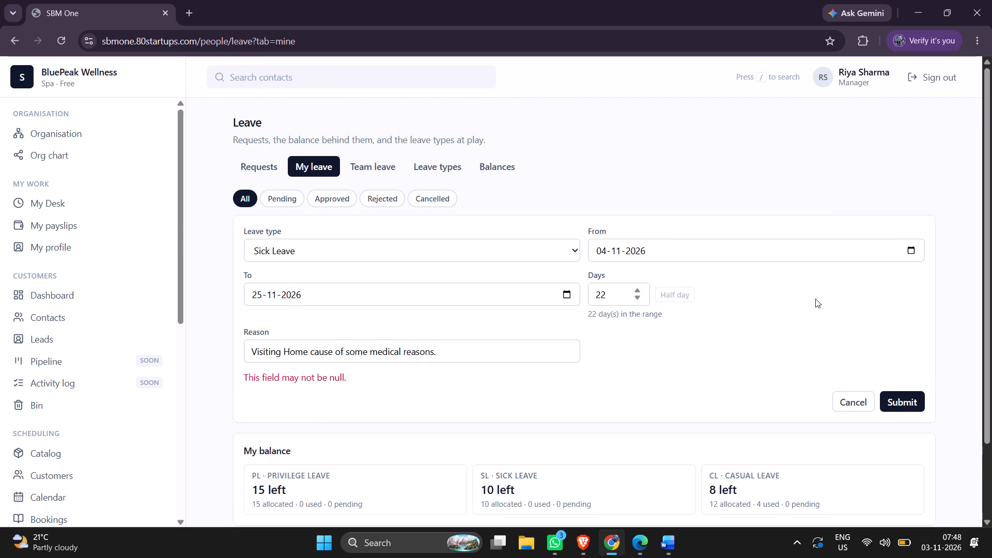
{"action": "key", "text": "shift+super+s"}
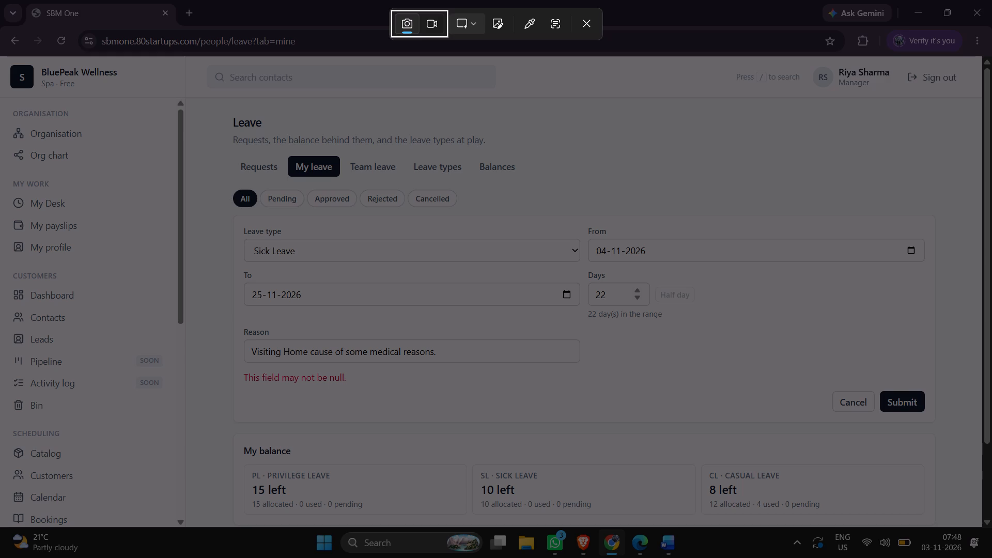
{"action": "left_click_drag", "start_coordinate": [982, 57], "coordinate": [1, 529]}
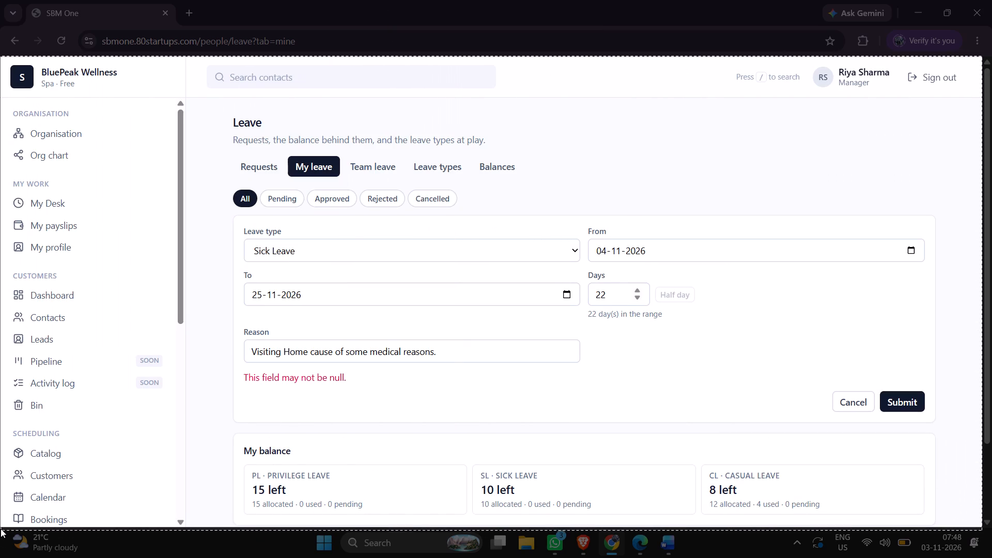
{"action": "left_click_drag", "start_coordinate": [1, 529], "coordinate": [1, 528]}
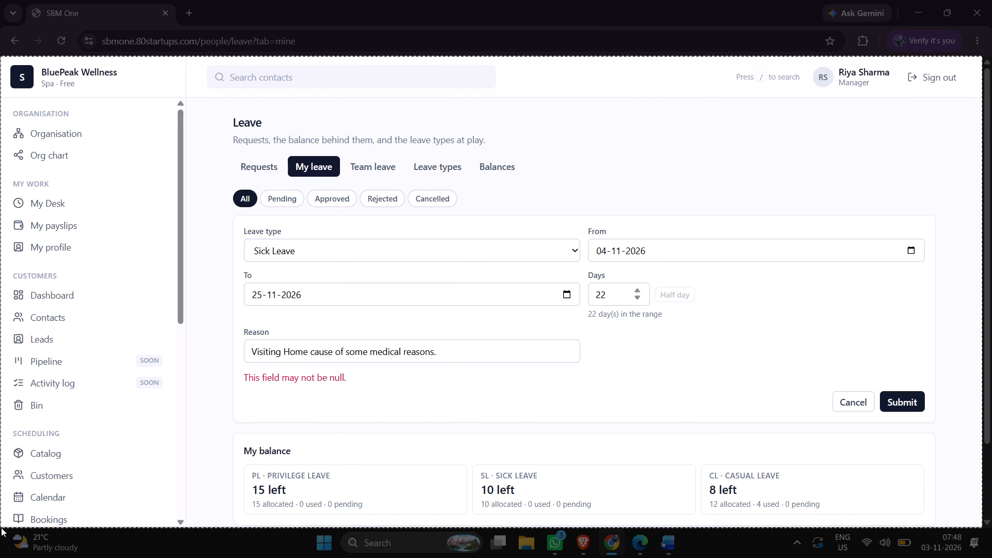
{"action": "left_click_drag", "start_coordinate": [1, 528], "coordinate": [3, 527]}
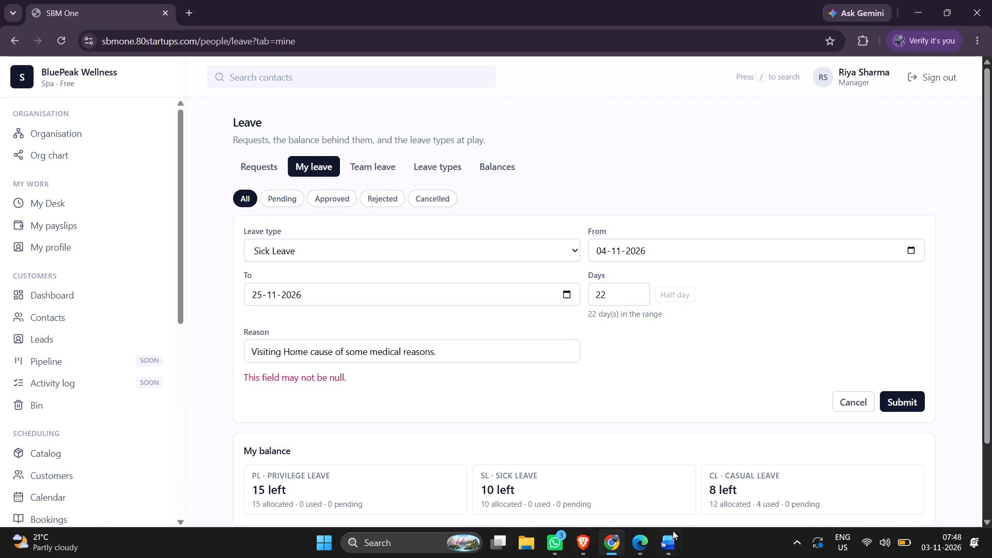
Switch to the 3 November testing document in Word and append ", not sure y this, cause" to the staff-side caption under issue 3.
{"action": "double_click", "coordinate": [611, 534]}
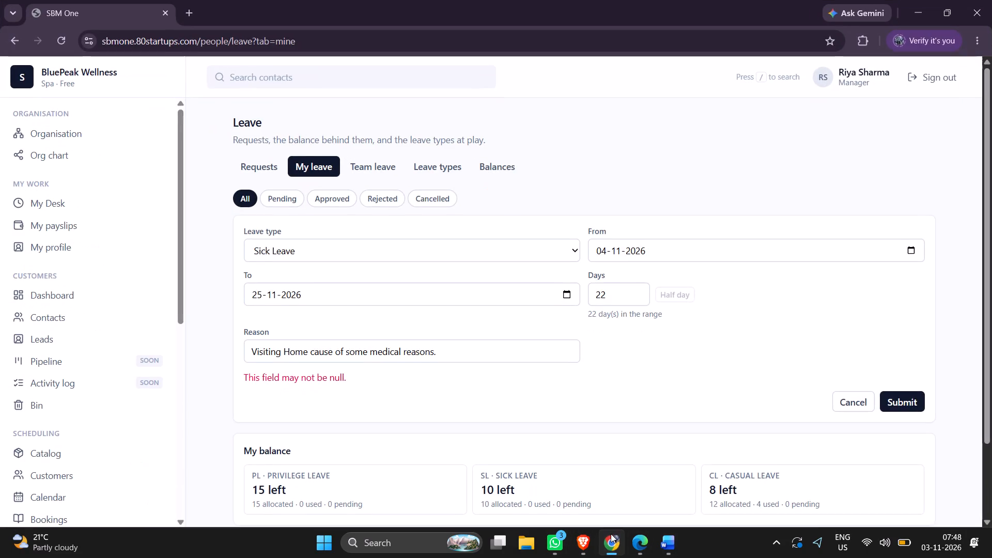
{"action": "left_click", "coordinate": [611, 534]}
{"action": "left_click", "coordinate": [660, 540]}
{"action": "scroll", "coordinate": [556, 380], "scroll_direction": "up", "scroll_amount": 6}
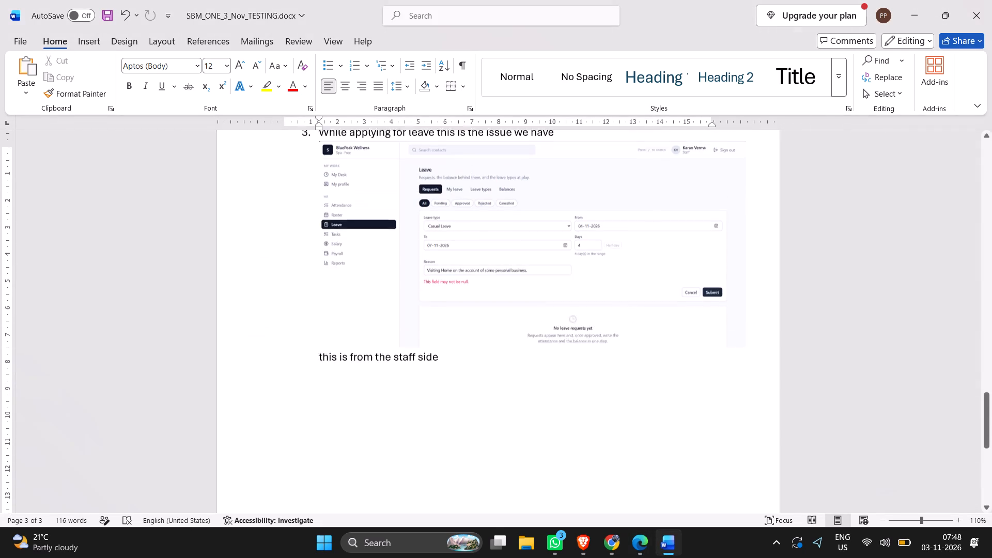
{"action": "key", "text": "Left"}
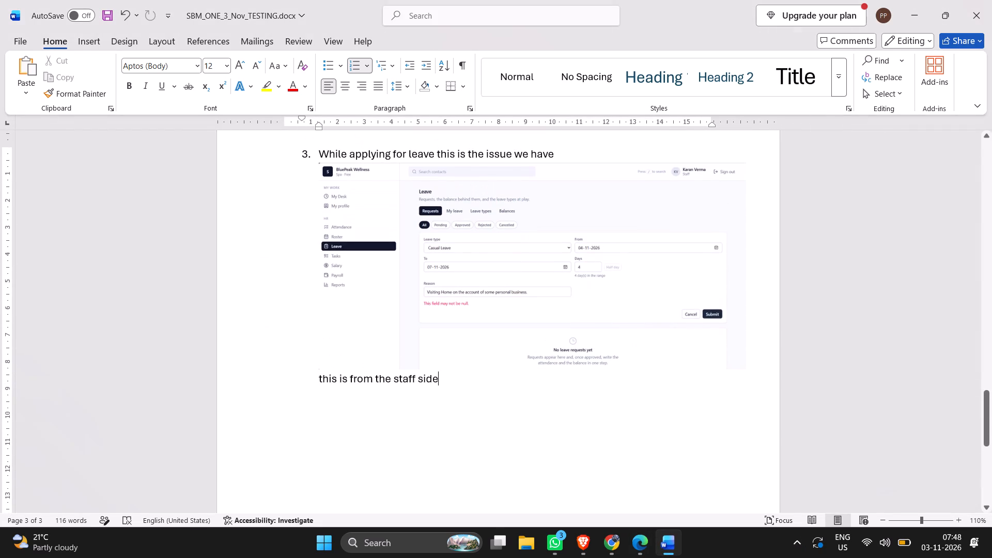
{"action": "type", "text": ", not sure it"}
{"action": "key", "text": "space"}
{"action": "key", "text": "BackSpace"}
{"action": "key", "text": "BackSpace"}
{"action": "key", "text": "BackSpace"}
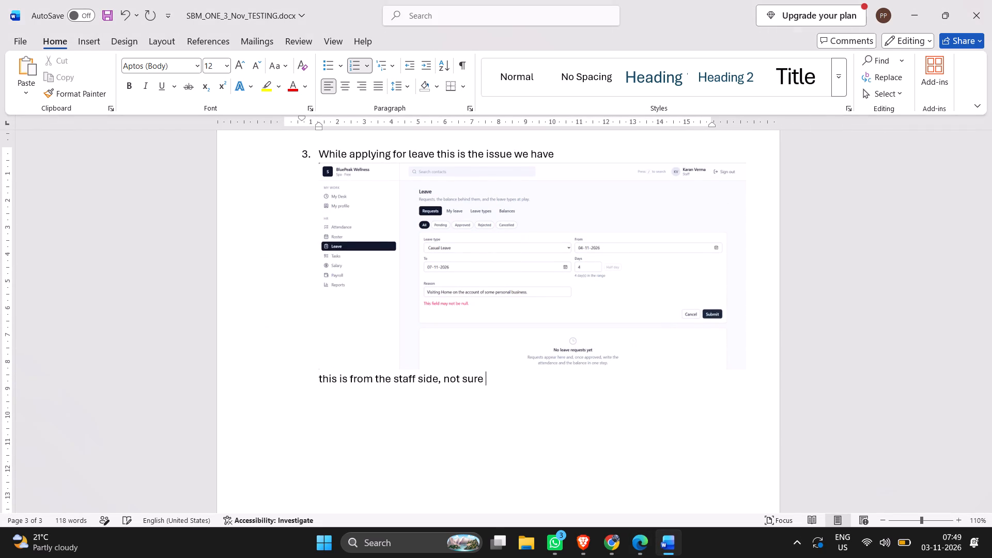
{"action": "type", "text": "y this, m"}
{"action": "key", "text": "BackSpace"}
{"action": "type", "text": "cause"}
{"action": "key", "text": "space"}
{"action": "type", "text": "dfro"}
{"action": "key", "text": "BackSpace"}
{"action": "key", "text": "BackSpace"}
{"action": "key", "text": "BackSpace"}
{"action": "key", "text": "f"}
{"action": "key", "text": "BackSpace"}
{"action": "key", "text": "BackSpace"}
Continue the issue 3 caption with "from the management portal we can".
{"action": "type", "text": "from the managee"}
{"action": "key", "text": "BackSpace"}
{"action": "type", "text": "ment port"}
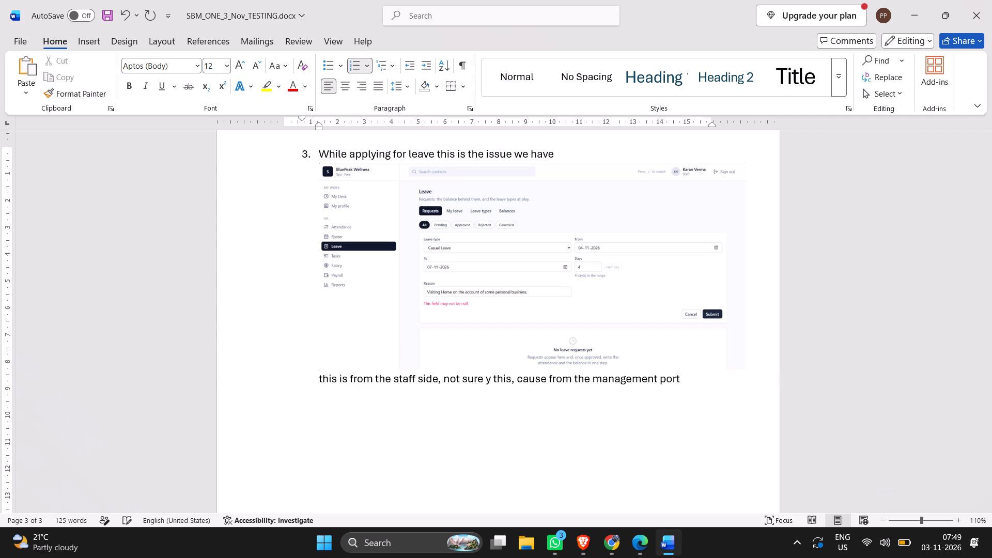
{"action": "key", "text": "l"}
{"action": "key", "text": "BackSpace"}
{"action": "type", "text": "al wec"}
{"action": "key", "text": "BackSpace"}
{"action": "key", "text": "space"}
{"action": "type", "text": "can"}
{"action": "key", "text": "space"}
Complete the issue 3 caption with "apply for leave and get them approved too.".
{"action": "type", "text": "apply for leace and ge t"}
{"action": "key", "text": "BackSpace"}
{"action": "key", "text": "BackSpace"}
{"action": "type", "text": "tt"}
{"action": "key", "text": "BackSpace"}
{"action": "key", "text": "space"}
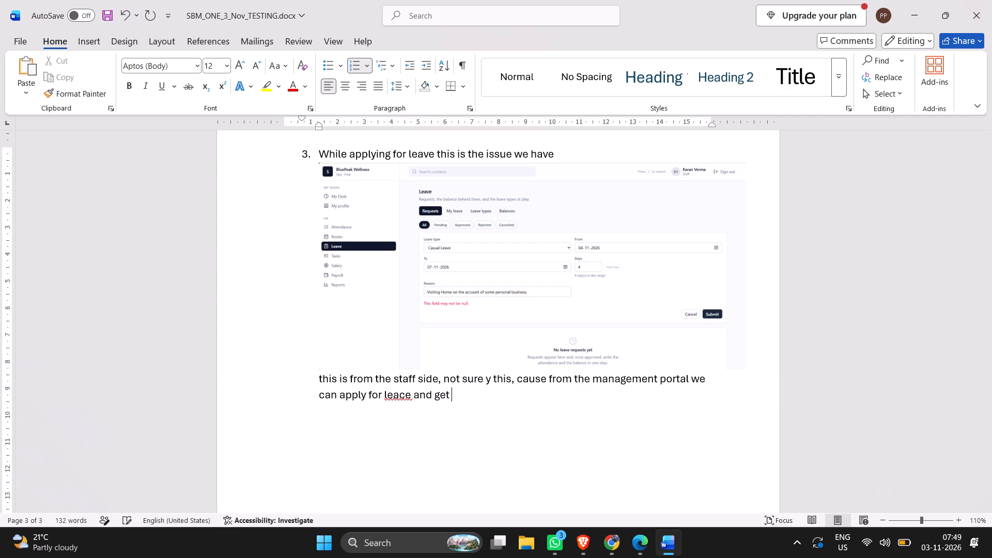
{"action": "type", "text": "them approved too"}
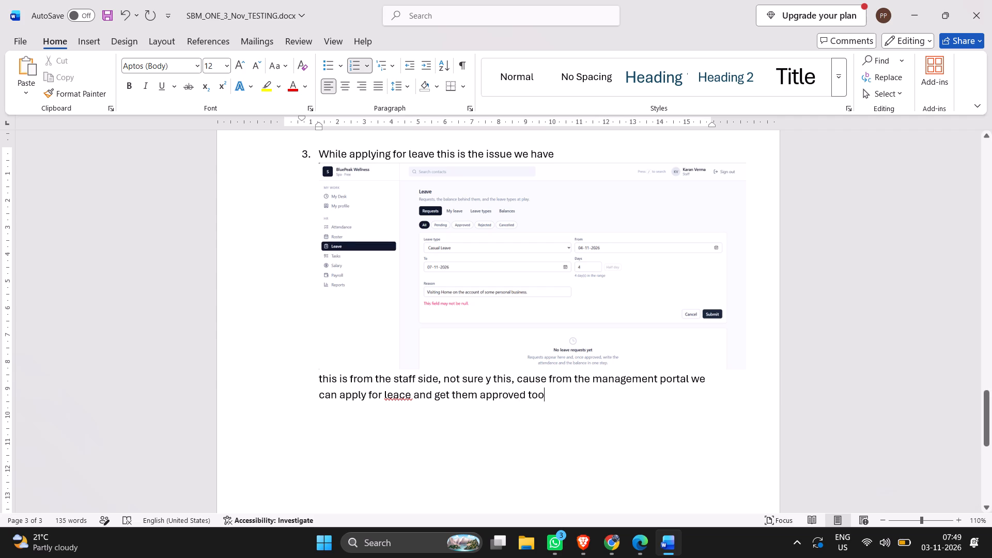
{"action": "left_click", "coordinate": [399, 398]}
{"action": "key", "text": "Delete"}
{"action": "key", "text": "v"}
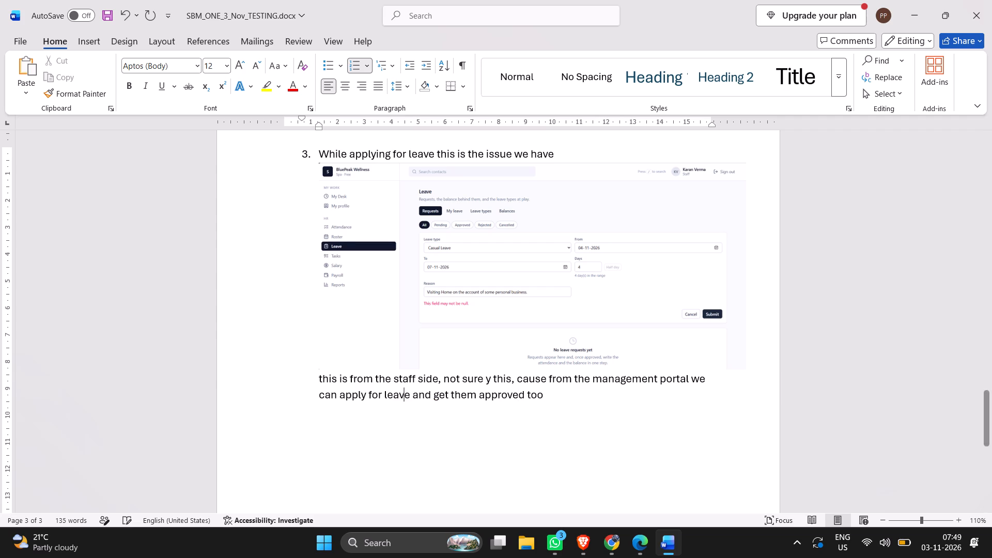
{"action": "key", "text": "Down"}
{"action": "key", "text": "Left"}
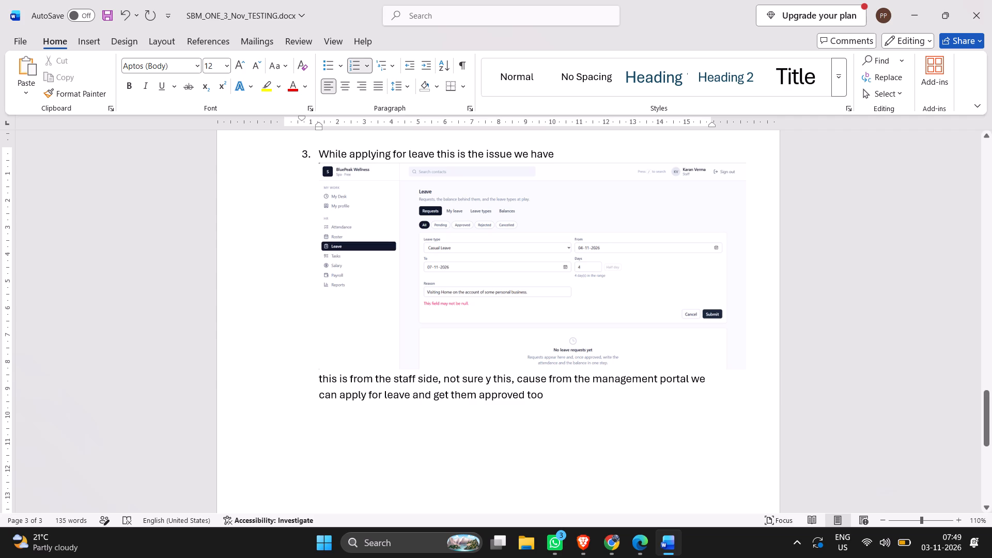
{"action": "key", "text": "period"}
Start issue 4 in the testing document with "From the manager portal I tried to apply for".
{"action": "key", "text": "Return"}
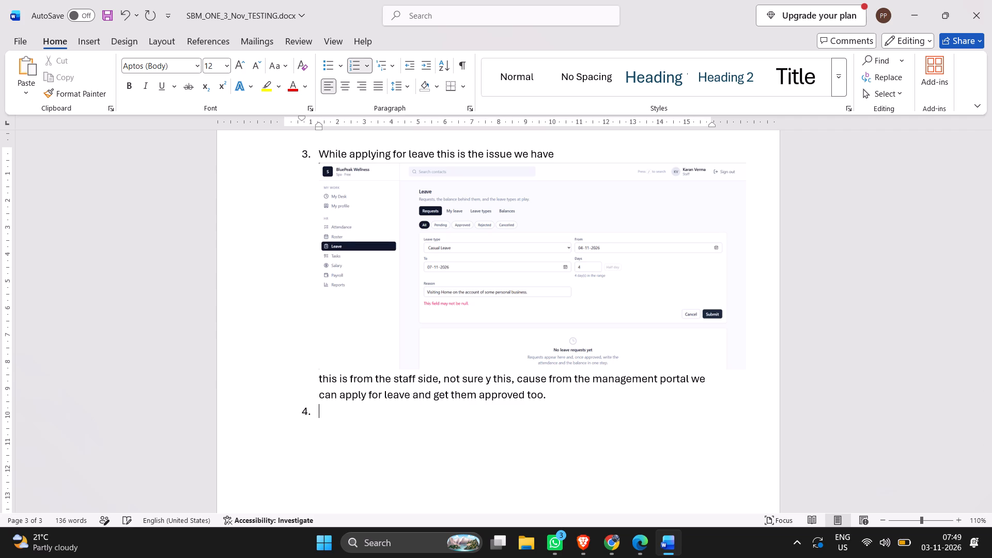
{"action": "type", "text": "from the manager for"}
{"action": "key", "text": "BackSpace"}
{"action": "key", "text": "BackSpace"}
{"action": "key", "text": "BackSpace"}
{"action": "type", "text": "portal i tried to"}
{"action": "key", "text": "space"}
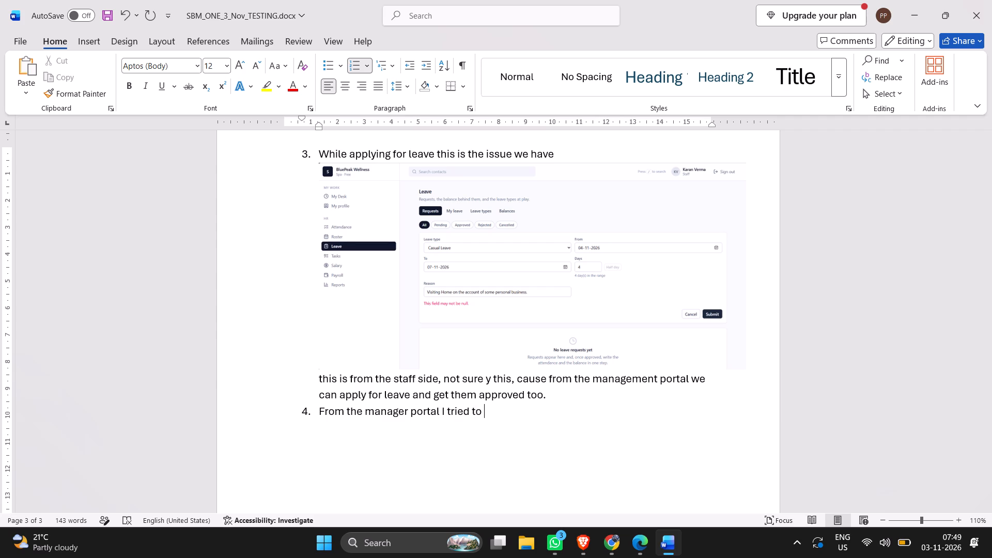
{"action": "type", "text": "apply for"}
{"action": "key", "text": "space"}
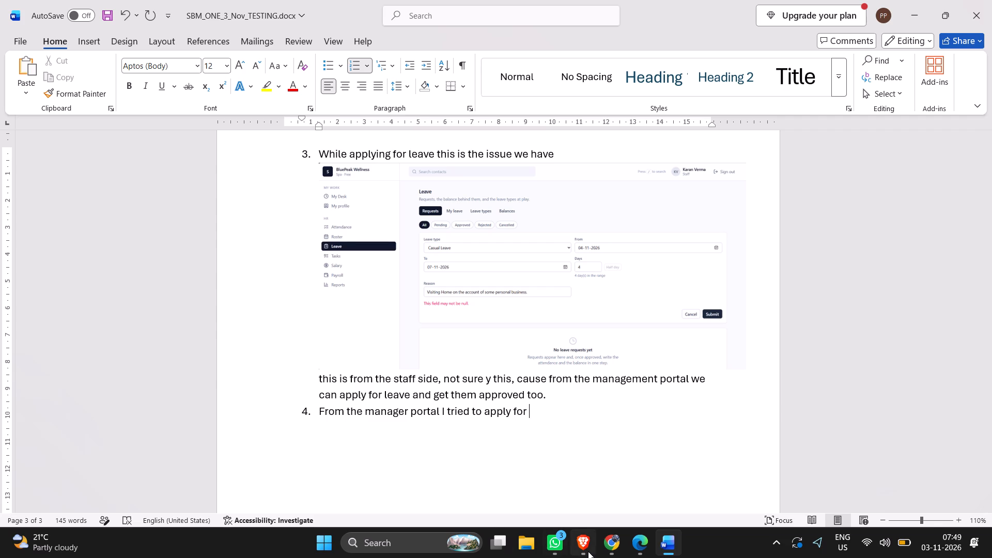
Copy "Leave Exceeding Available Balance" from the TC-07.02 title in the SBMONE Test Sheet and paste it after the issue 4 text in Word.
{"action": "left_click", "coordinate": [588, 551]}
{"action": "left_click", "coordinate": [202, 0]}
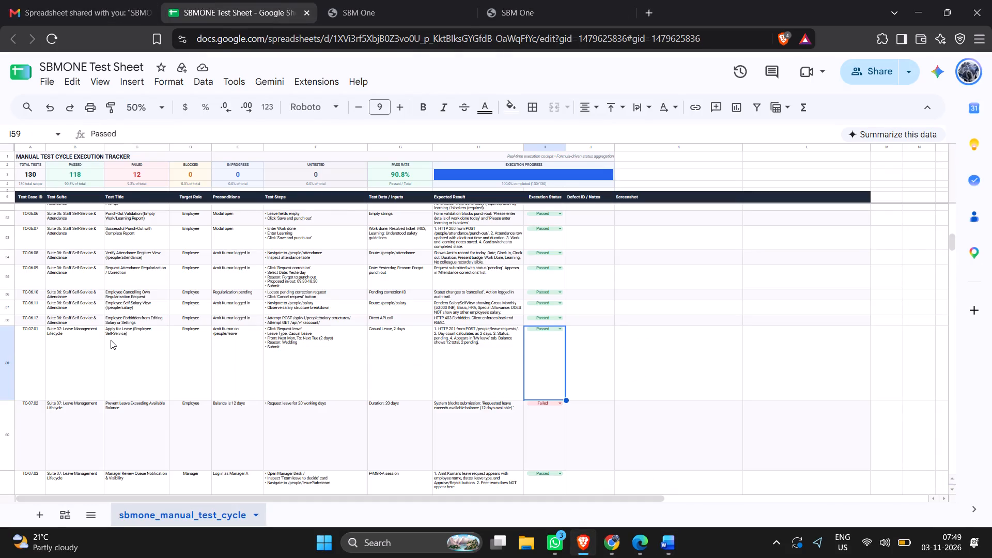
{"action": "triple_click", "coordinate": [148, 413]}
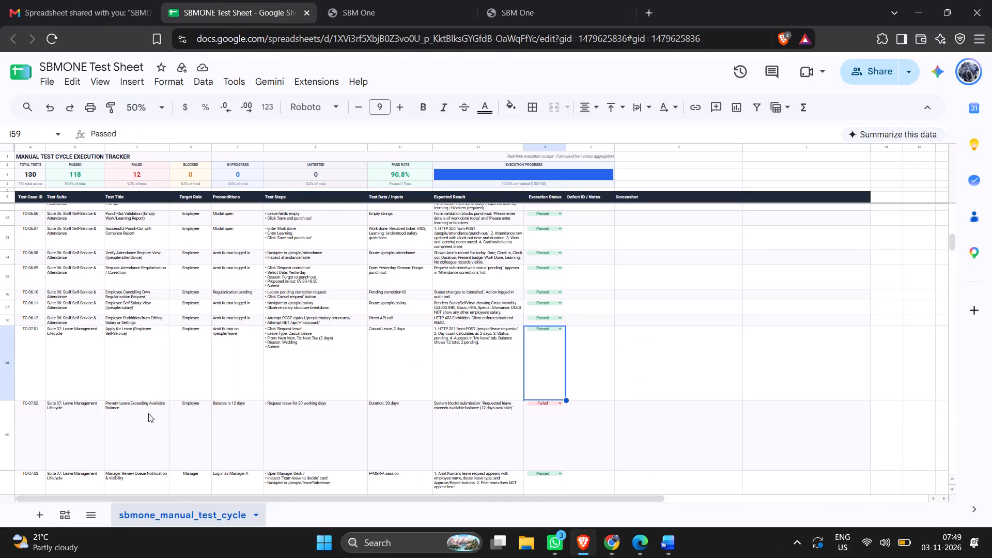
{"action": "triple_click", "coordinate": [141, 406]}
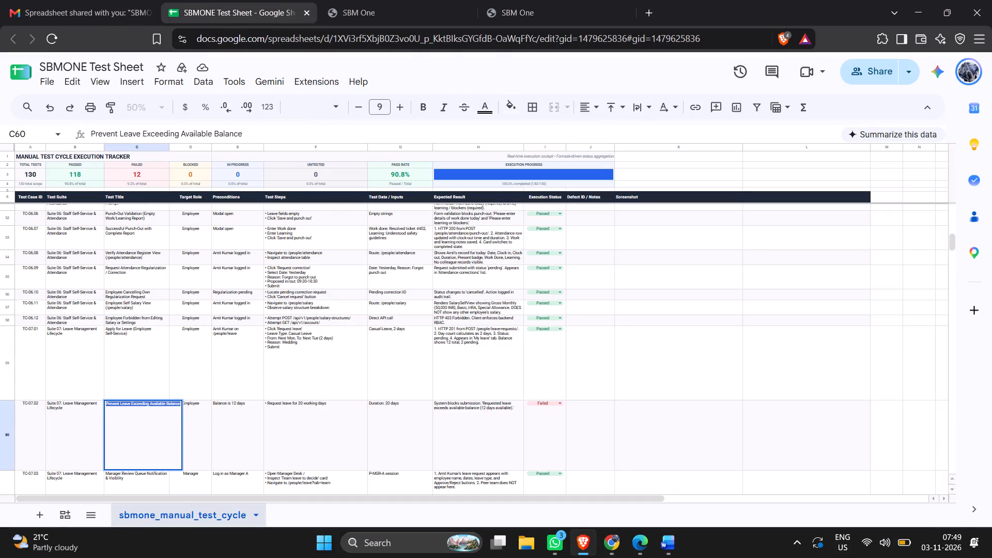
{"action": "left_click", "coordinate": [141, 406]}
{"action": "left_click", "coordinate": [142, 402]}
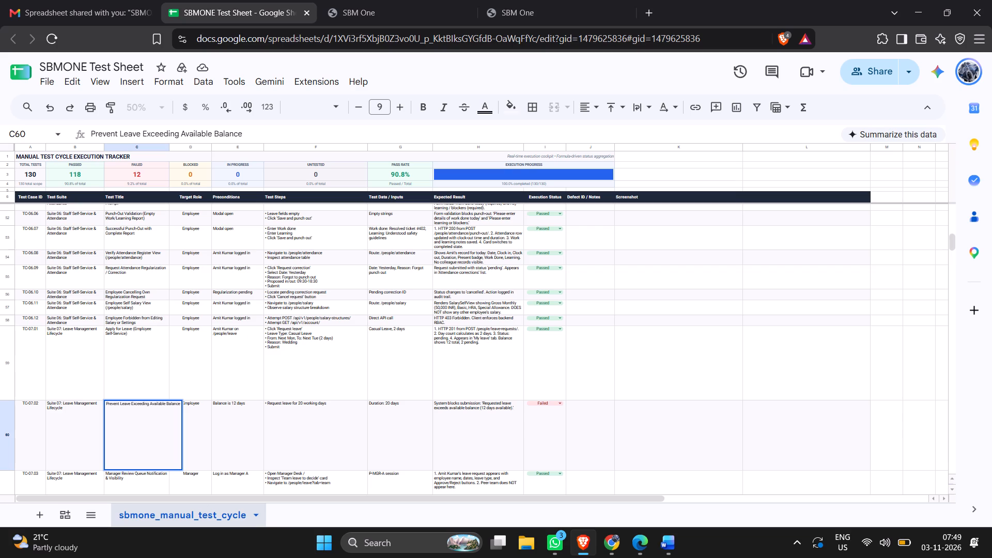
{"action": "left_click_drag", "start_coordinate": [121, 406], "coordinate": [195, 404]}
{"action": "key", "text": "ctrl+c"}
{"action": "left_click", "coordinate": [220, 423]}
{"action": "key", "text": "alt+Tab"}
{"action": "key", "text": "ctrl+v"}
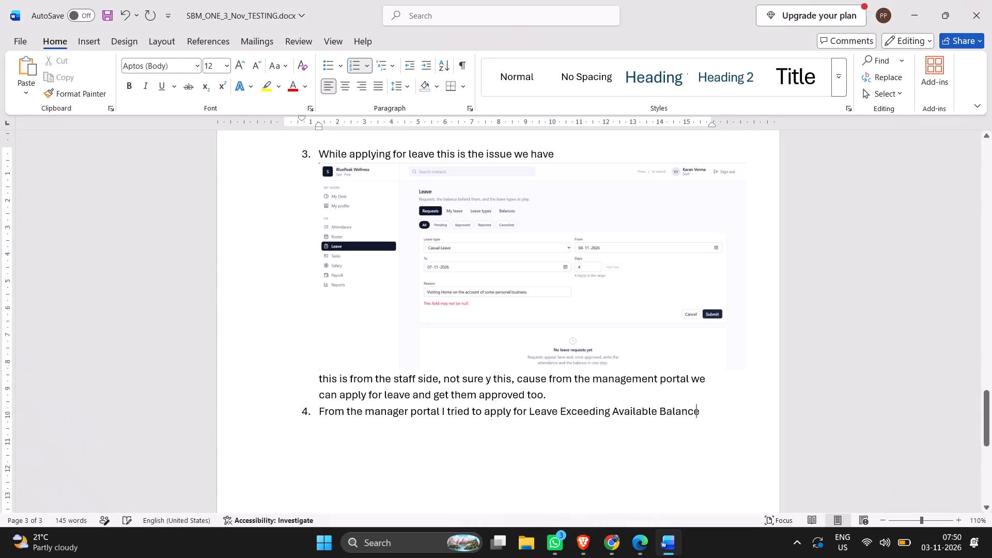
Continue the issue 4 sentence with ", and this is what I got,".
{"action": "type", "text": ", ad"}
{"action": "key", "text": "space"}
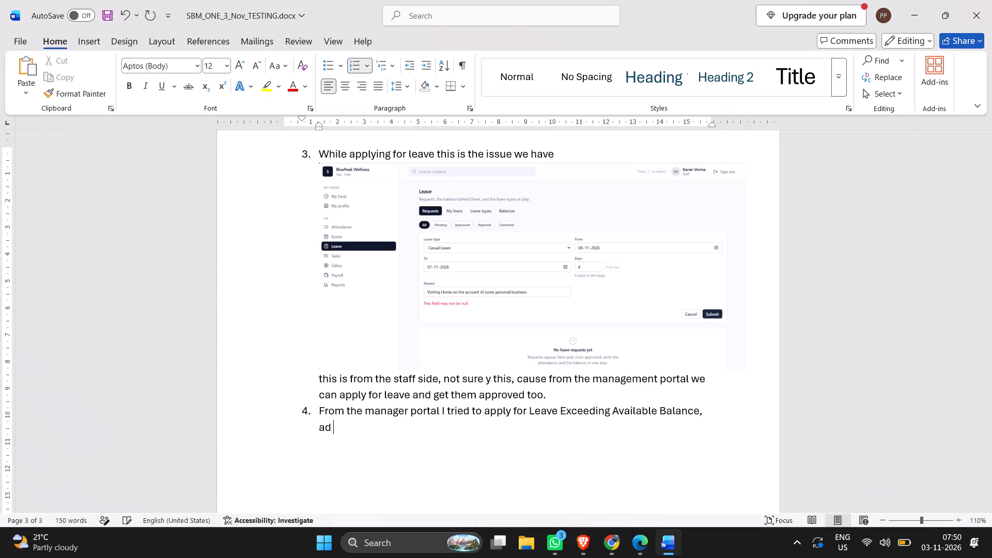
{"action": "key", "text": "BackSpace"}
{"action": "type", "text": "md"}
{"action": "key", "text": "BackSpace"}
{"action": "key", "text": "BackSpace"}
{"action": "key", "text": "BackSpace"}
{"action": "type", "text": "mdt"}
{"action": "key", "text": "space"}
{"action": "key", "text": "BackSpace"}
{"action": "key", "text": "BackSpace"}
{"action": "key", "text": "BackSpace"}
{"action": "key", "text": "BackSpace"}
{"action": "key", "text": "BackSpace"}
{"action": "type", "text": "and this is what i got, ter"}
Extend the issue 4 sentence with "there should be an error but I believe it should be a proper error,".
{"action": "key", "text": "BackSpace"}
{"action": "key", "text": "BackSpace"}
{"action": "type", "text": "ere"}
{"action": "key", "text": "BackSpace"}
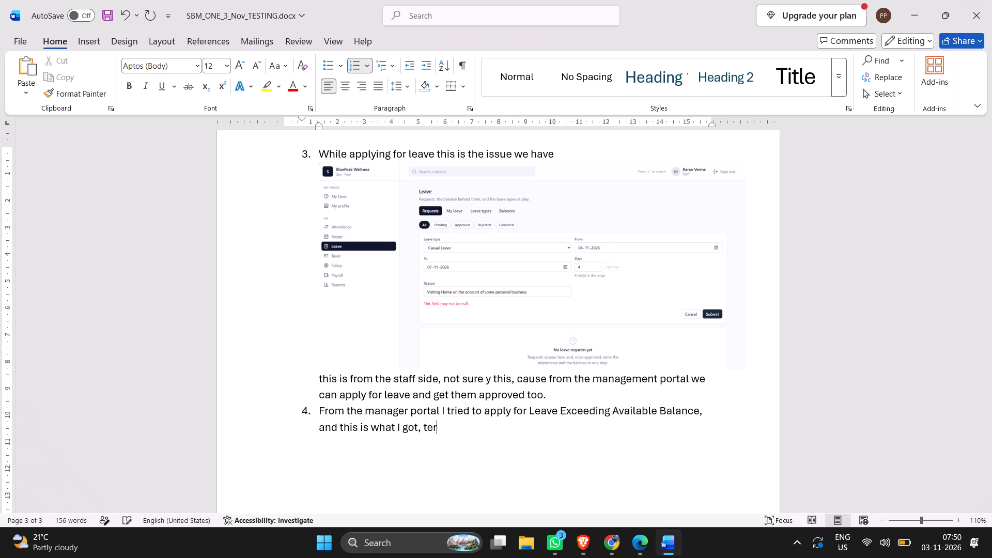
{"action": "key", "text": "BackSpace"}
{"action": "key", "text": "BackSpace"}
{"action": "type", "text": "here should be an error but i"}
{"action": "key", "text": "space"}
{"action": "type", "text": "beie"}
{"action": "key", "text": "BackSpace"}
{"action": "key", "text": "BackSpace"}
{"action": "type", "text": "lieve it should be a proper error"}
{"action": "key", "text": "space"}
{"action": "key", "text": "BackSpace"}
{"action": "key", "text": "comma"}
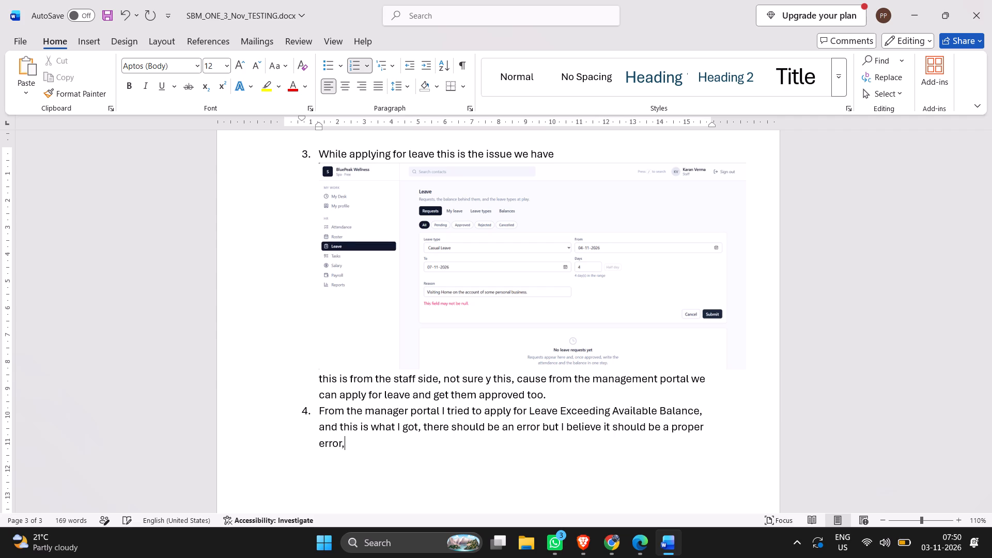
Insert the latest manager Leave page screenshot from the clipboard history below the issue 4 text and start list item 5.
{"action": "key", "text": "shift+Return"}
{"action": "key", "text": "ctrl+v"}
{"action": "key", "text": "ctrl+z"}
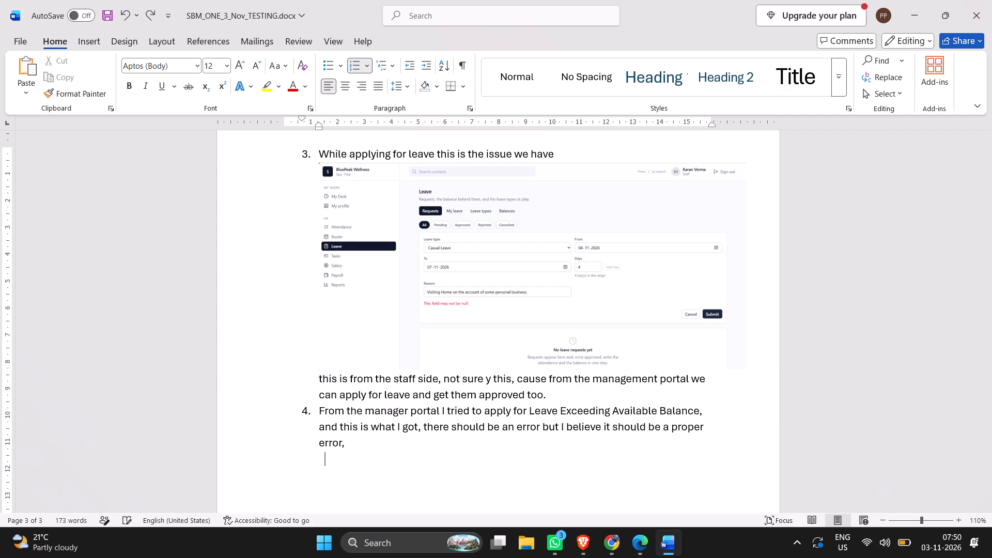
{"action": "key", "text": "super+v"}
{"action": "key", "text": "Down"}
{"action": "key", "text": "Return"}
{"action": "key", "text": "ctrl+v"}
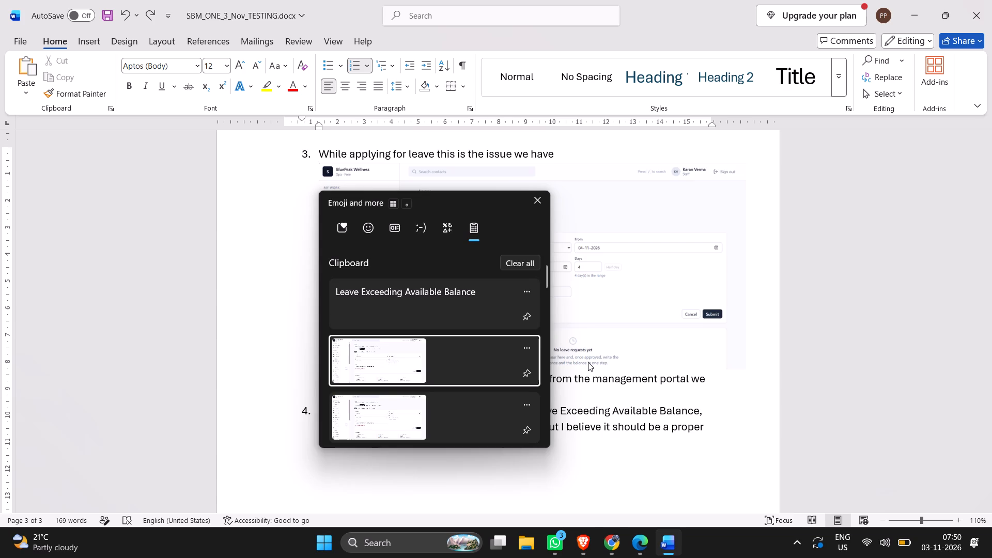
{"action": "key", "text": "shift+Return"}
{"action": "key", "text": "alt+Tab"}
{"action": "key", "text": "alt+Tab"}
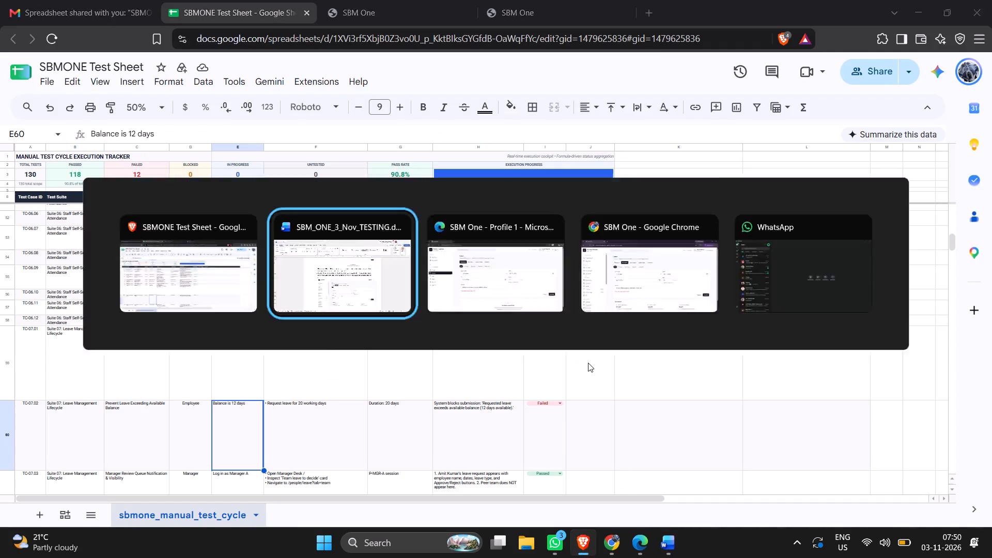
{"action": "key", "text": "BackSpace"}
{"action": "key", "text": "Return"}
Switch to the SBMONE Test Sheet and set the execution status of TC-07.01, Apply for Leave, to Failed.
{"action": "key", "text": "alt+Tab"}
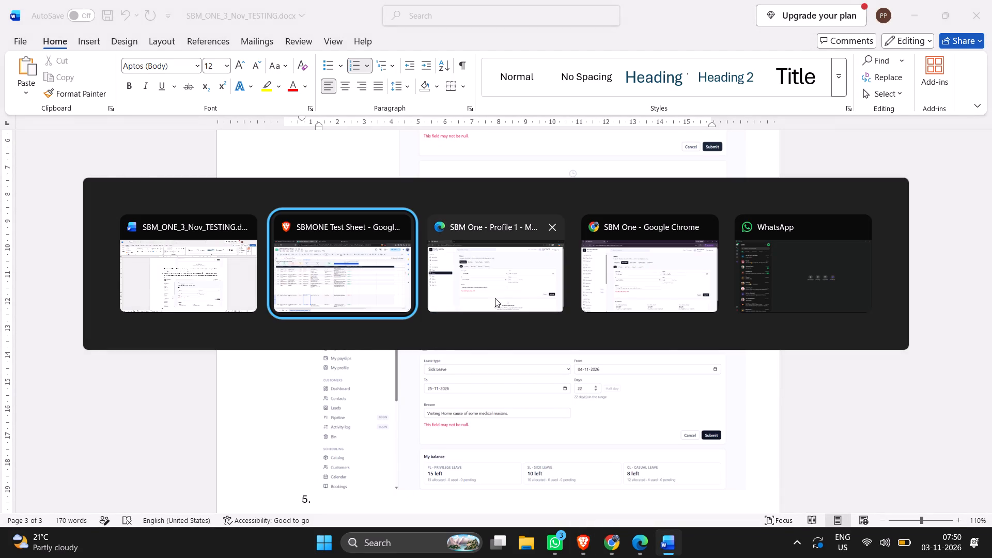
{"action": "scroll", "coordinate": [479, 291], "scroll_direction": "down", "scroll_amount": 2}
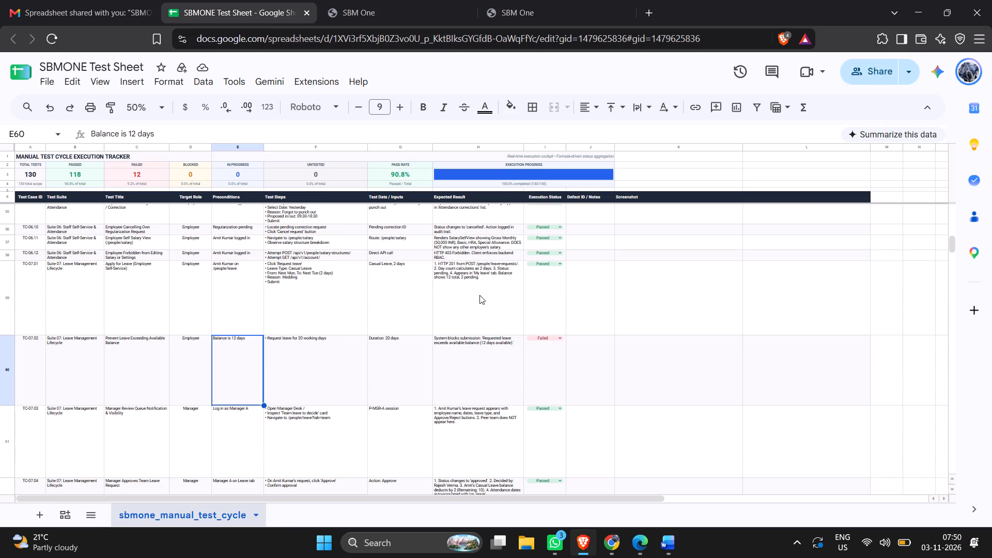
{"action": "scroll", "coordinate": [479, 295], "scroll_direction": "down", "scroll_amount": 4}
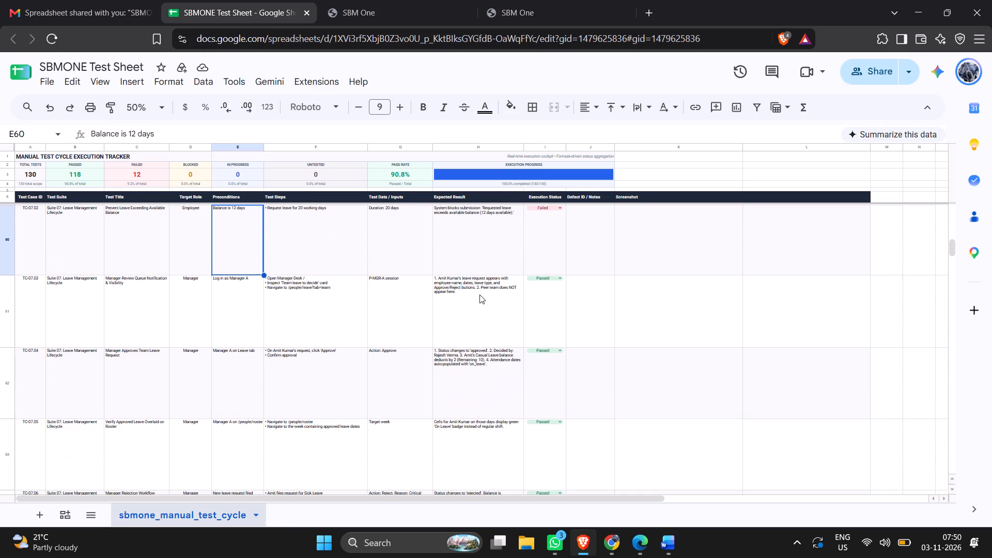
{"action": "scroll", "coordinate": [479, 295], "scroll_direction": "down", "scroll_amount": 9}
{"action": "scroll", "coordinate": [479, 295], "scroll_direction": "up", "scroll_amount": 13}
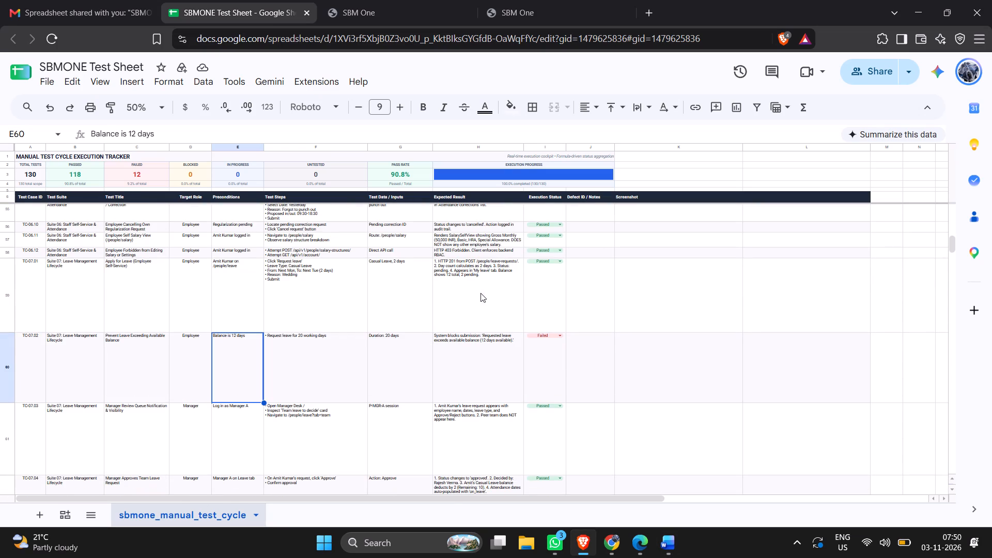
{"action": "left_click", "coordinate": [541, 262]}
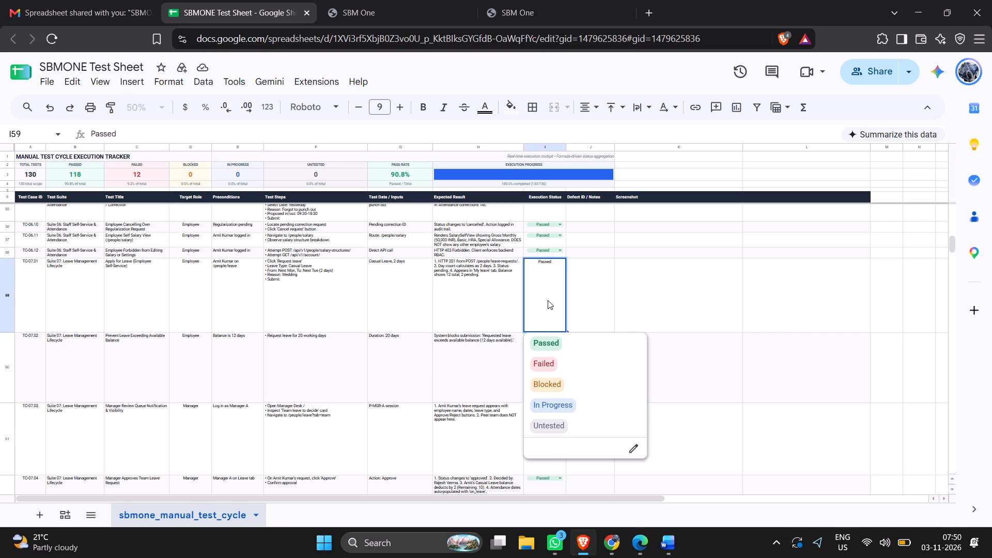
{"action": "left_click", "coordinate": [552, 368]}
Look through the test cases after the leave suite for failed ones, checking their defect notes and screenshots.
{"action": "scroll", "coordinate": [408, 351], "scroll_direction": "down", "scroll_amount": 3}
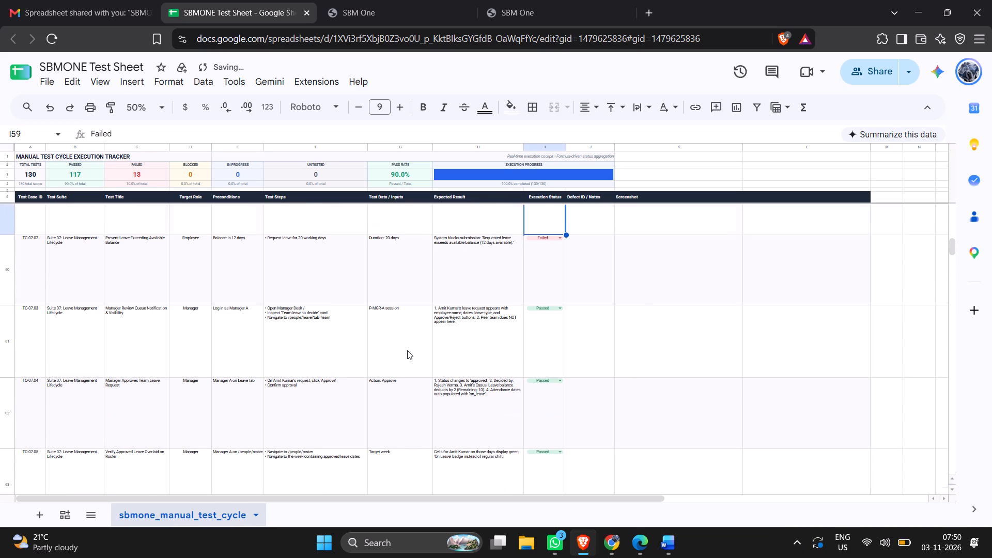
{"action": "scroll", "coordinate": [407, 350], "scroll_direction": "down", "scroll_amount": 17}
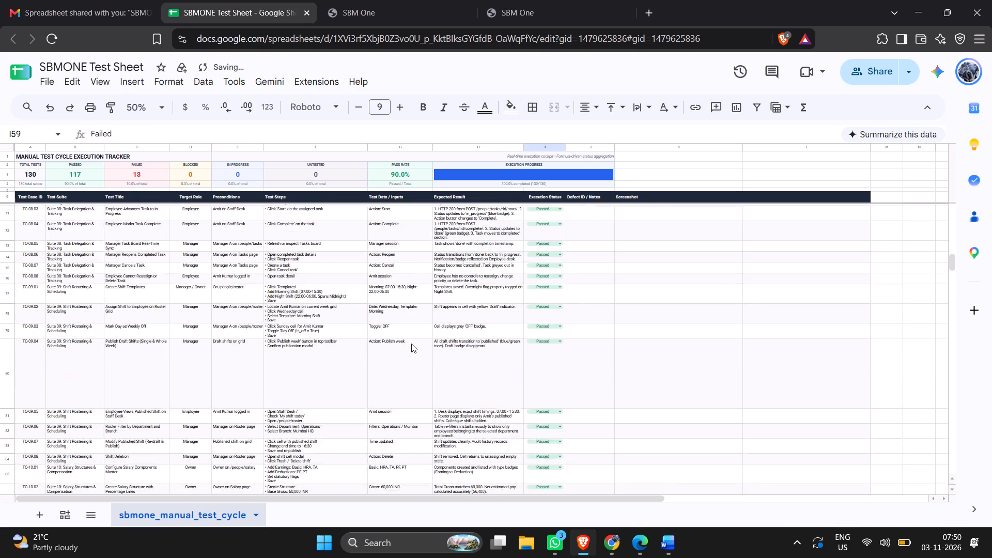
{"action": "scroll", "coordinate": [411, 344], "scroll_direction": "down", "scroll_amount": 9}
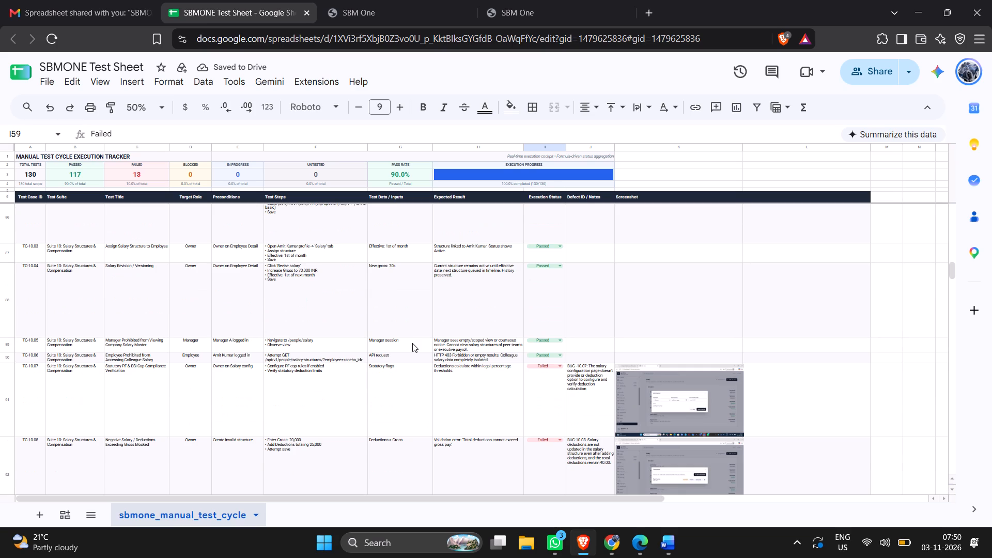
{"action": "scroll", "coordinate": [412, 343], "scroll_direction": "down", "scroll_amount": 3}
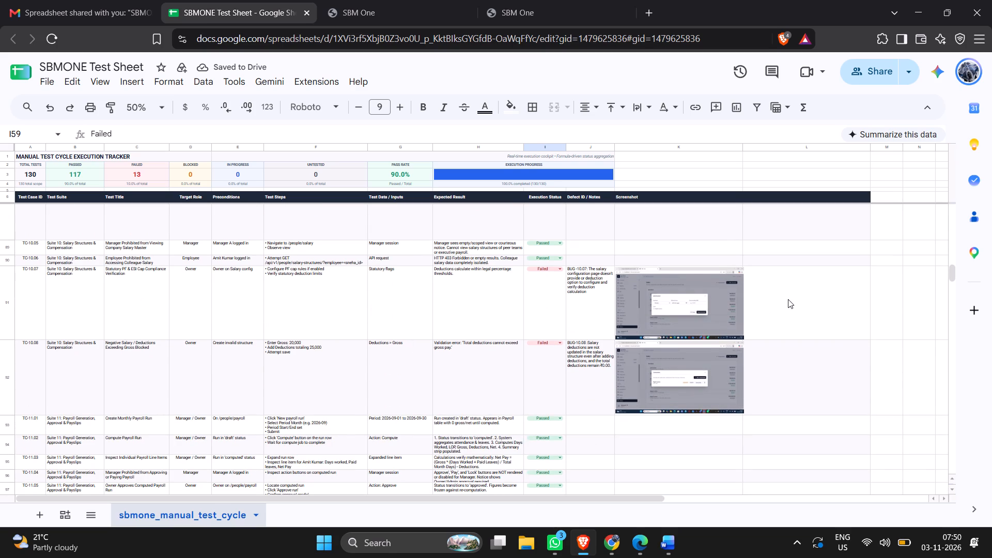
{"action": "left_click", "coordinate": [785, 298]}
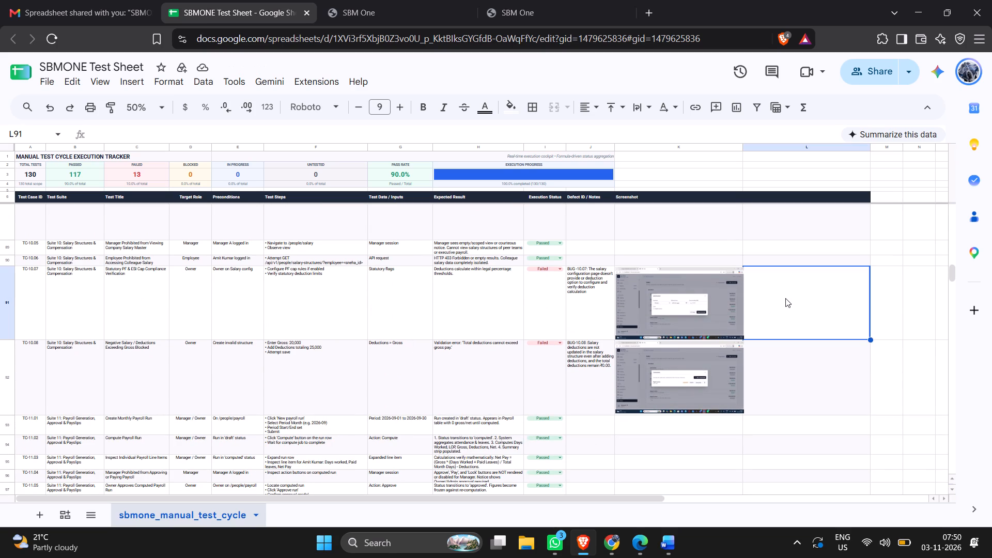
{"action": "scroll", "coordinate": [619, 303], "scroll_direction": "down", "scroll_amount": 5}
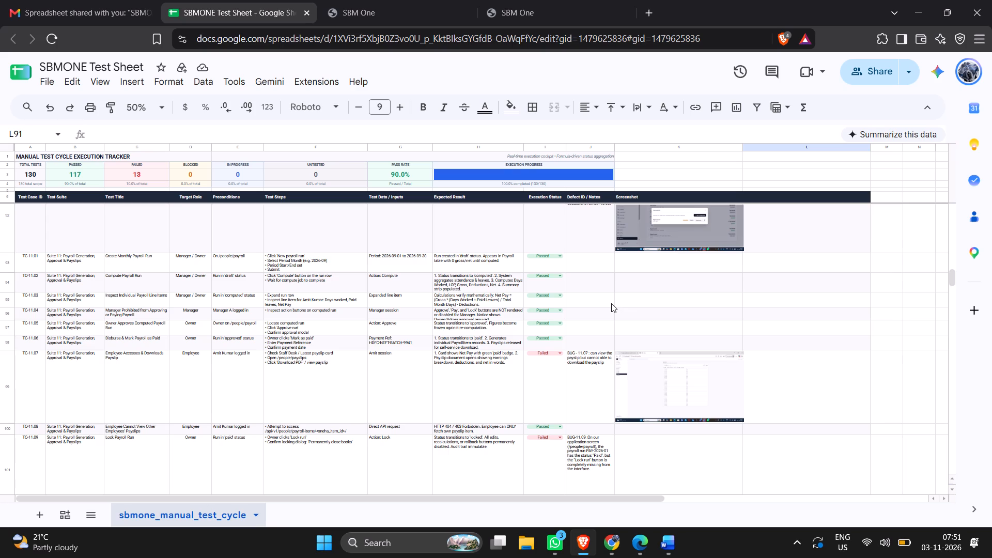
{"action": "scroll", "coordinate": [611, 303], "scroll_direction": "down", "scroll_amount": 4}
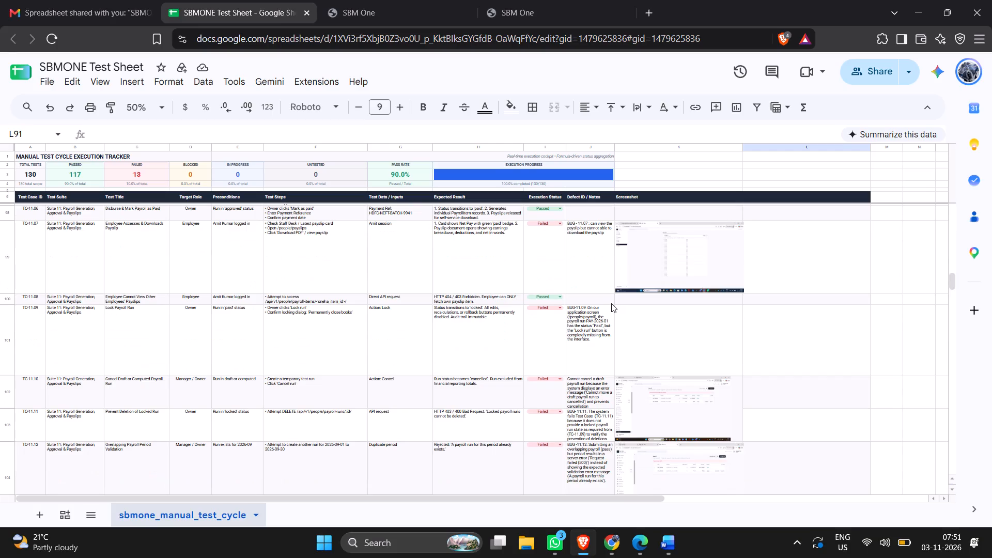